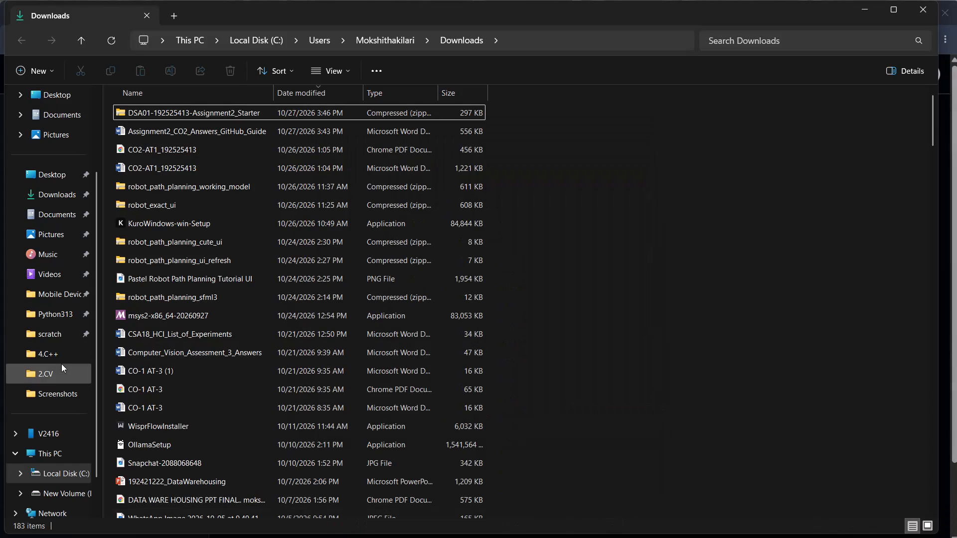
# Open the DSA01 Assignment2 project folder inside the 4.C++ folder.
pyautogui.click(43, 355)
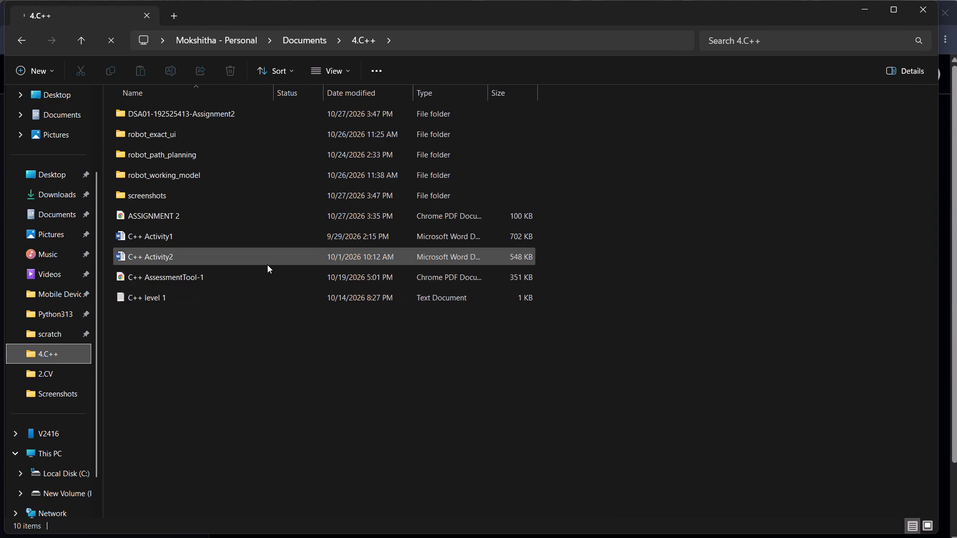
pyautogui.tripleClick(262, 113)
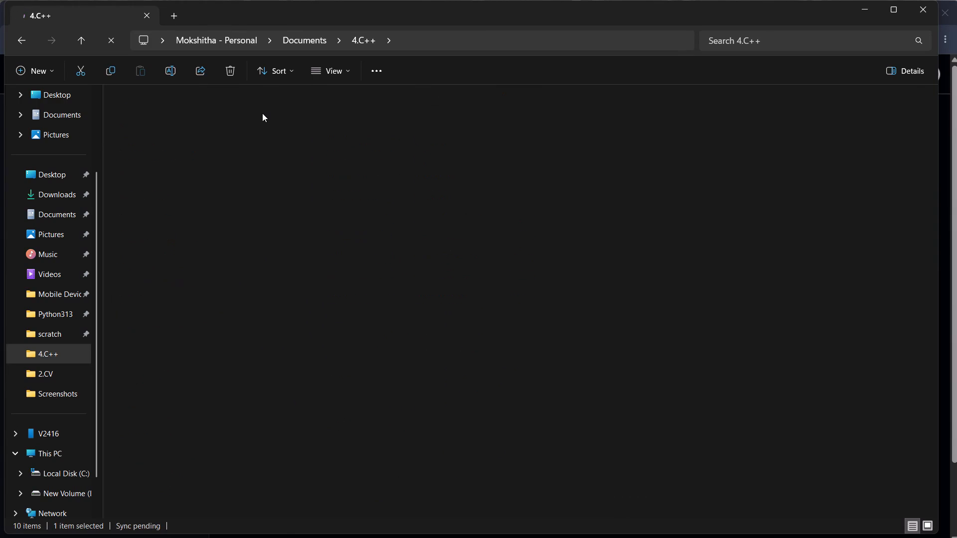
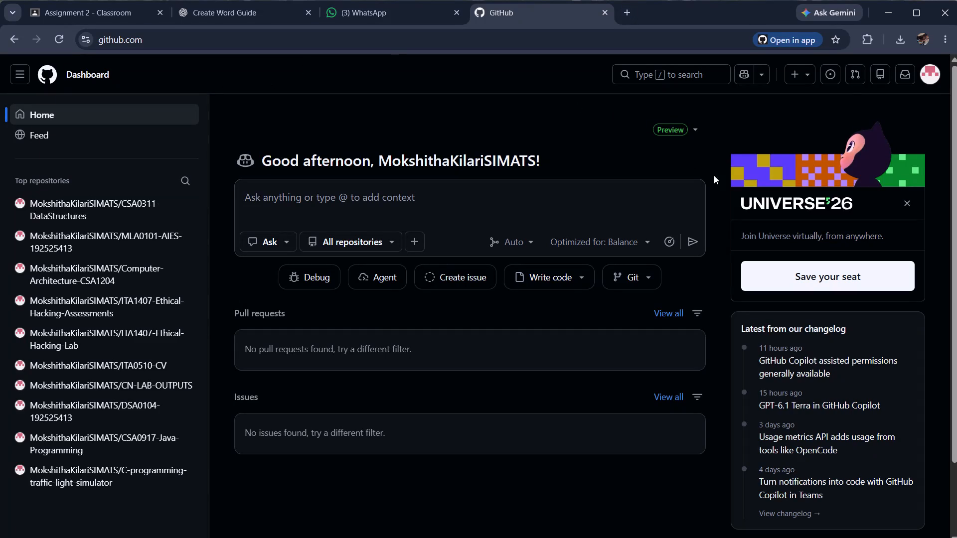
# Create a public GitHub repository named with DSA0104, the student register number and Assignment2, separated by hyphens.
pyautogui.click(799, 75)
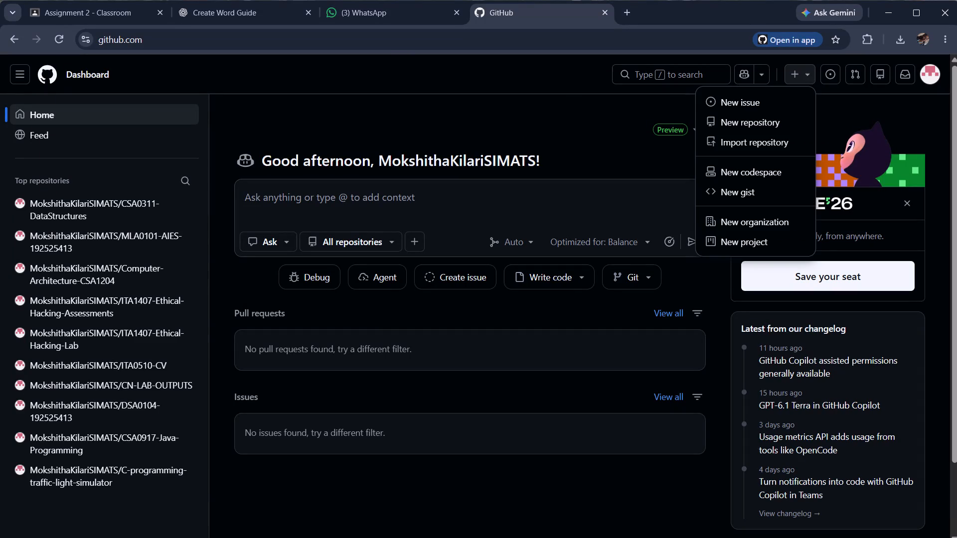
pyautogui.click(755, 121)
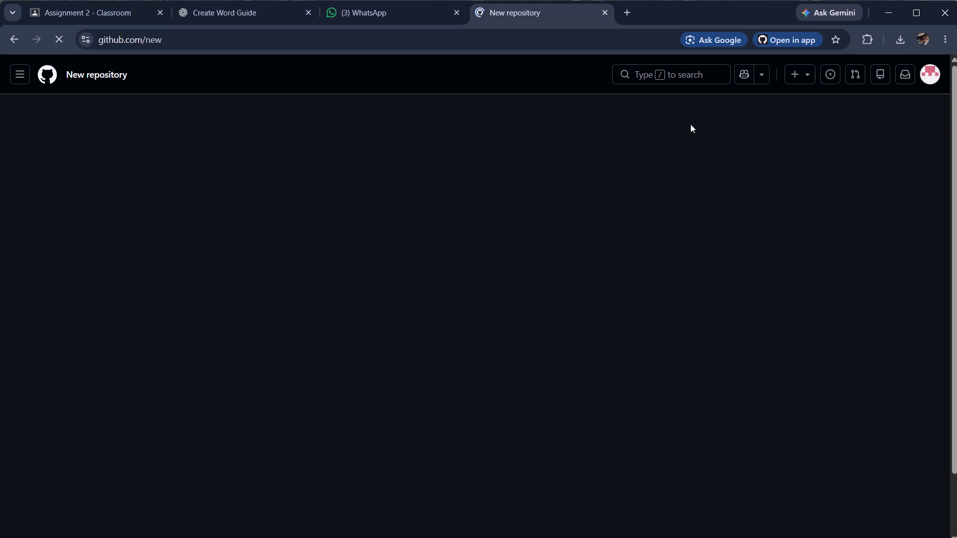
pyautogui.click(902, 43)
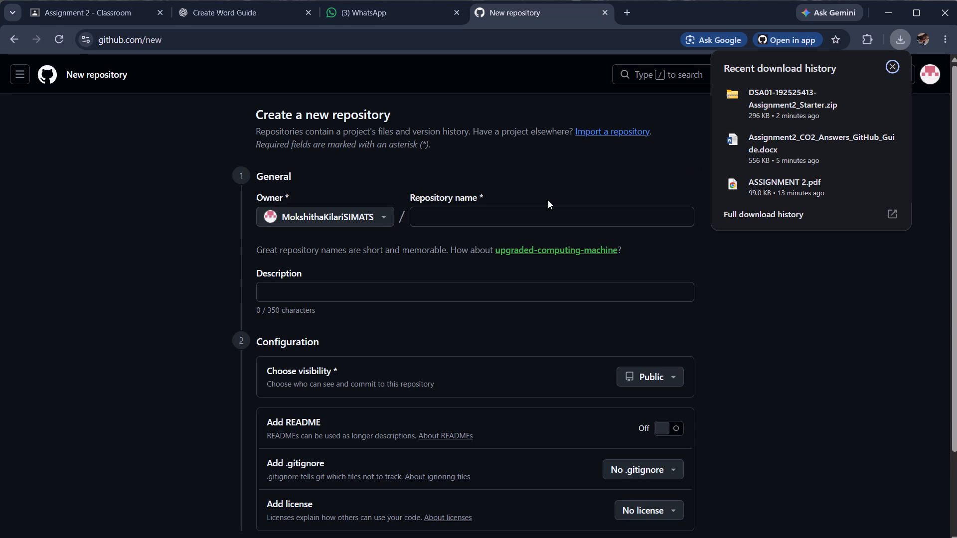
pyautogui.click(509, 218)
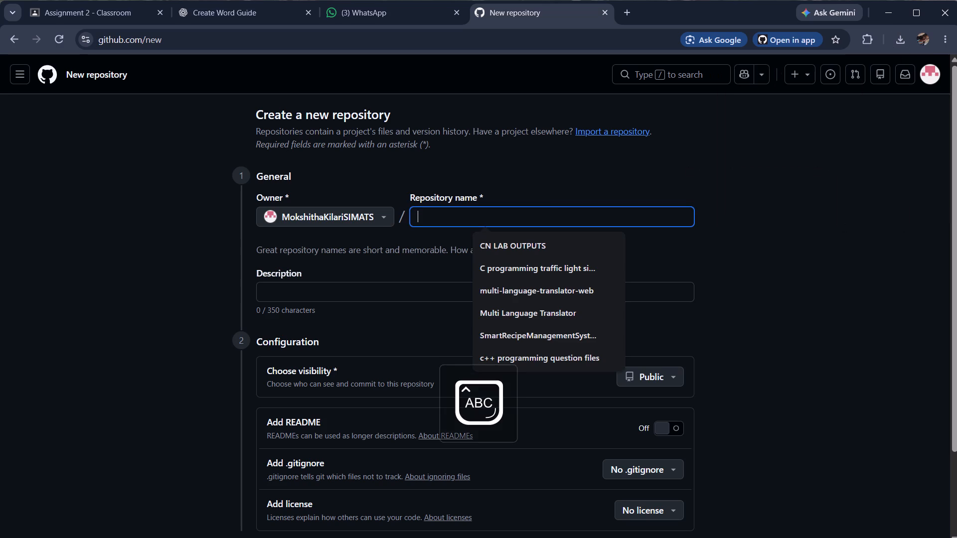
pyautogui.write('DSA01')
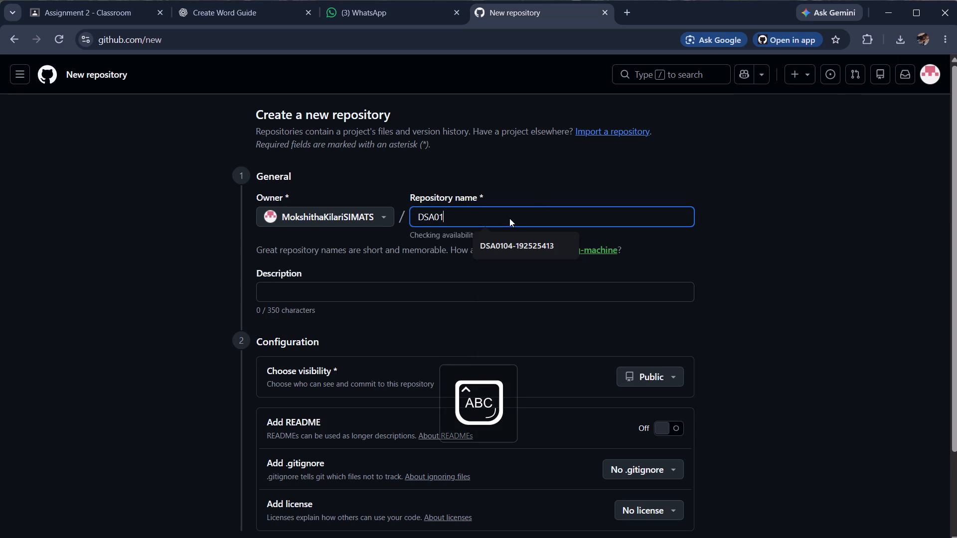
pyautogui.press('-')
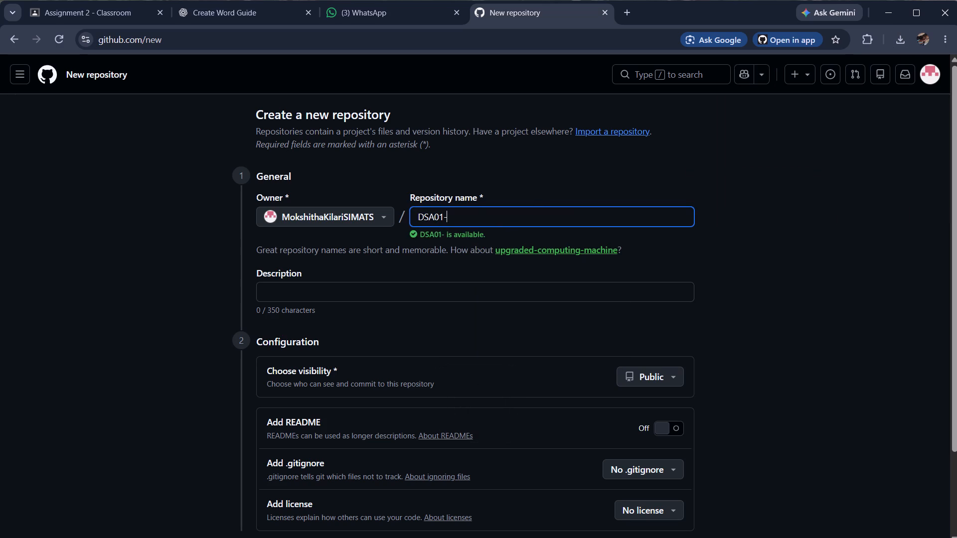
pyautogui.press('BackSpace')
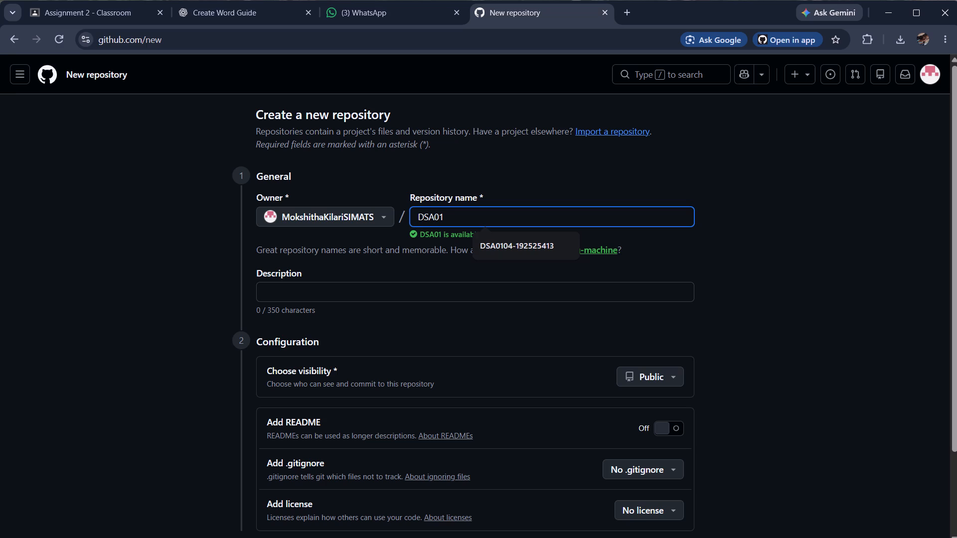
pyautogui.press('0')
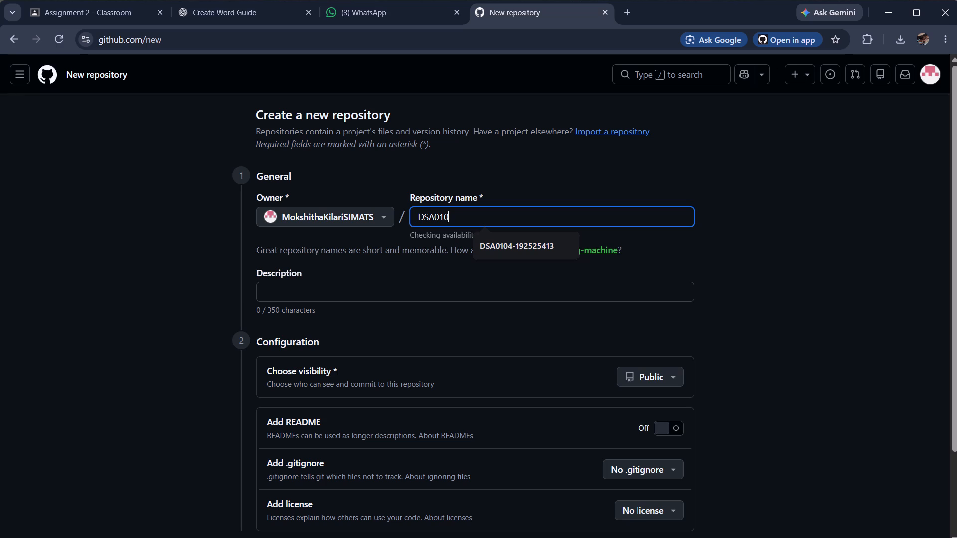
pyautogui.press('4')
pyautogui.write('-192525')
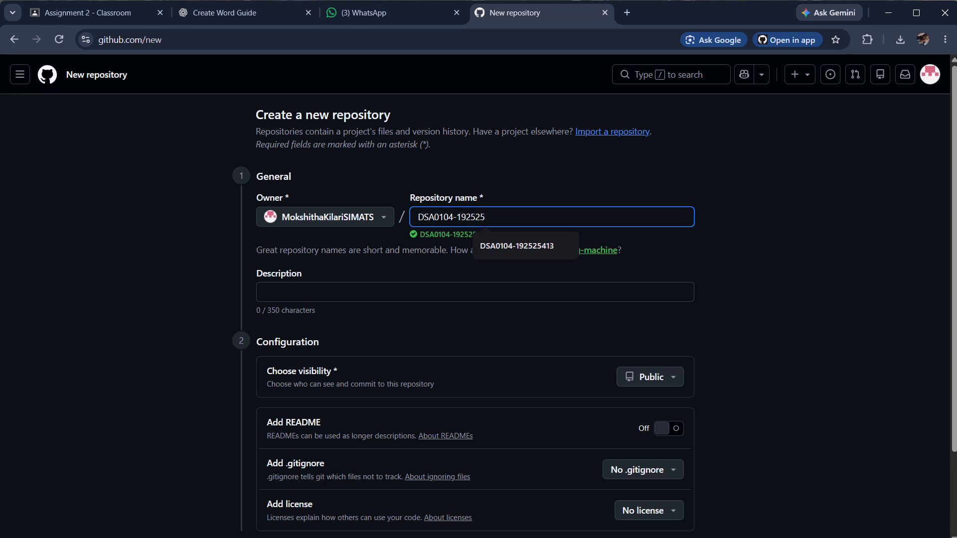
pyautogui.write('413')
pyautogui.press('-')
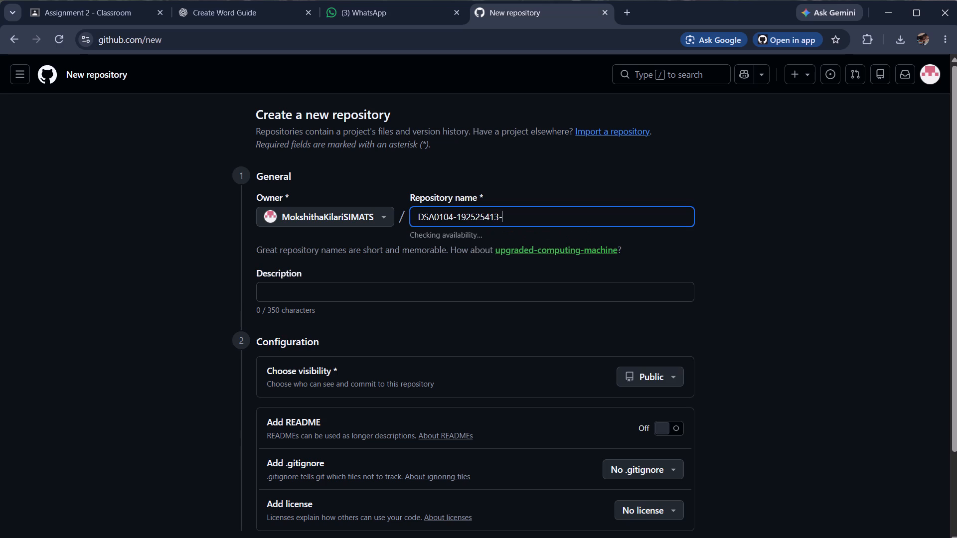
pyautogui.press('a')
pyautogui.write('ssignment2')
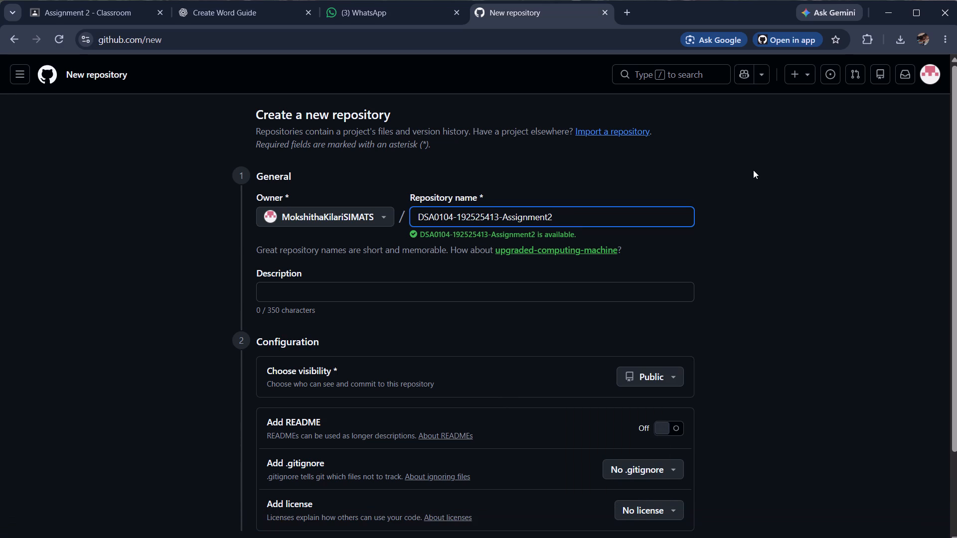
pyautogui.scroll(-5, 516, 363)
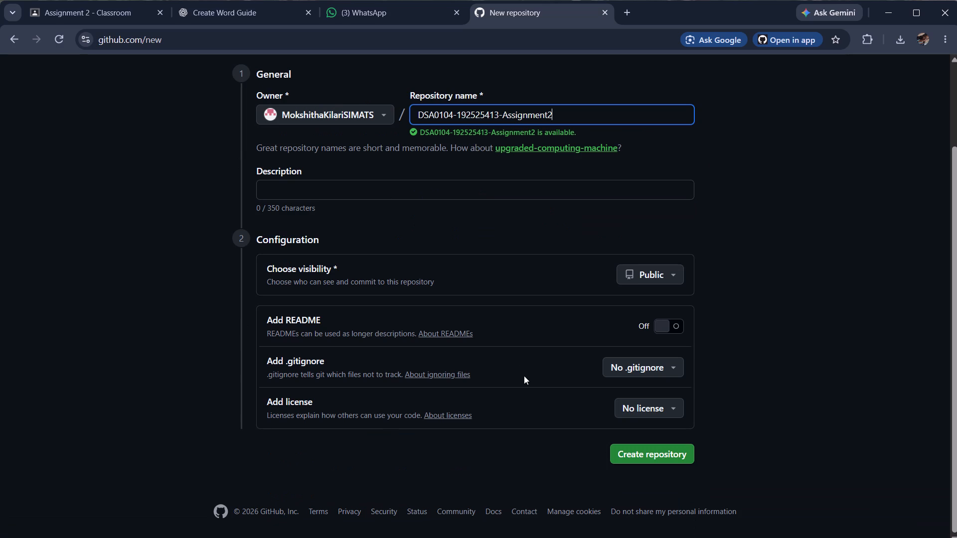
pyautogui.click(631, 459)
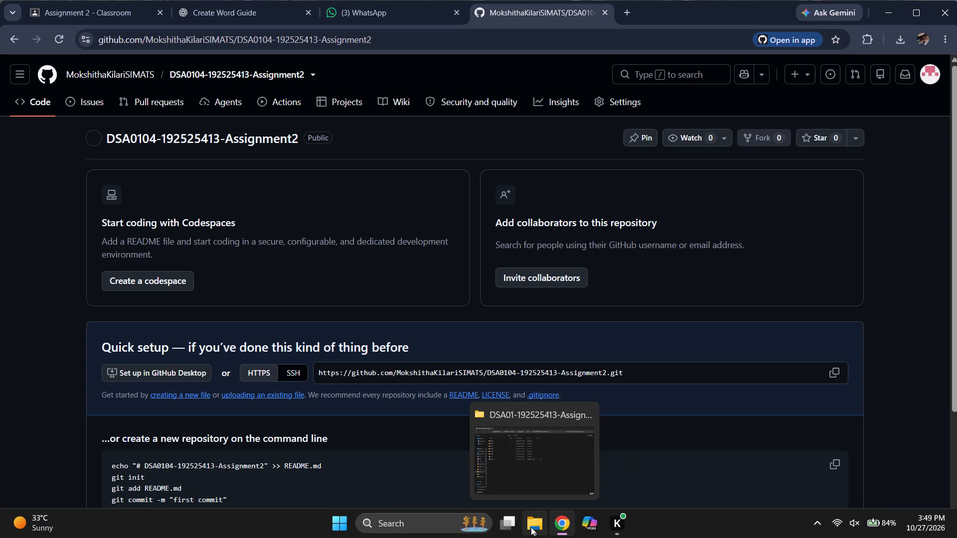
# Switch to File Explorer, check the contents of the local Task01 folder, and return to the repository page.
pyautogui.click(531, 527)
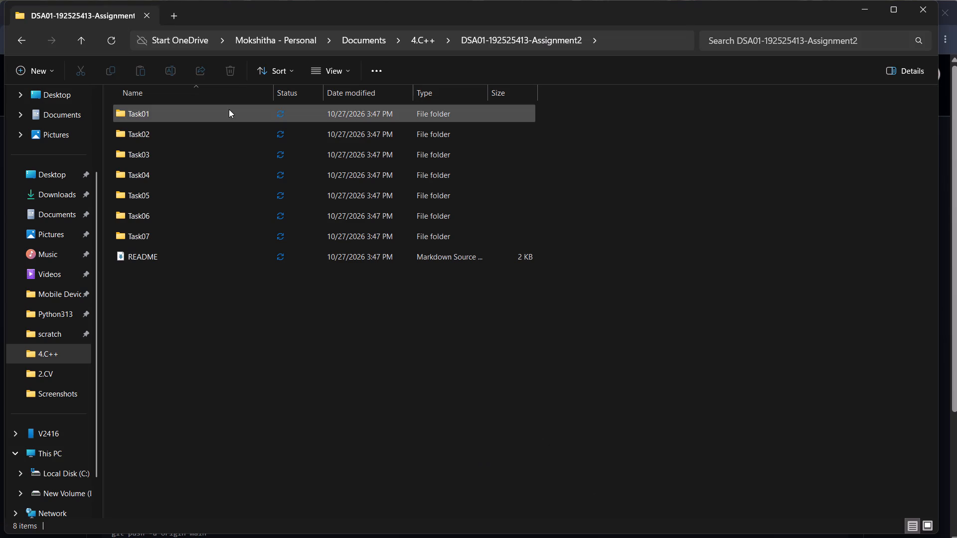
pyautogui.tripleClick(229, 109)
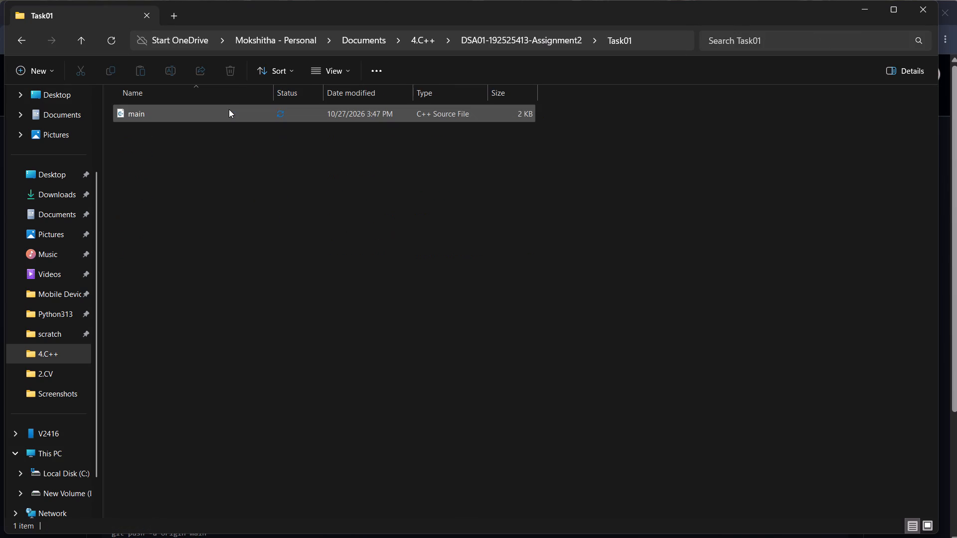
pyautogui.click(21, 41)
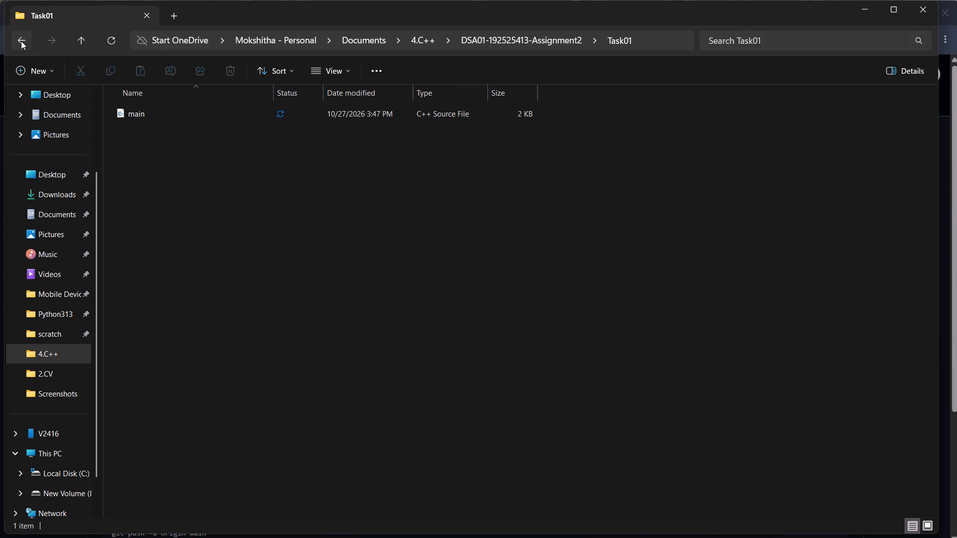
pyautogui.click(863, 10)
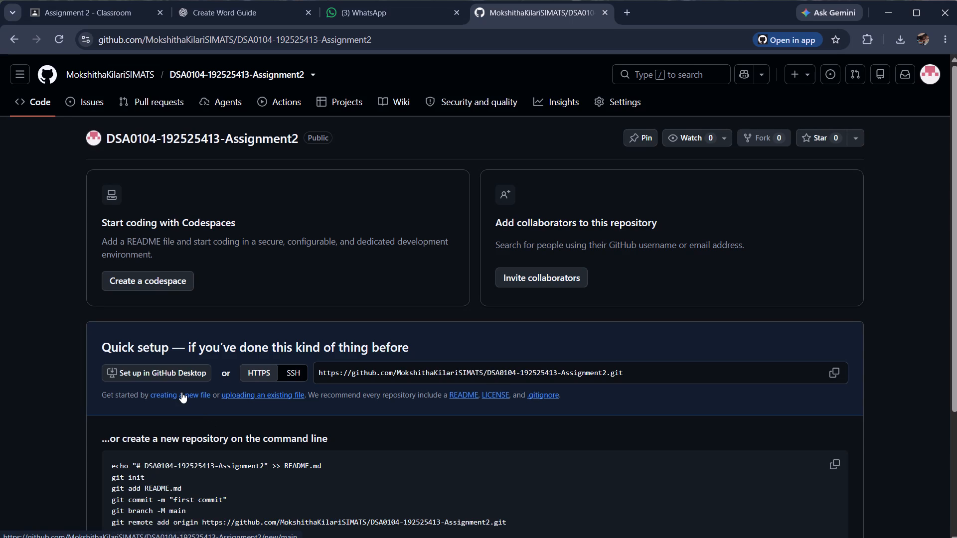
# Start a new repository file named output inside a new Task-01 folder and copy the file name.
pyautogui.click(173, 393)
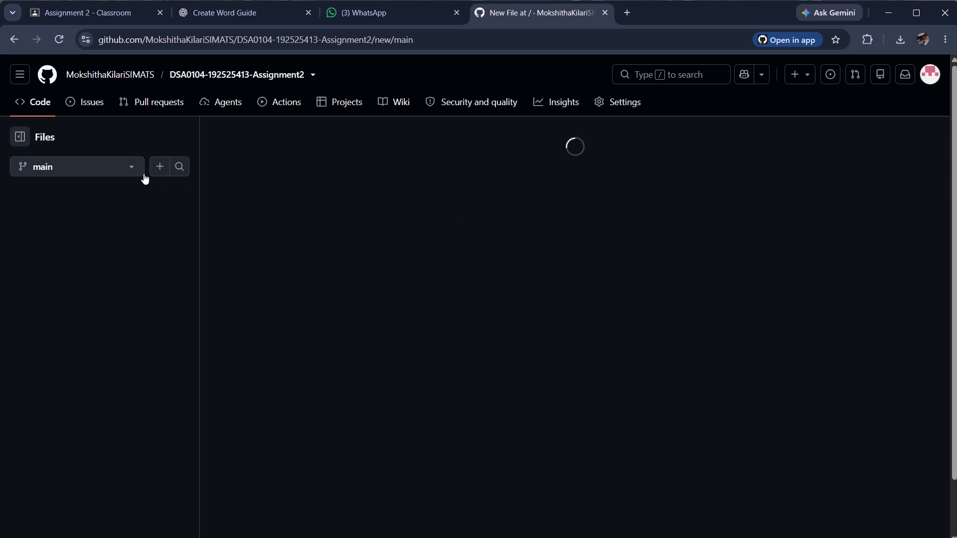
pyautogui.moveTo(611, 83); pyautogui.dragTo(357, 232)
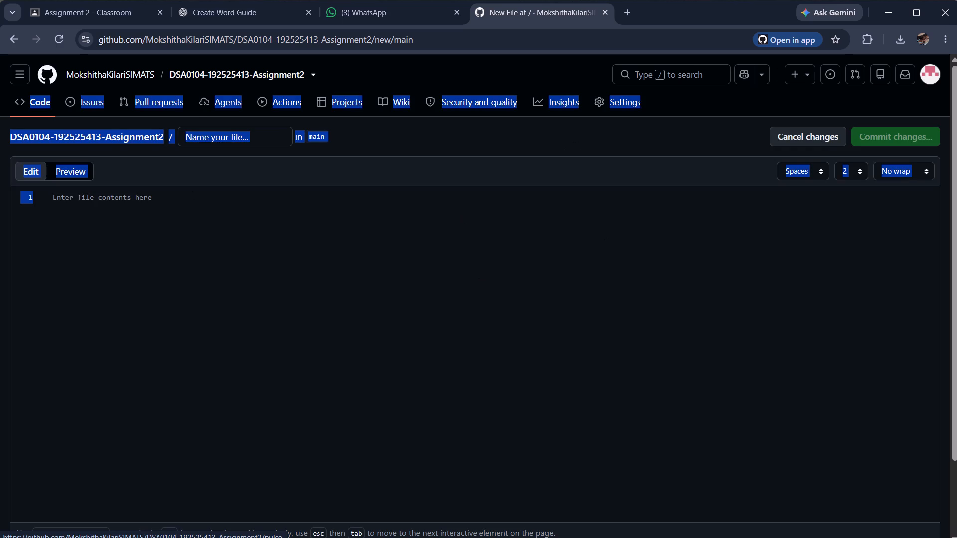
pyautogui.click(262, 145)
pyautogui.write('Task')
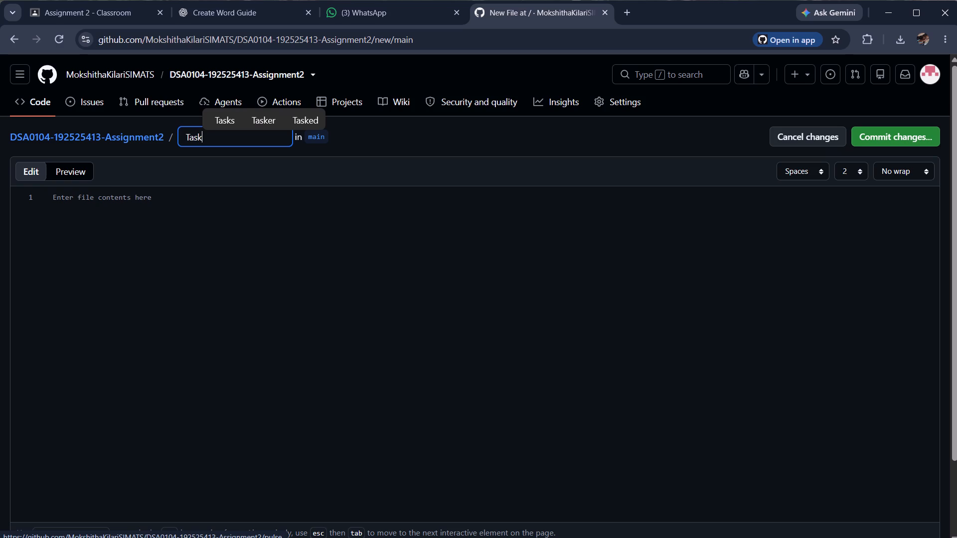
pyautogui.write('-1')
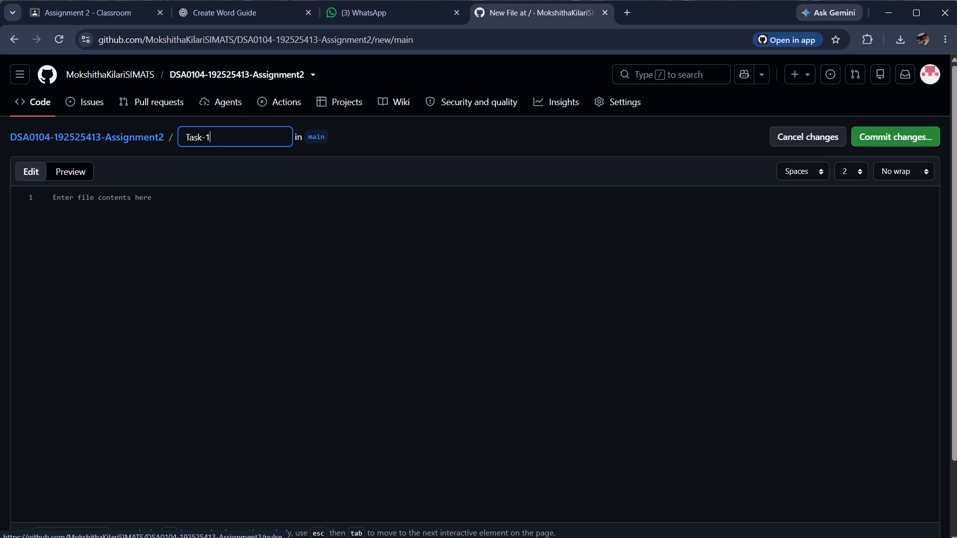
pyautogui.press('BackSpace')
pyautogui.write('01')
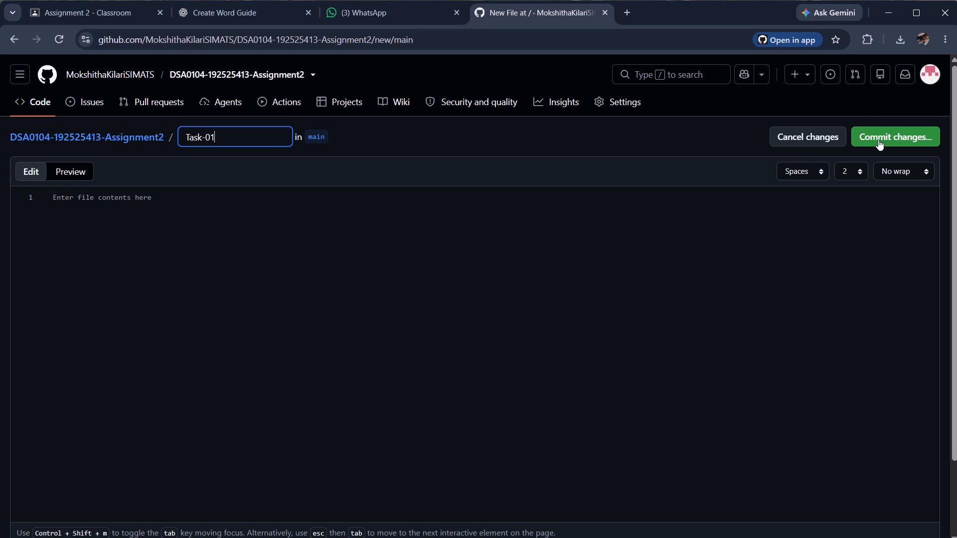
pyautogui.press('/')
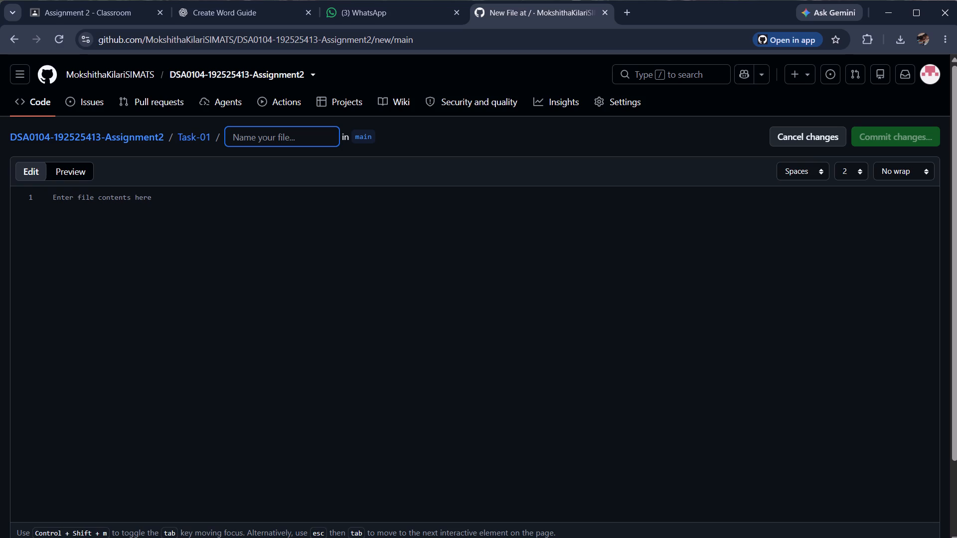
pyautogui.press('m')
pyautogui.press('BackSpace')
pyautogui.write('output')
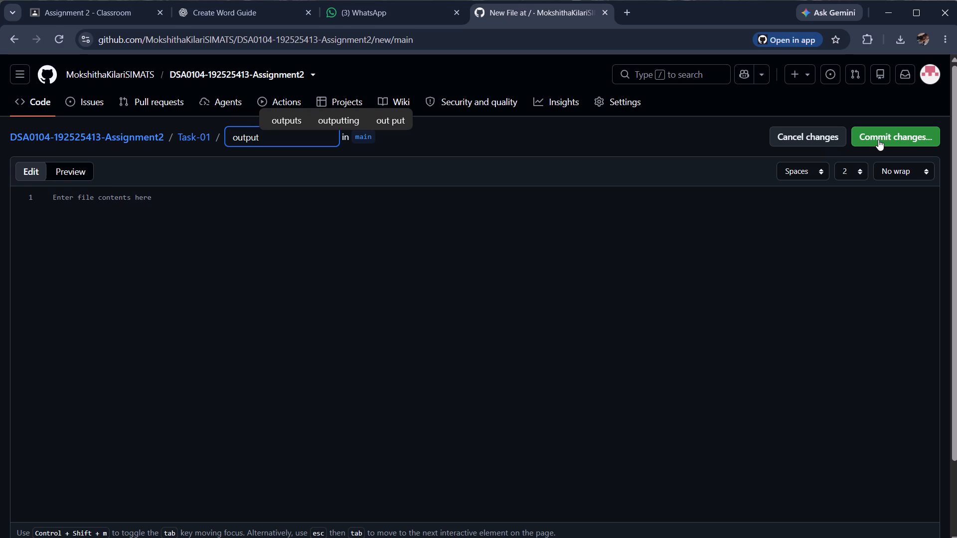
pyautogui.hotkey('ctrl', 'a')
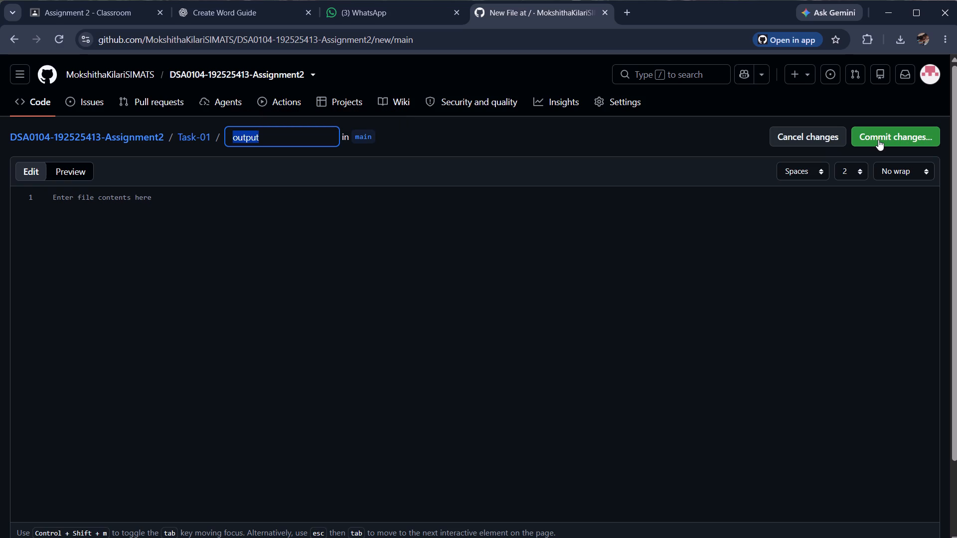
pyautogui.hotkey('ctrl', 'c')
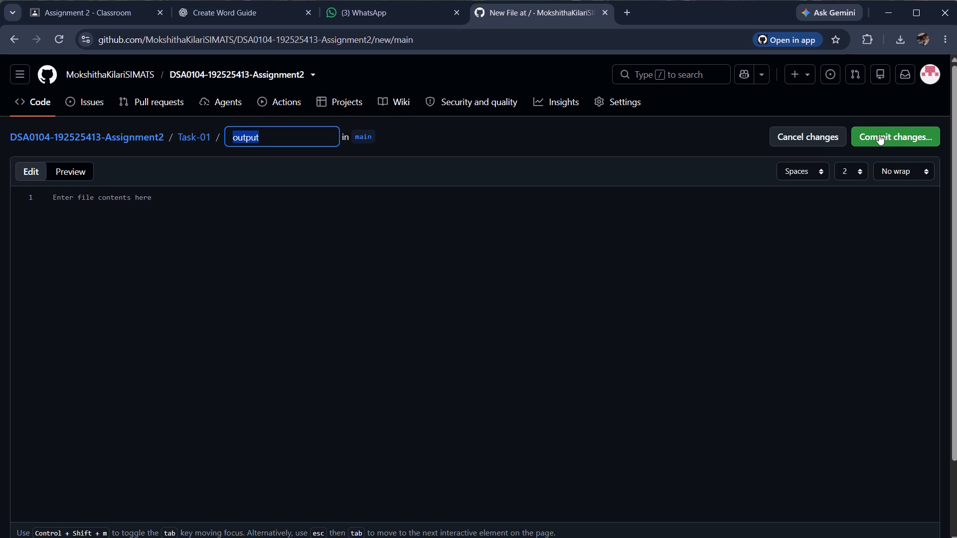
# Commit the new output file to the main branch.
pyautogui.click(879, 134)
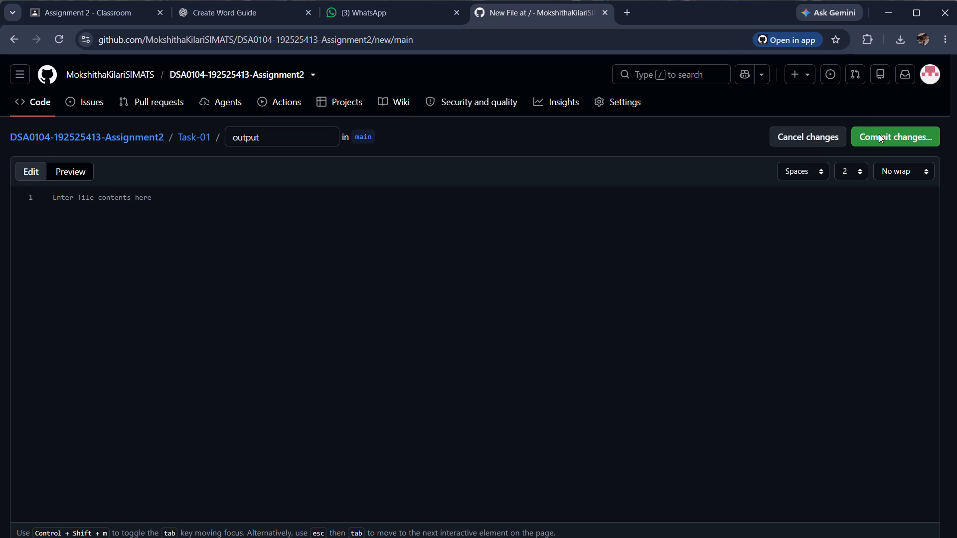
pyautogui.doubleClick(592, 410)
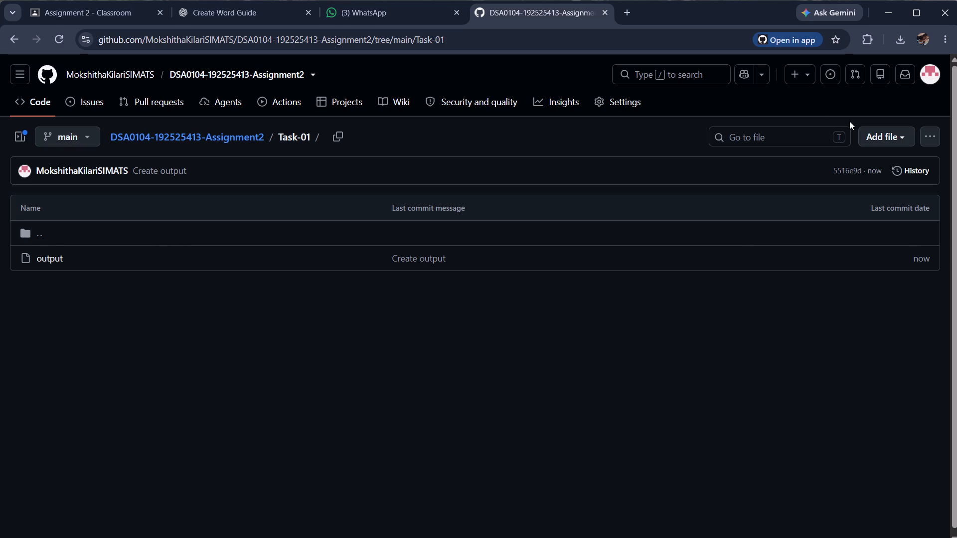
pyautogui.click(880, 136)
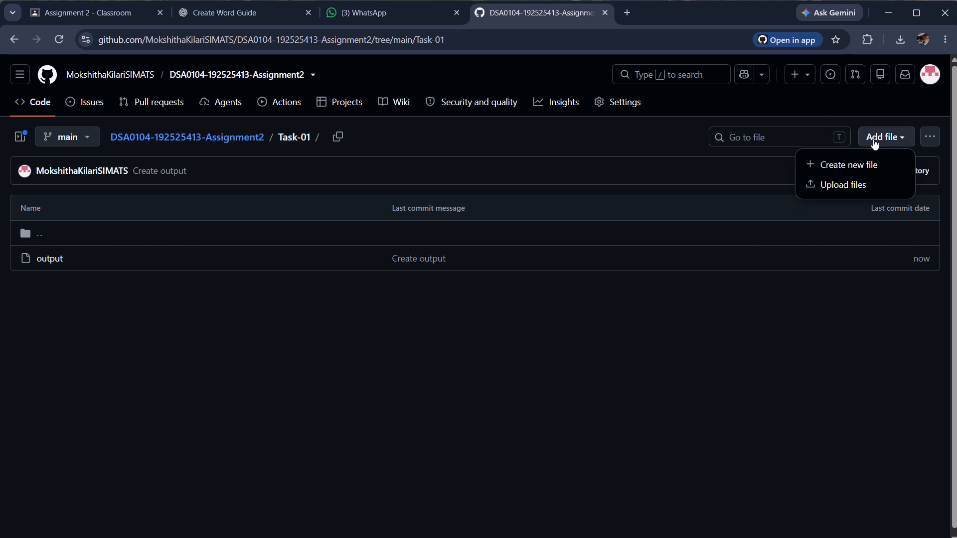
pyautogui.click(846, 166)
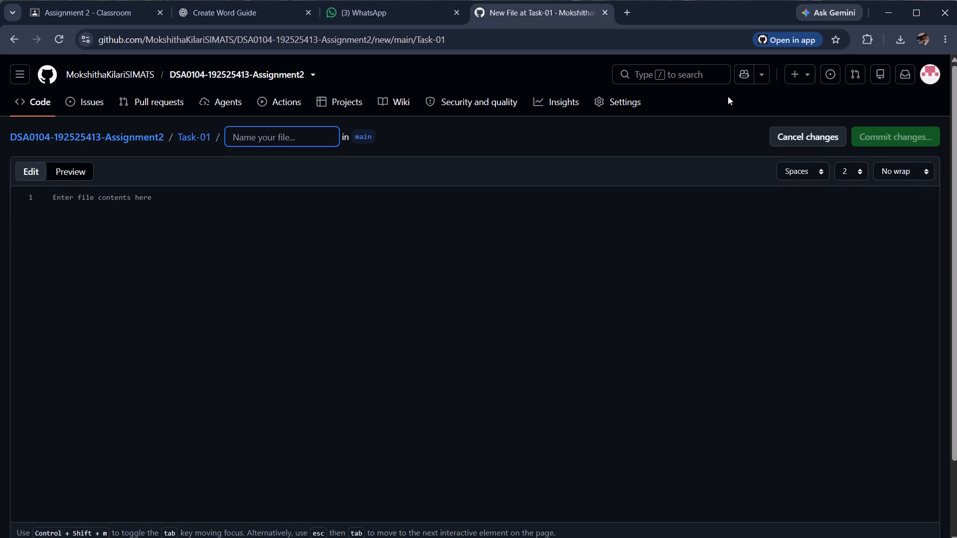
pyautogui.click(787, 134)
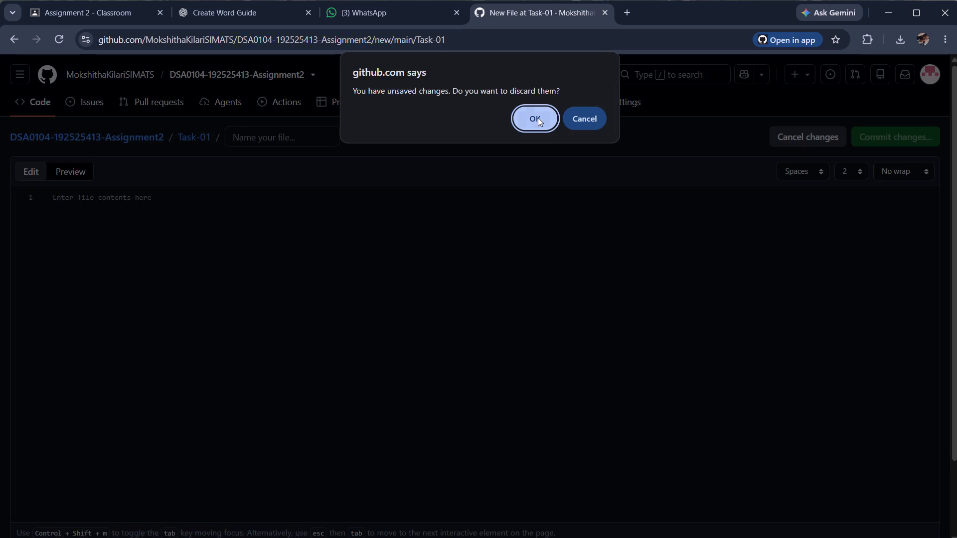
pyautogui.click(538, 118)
# Create a file named output inside a new Task-2 folder at the repository root and commit it to the main branch.
pyautogui.click(179, 136)
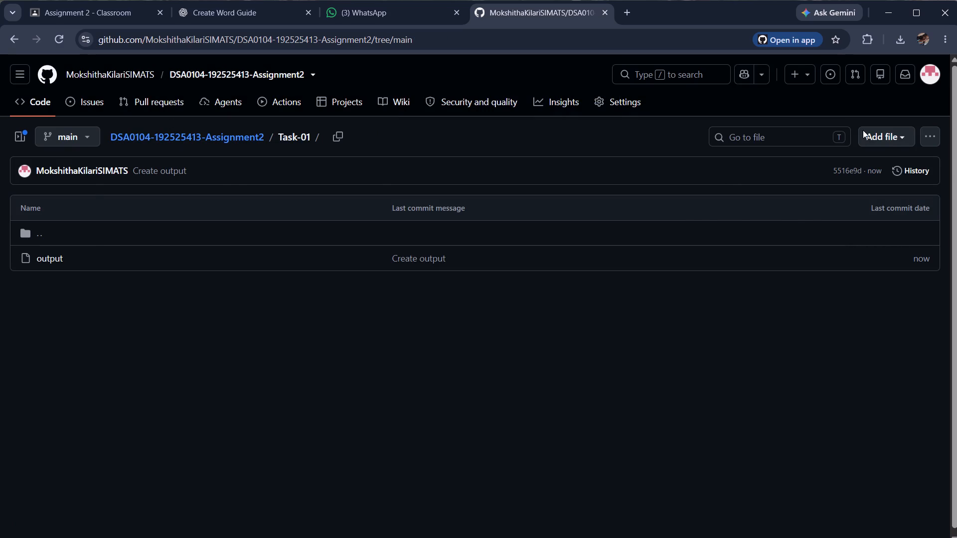
pyautogui.click(553, 184)
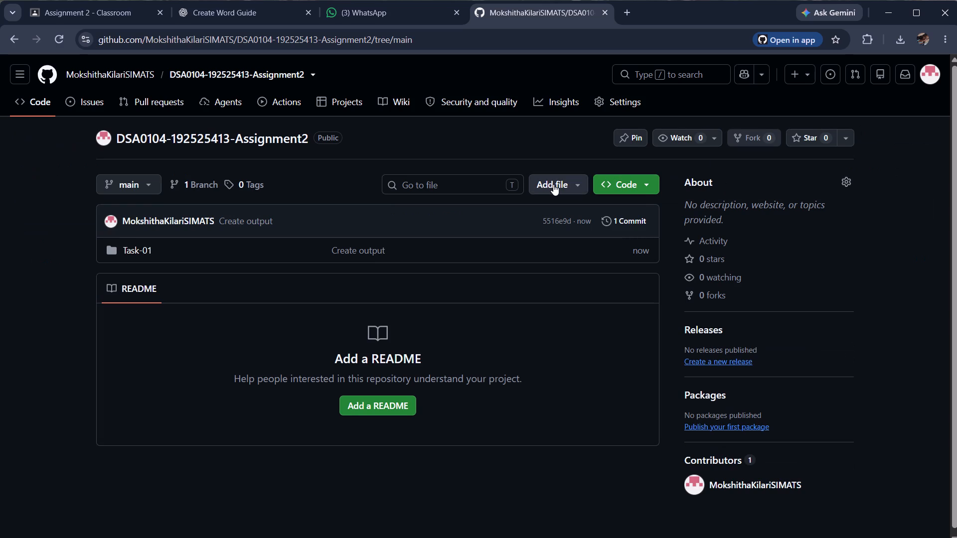
pyautogui.click(568, 213)
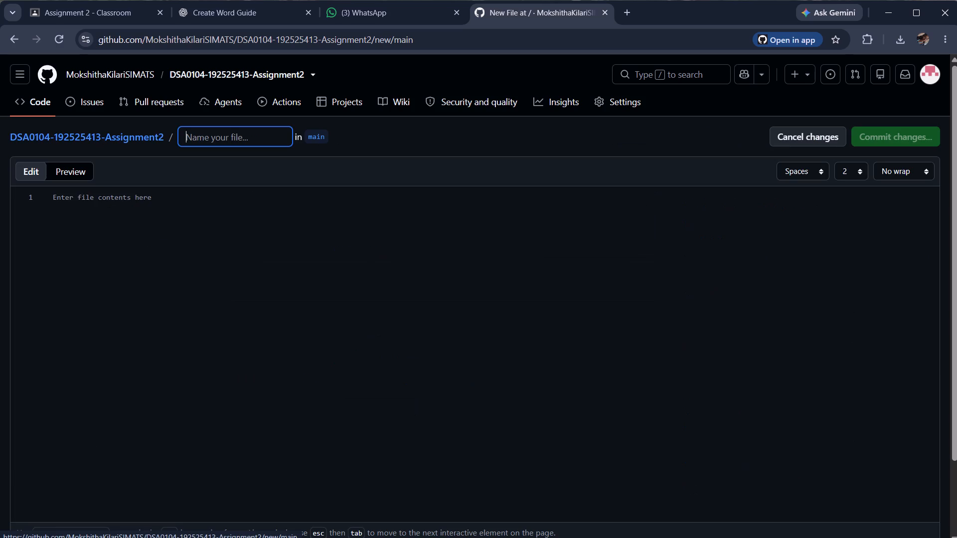
pyautogui.write('Tas')
pyautogui.write('k-')
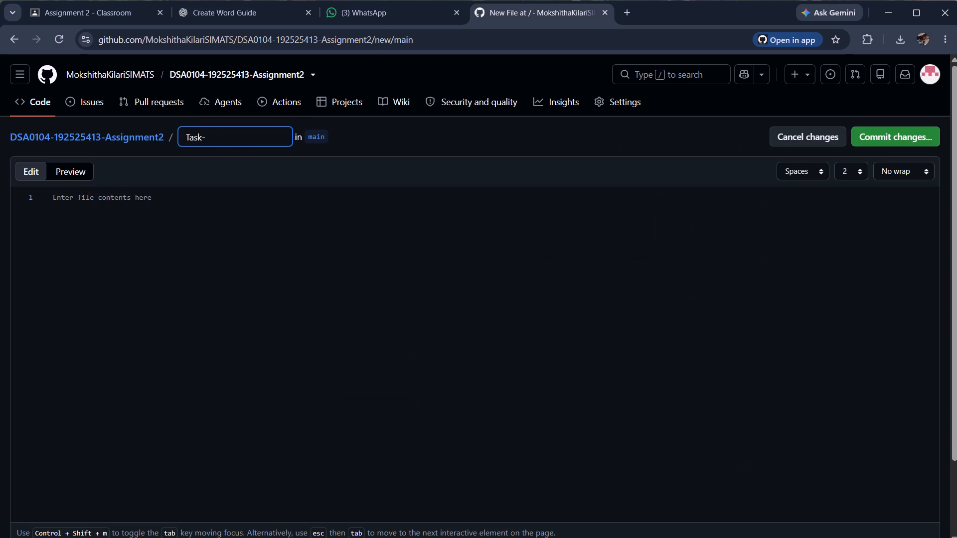
pyautogui.write('2/')
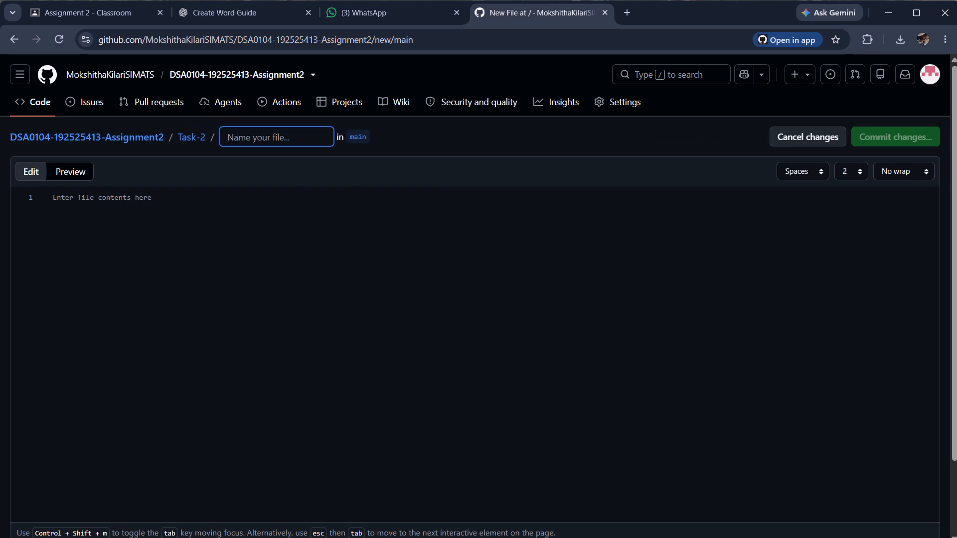
pyautogui.write('output')
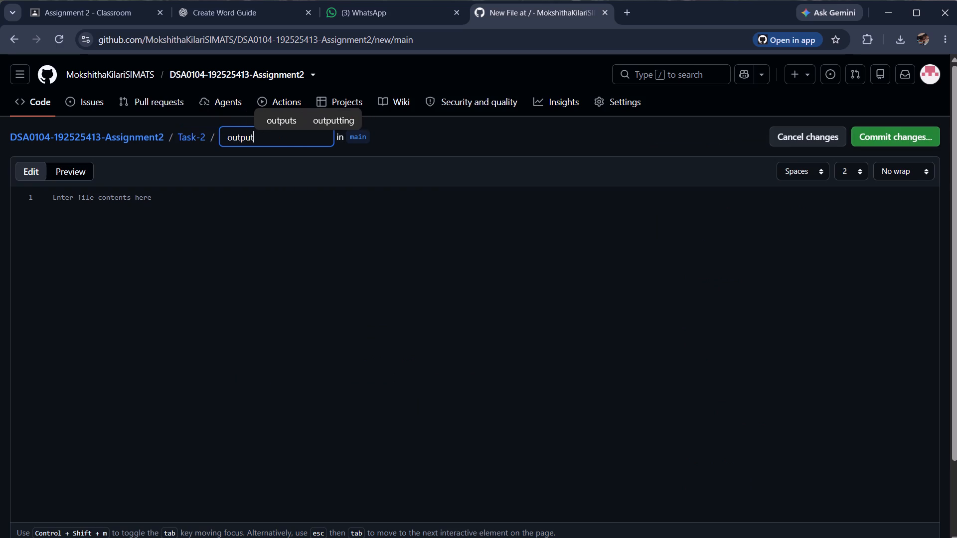
pyautogui.click(878, 136)
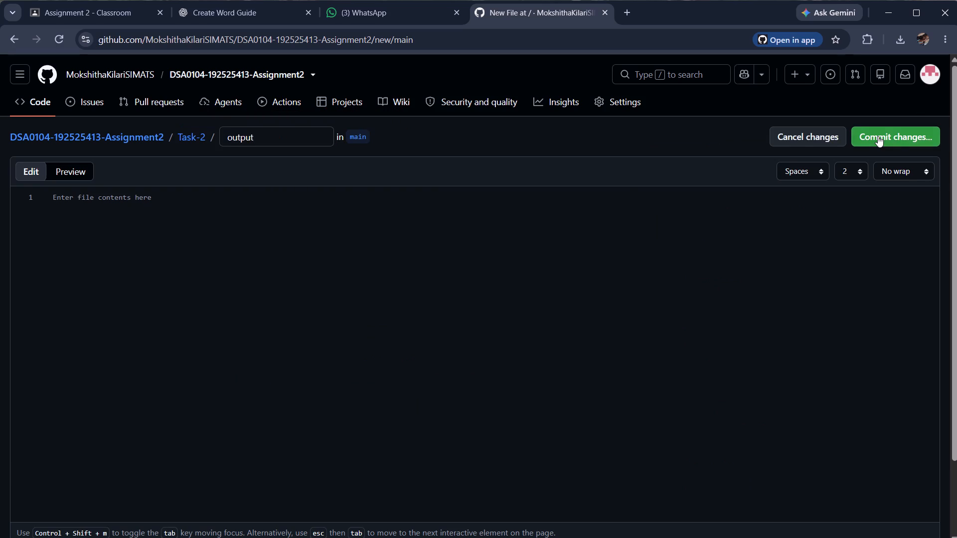
pyautogui.click(576, 434)
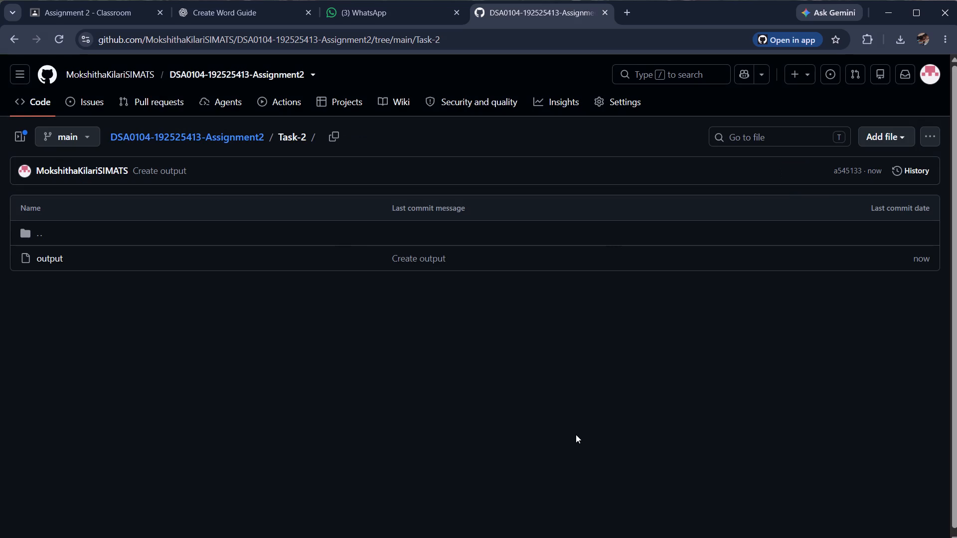
# Create a file named output inside a new Task-03 folder at the repository root and commit it to the main branch.
pyautogui.click(203, 136)
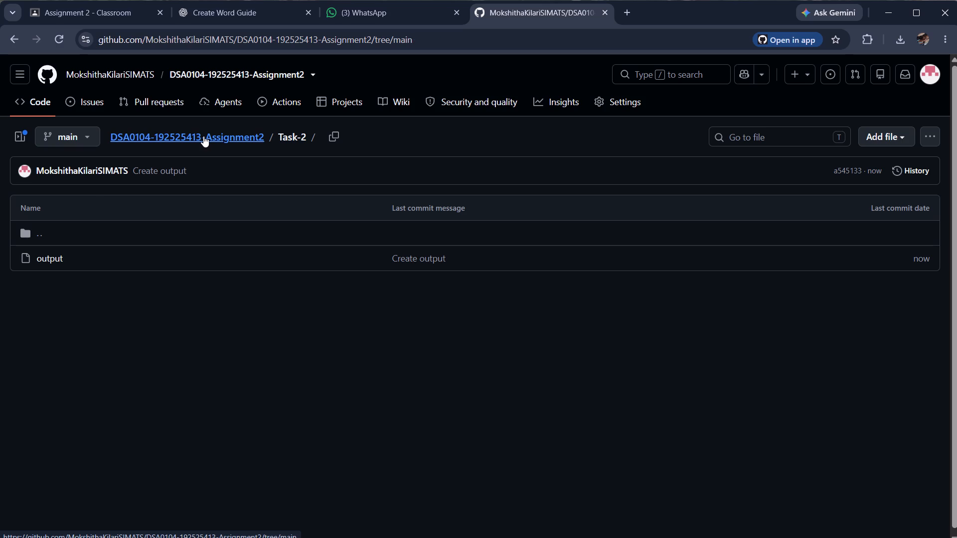
pyautogui.click(570, 180)
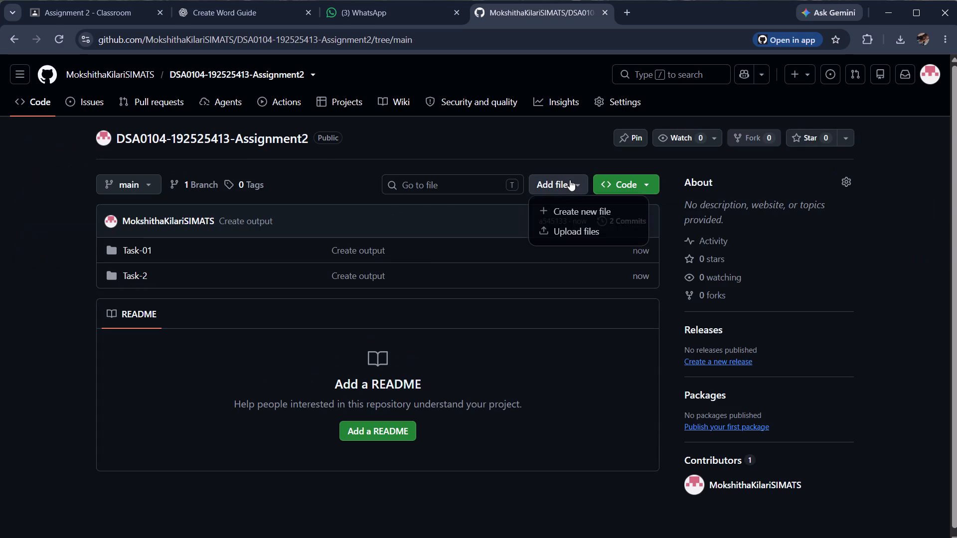
pyautogui.click(588, 212)
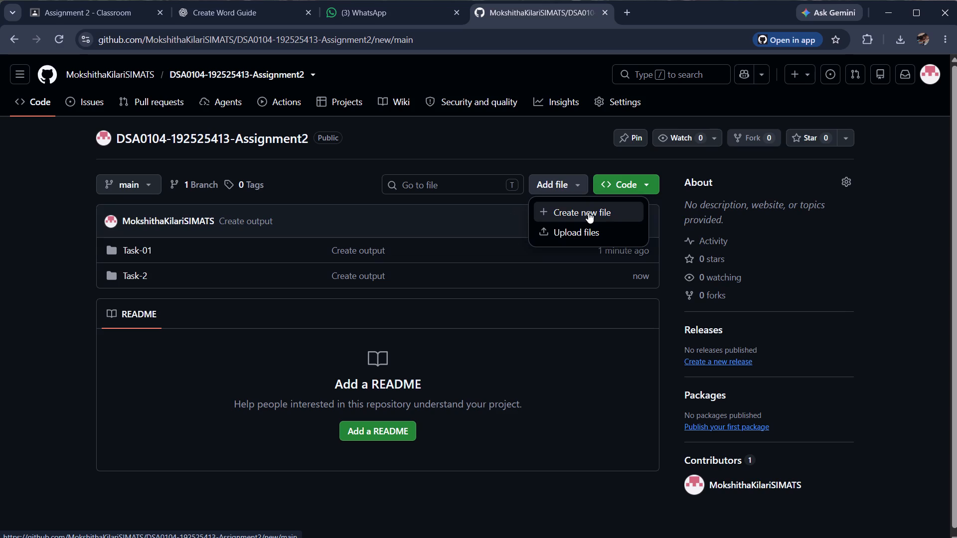
pyautogui.write('Task')
pyautogui.write('-03')
pyautogui.write('/output')
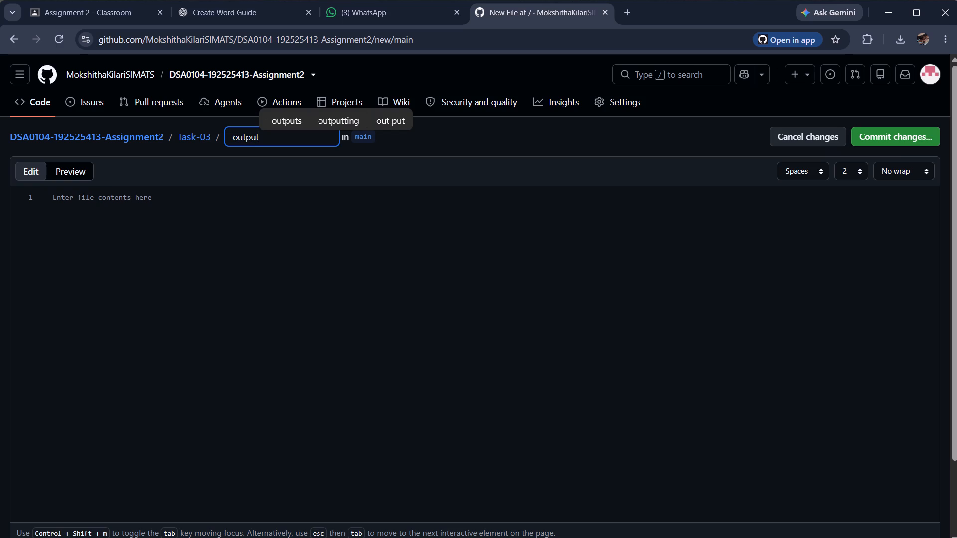
pyautogui.click(908, 137)
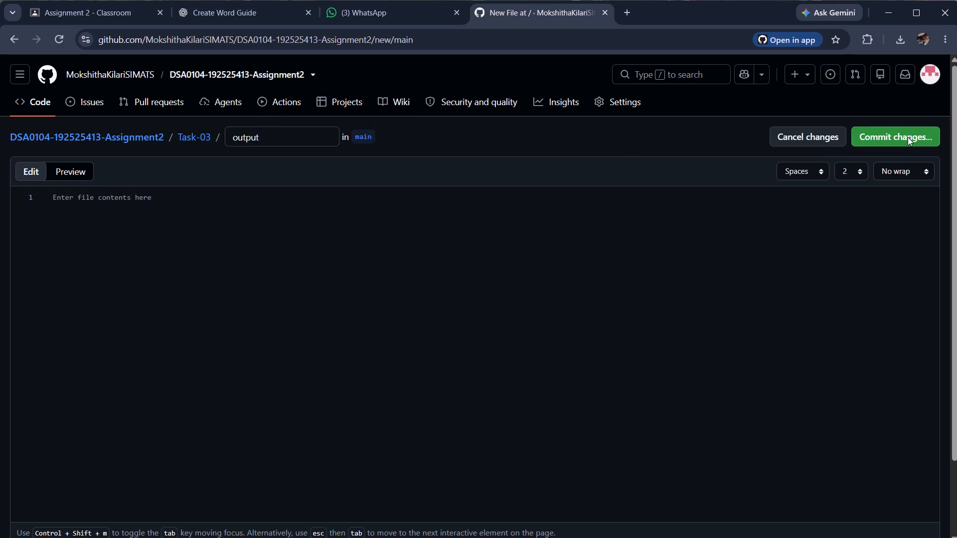
pyautogui.click(582, 433)
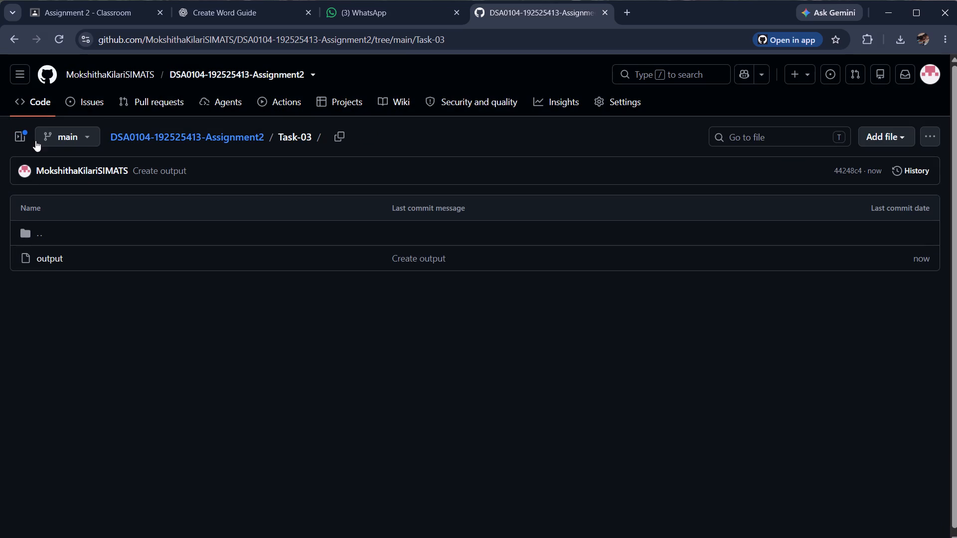
# Return to the repository root and open the Task-2 folder.
pyautogui.click(176, 135)
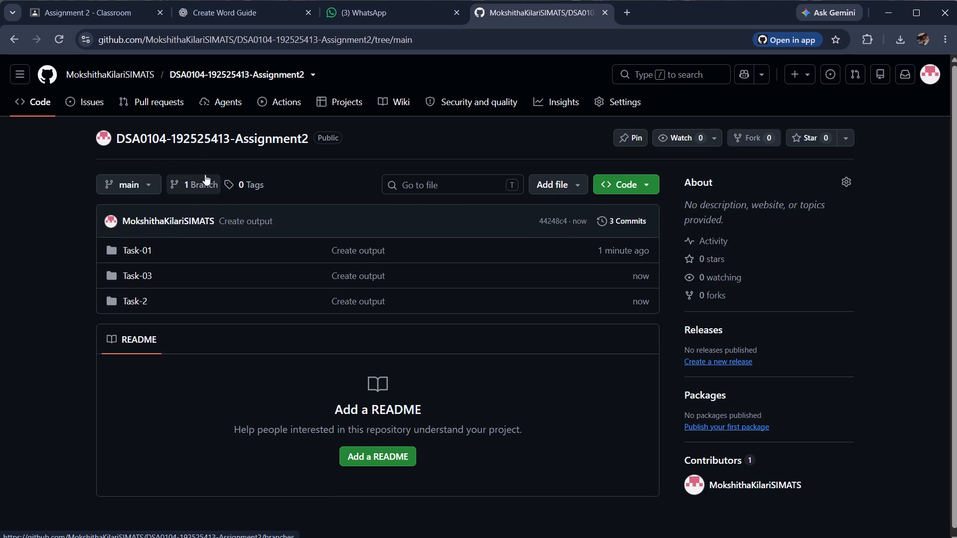
pyautogui.click(136, 301)
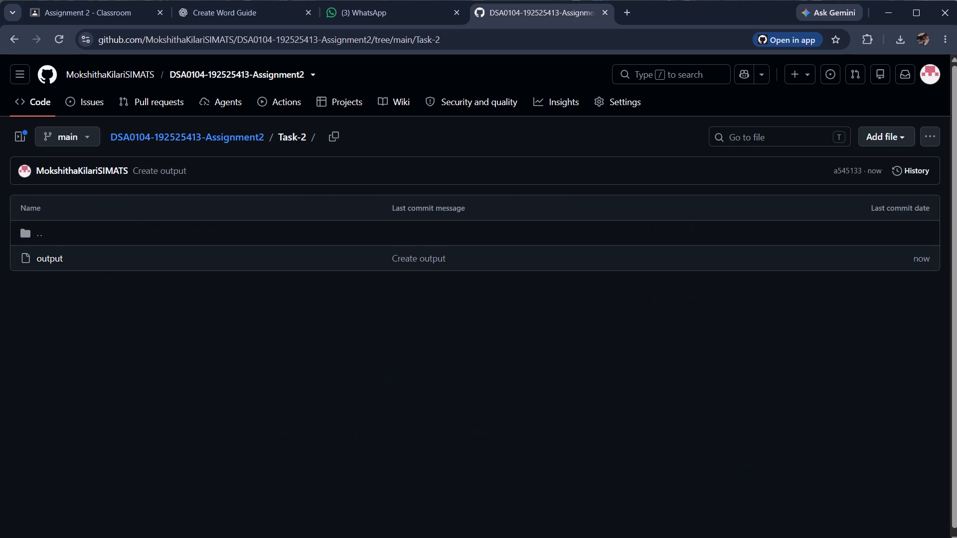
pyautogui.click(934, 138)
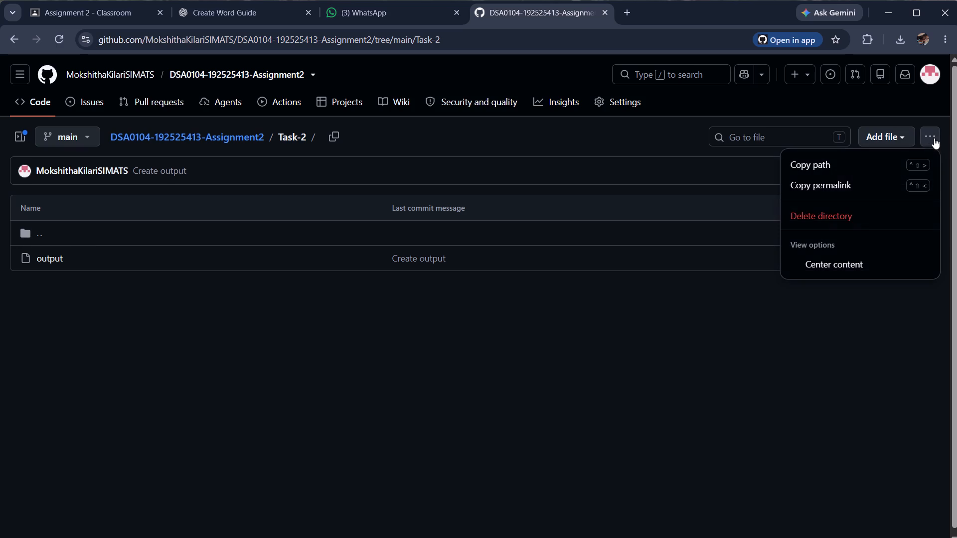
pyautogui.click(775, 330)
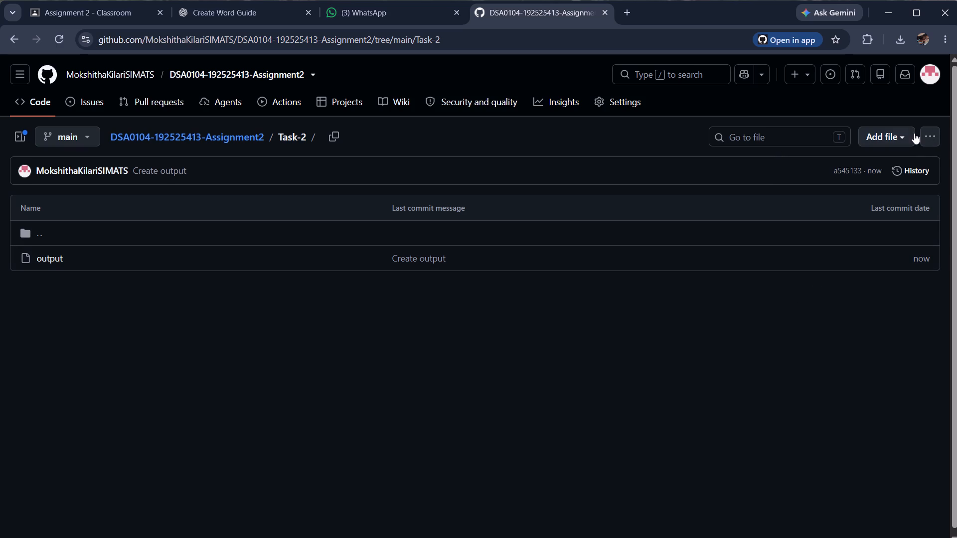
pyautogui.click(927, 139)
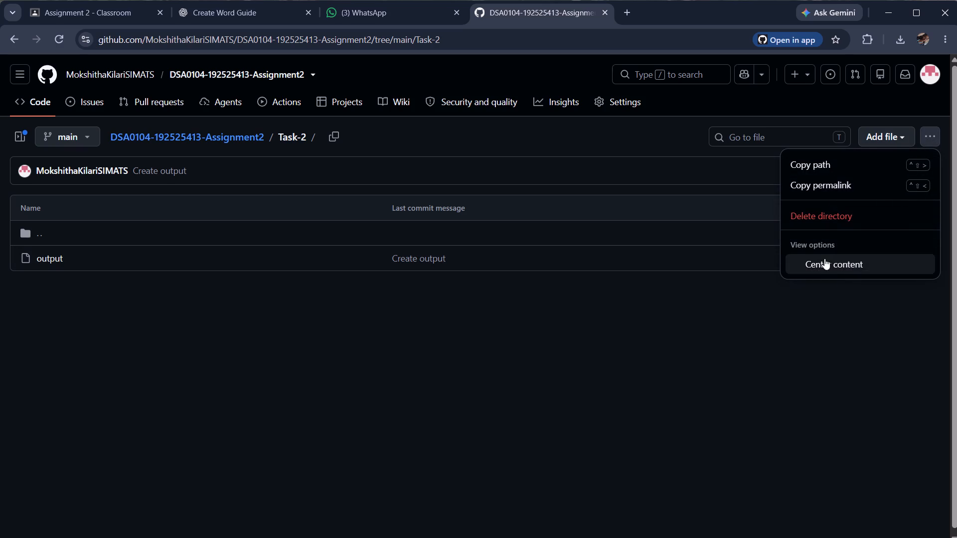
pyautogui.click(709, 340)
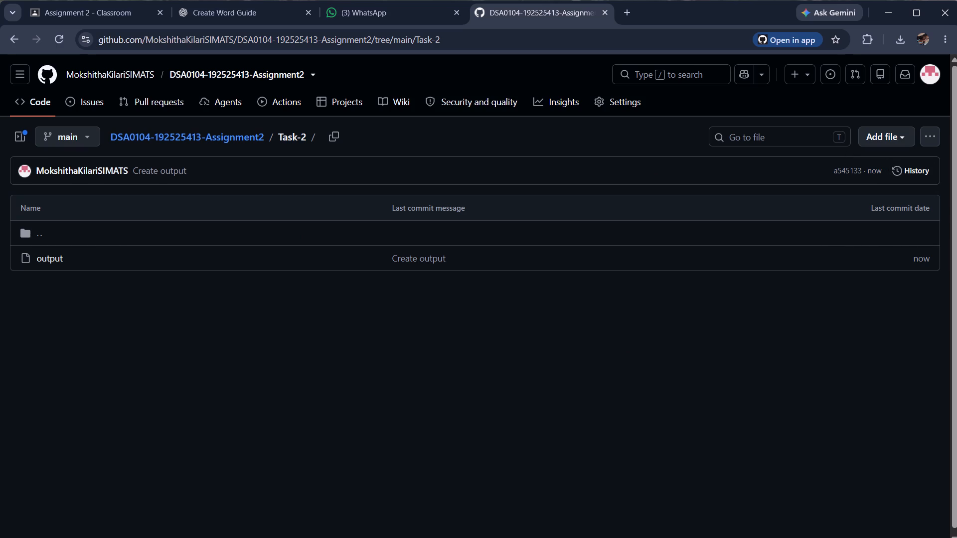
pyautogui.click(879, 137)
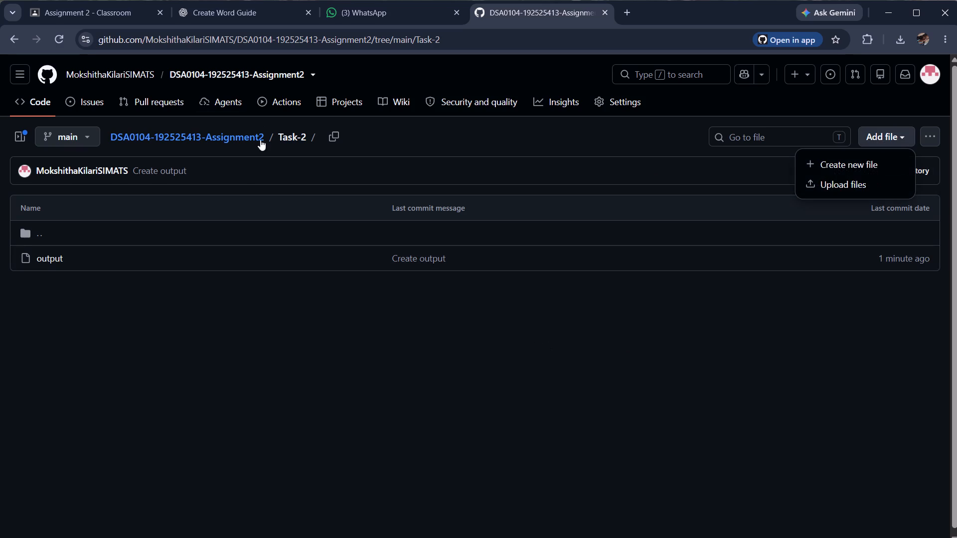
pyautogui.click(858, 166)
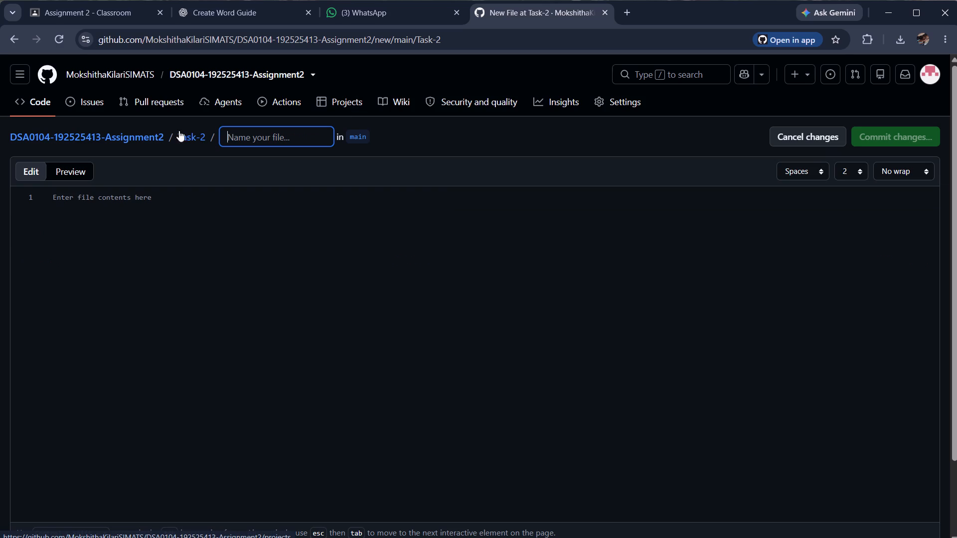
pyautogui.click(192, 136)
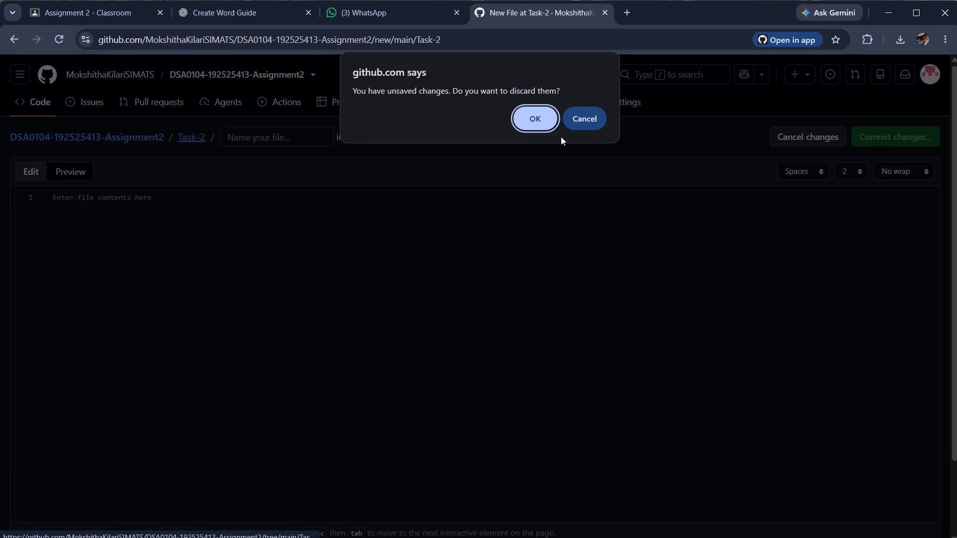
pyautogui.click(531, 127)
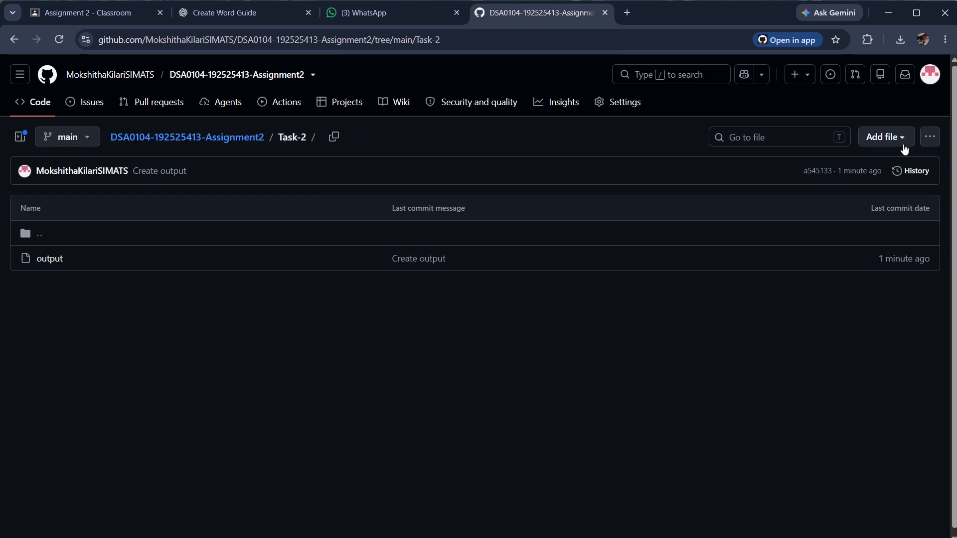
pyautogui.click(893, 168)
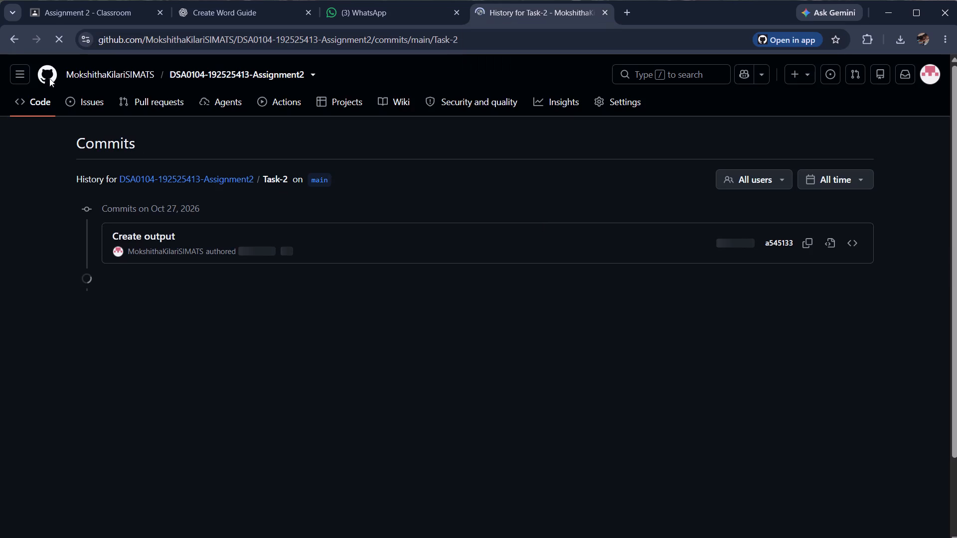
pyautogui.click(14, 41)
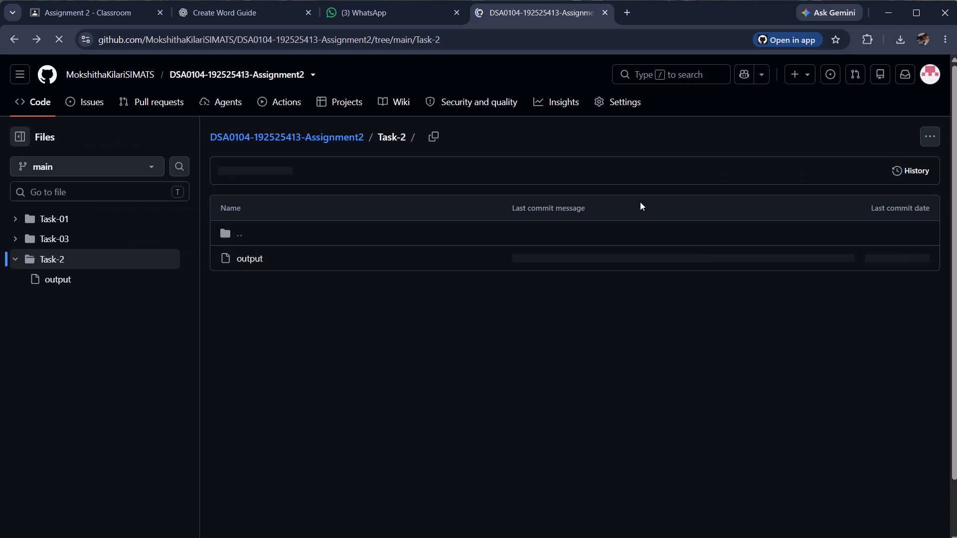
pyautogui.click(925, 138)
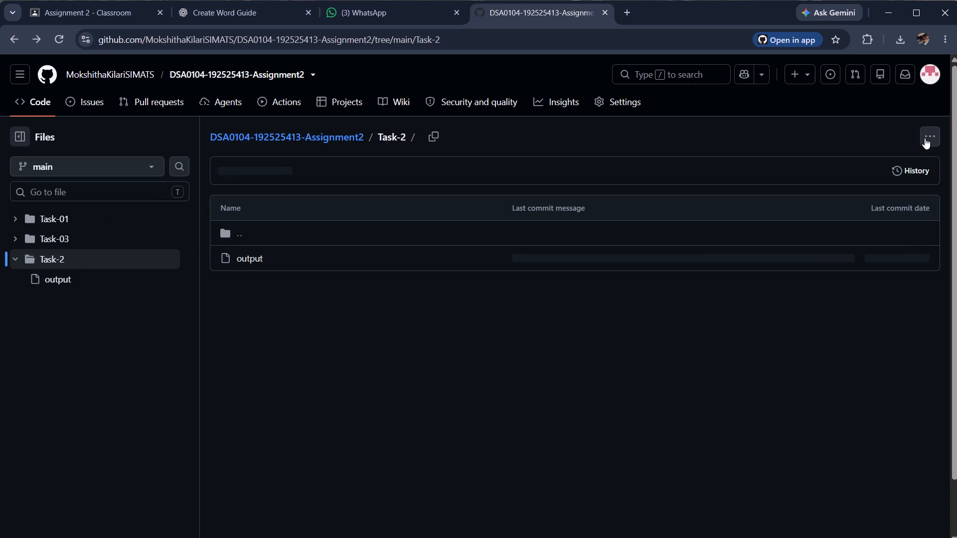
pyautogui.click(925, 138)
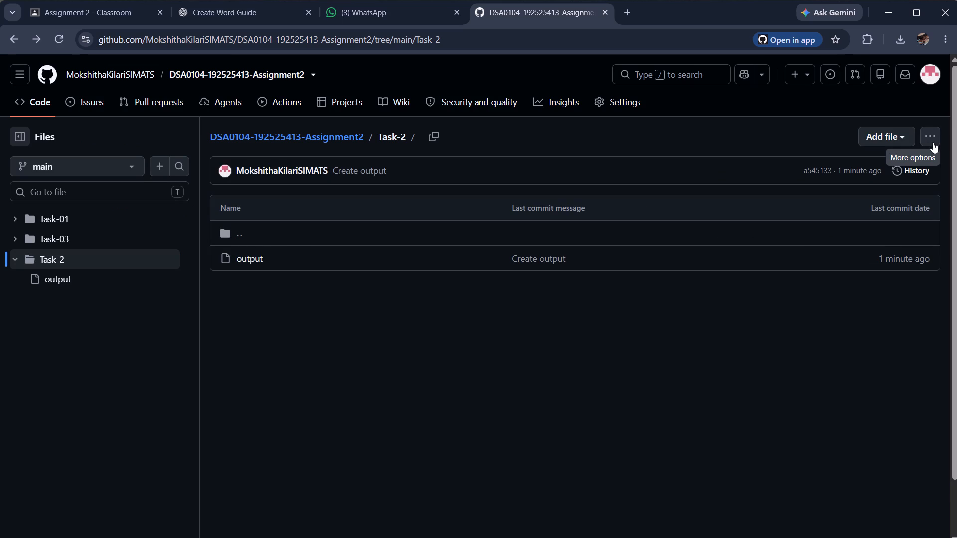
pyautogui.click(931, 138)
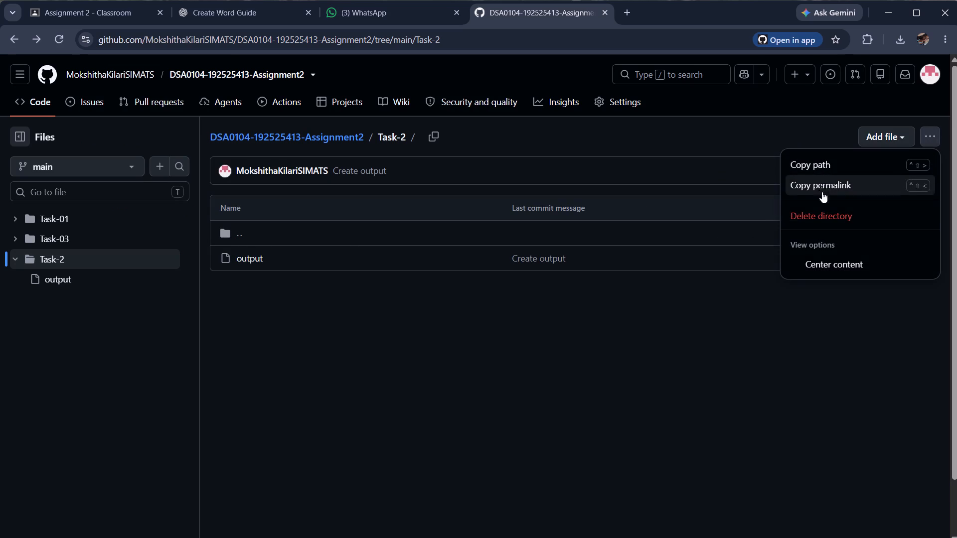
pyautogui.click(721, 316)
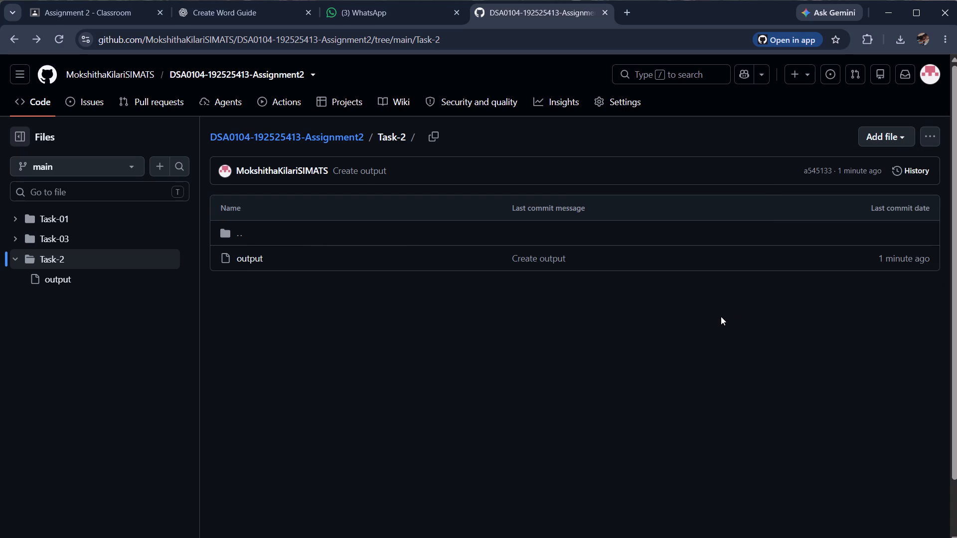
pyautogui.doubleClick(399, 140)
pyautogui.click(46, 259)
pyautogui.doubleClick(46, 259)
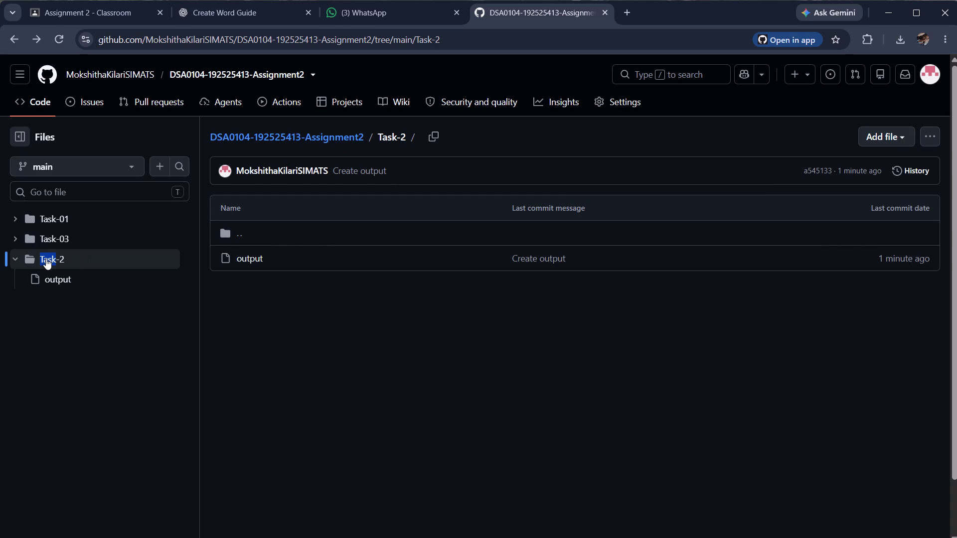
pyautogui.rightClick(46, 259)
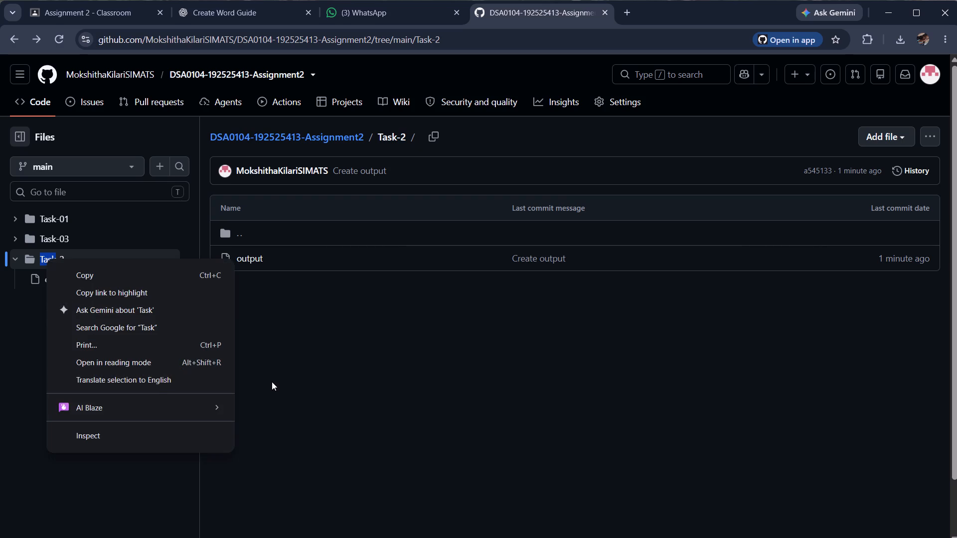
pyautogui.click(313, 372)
# Delete the Task-2 directory and commit the deletion directly to the main branch.
pyautogui.click(927, 137)
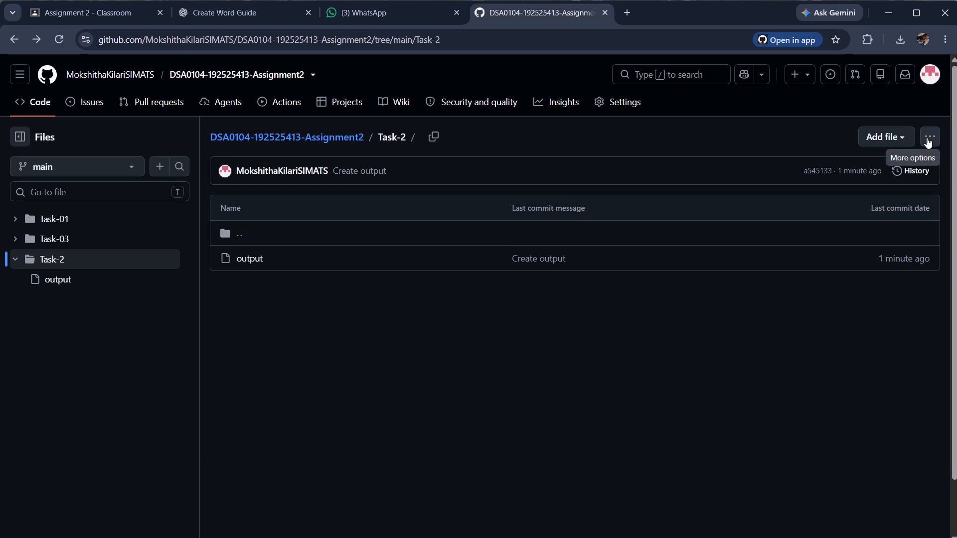
pyautogui.click(825, 213)
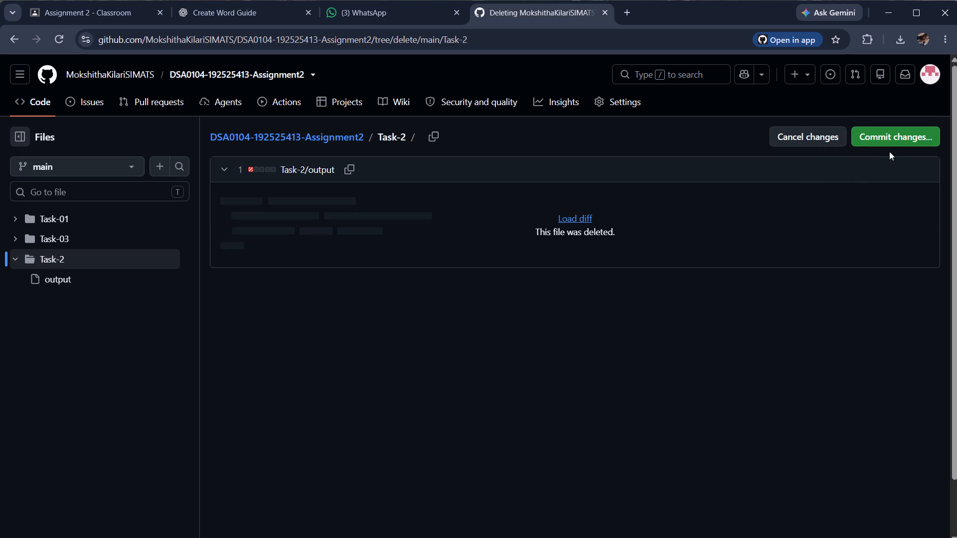
pyautogui.click(899, 142)
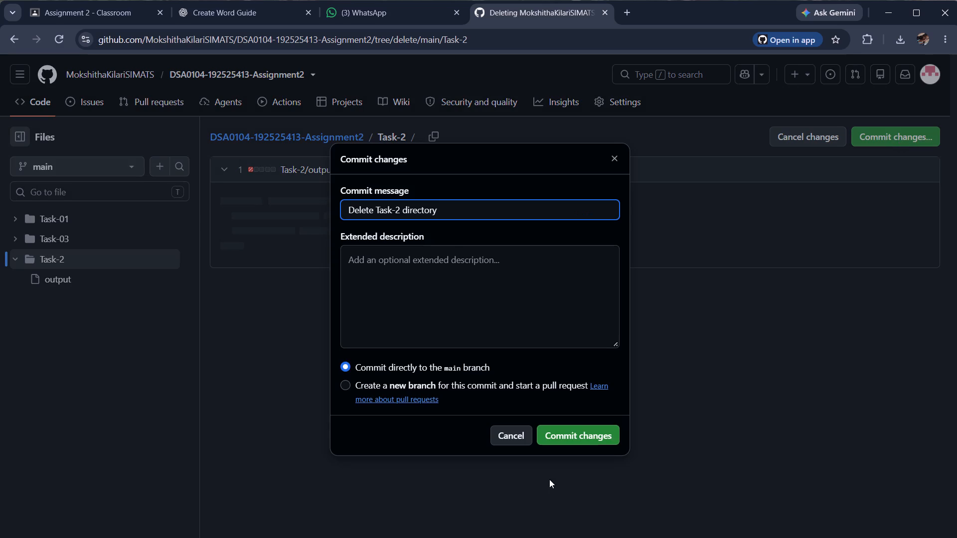
pyautogui.click(597, 437)
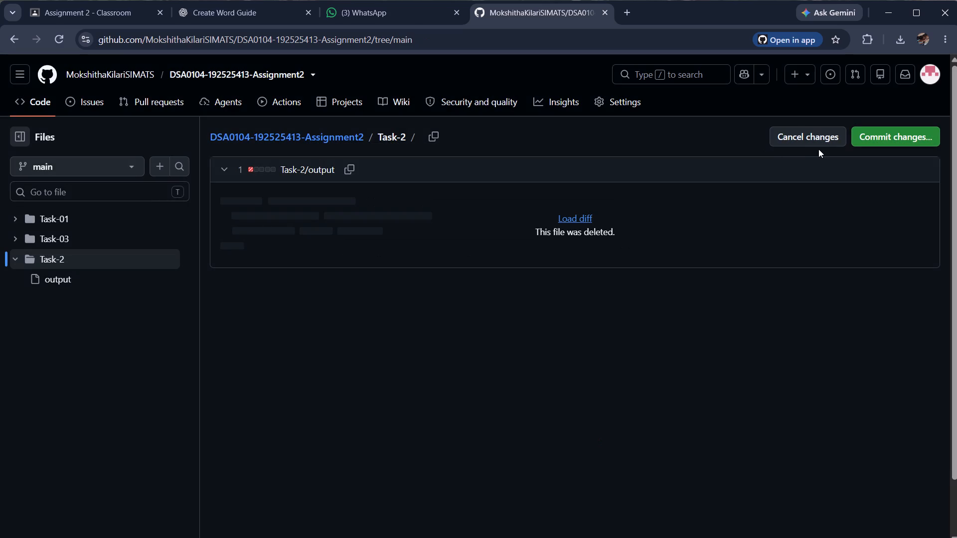
# Create a file named output inside a new Task-02 folder at the repository root and commit it to the main branch.
pyautogui.click(553, 190)
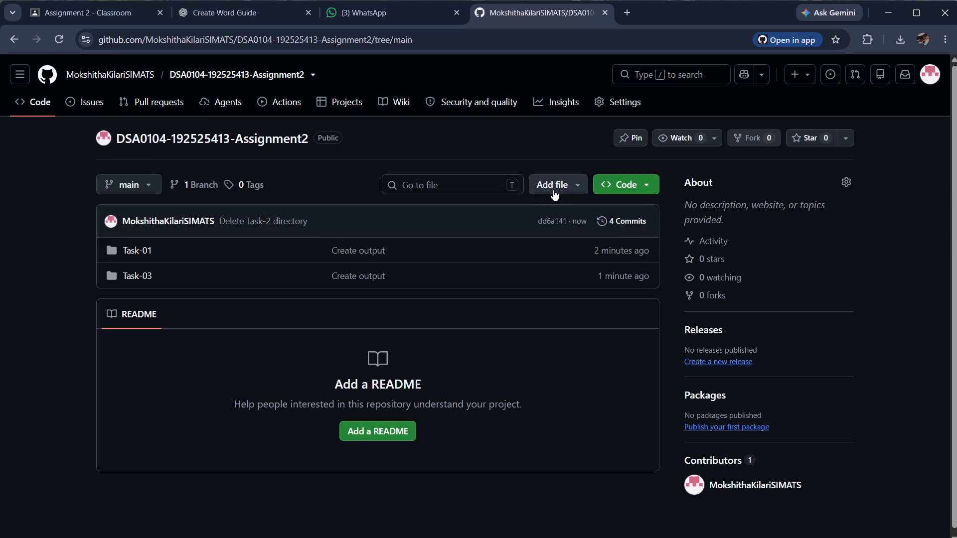
pyautogui.click(560, 210)
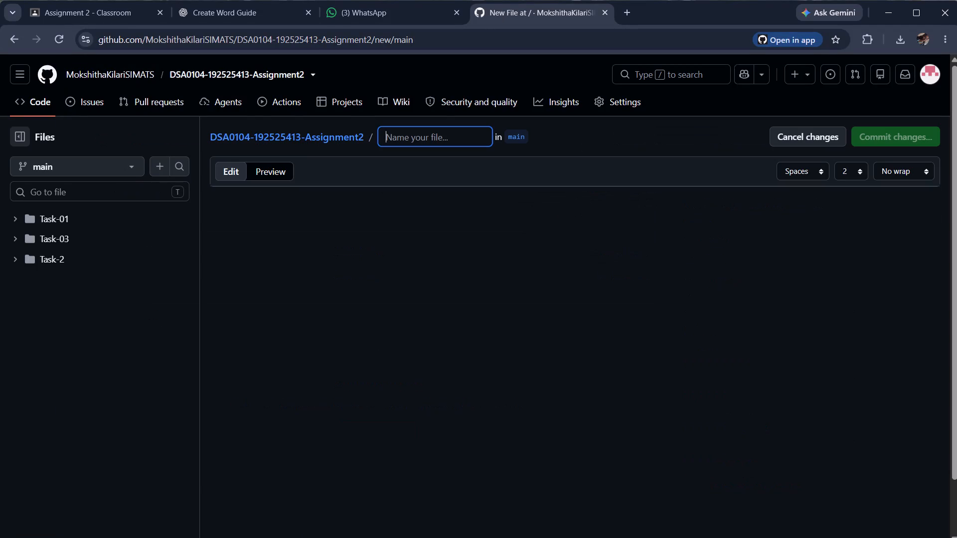
pyautogui.write('Task')
pyautogui.hotkey('shift', 'a')
pyautogui.press('BackSpace')
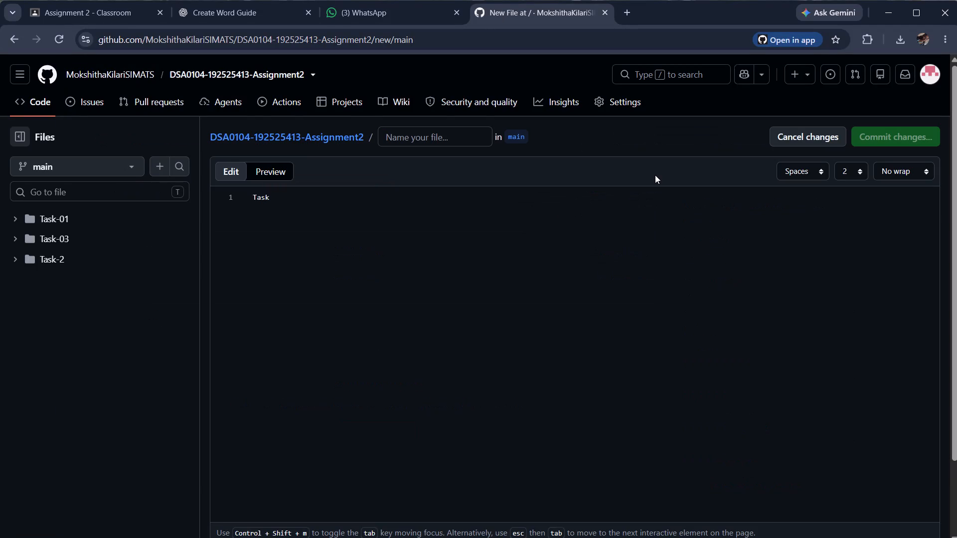
pyautogui.hotkey('ctrl', 'a')
pyautogui.press('BackSpace')
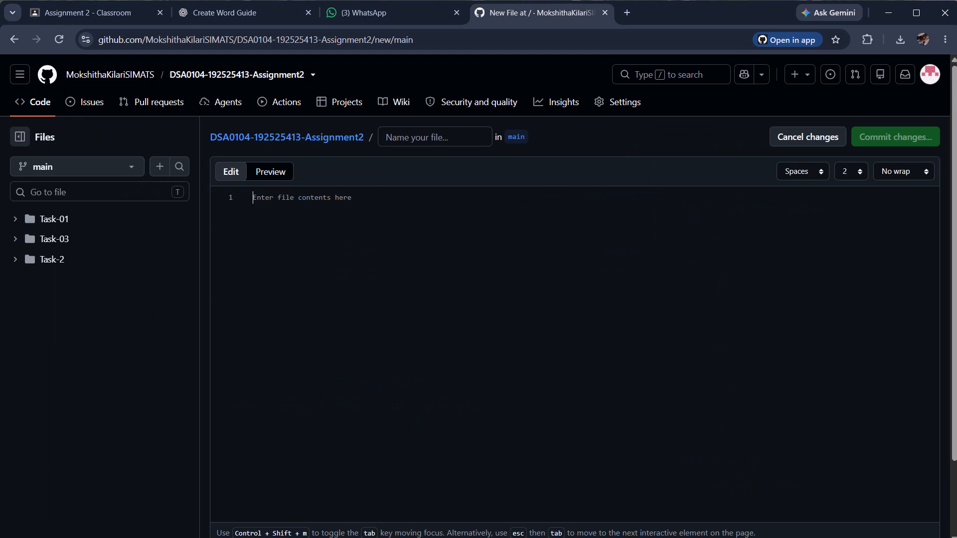
pyautogui.click(476, 131)
pyautogui.write('Task')
pyautogui.write('-03')
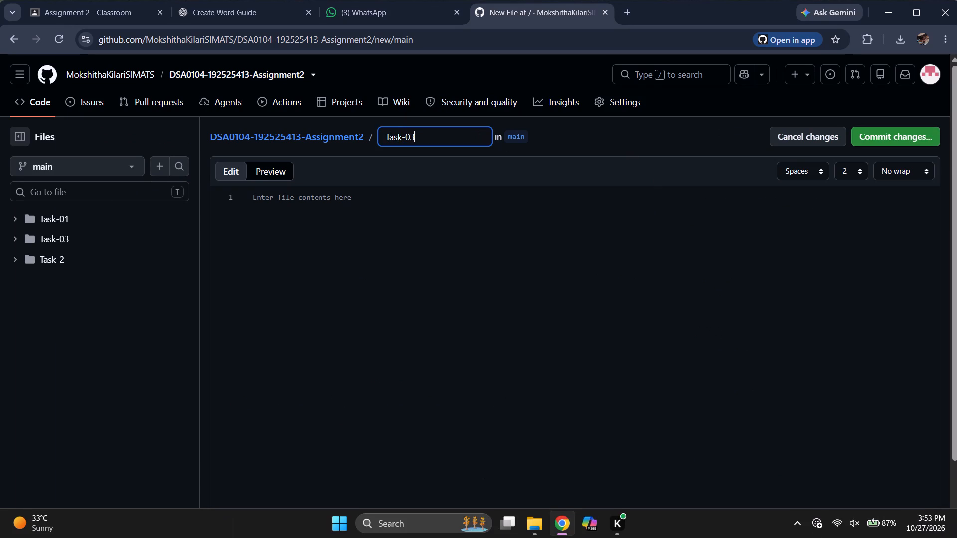
pyautogui.press('/')
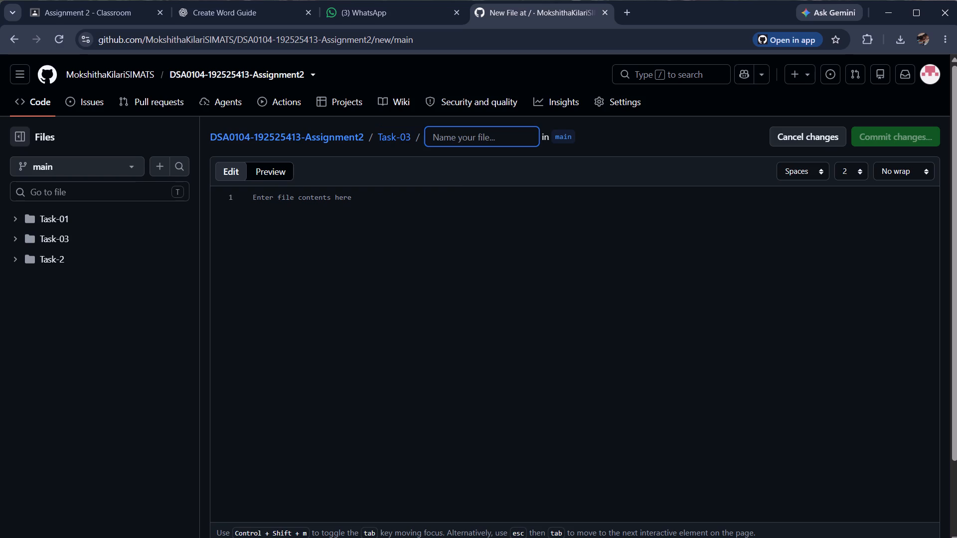
pyautogui.press('BackSpace')
pyautogui.press('BackSpace')
pyautogui.write('2/')
pyautogui.write('out')
pyautogui.write('put')
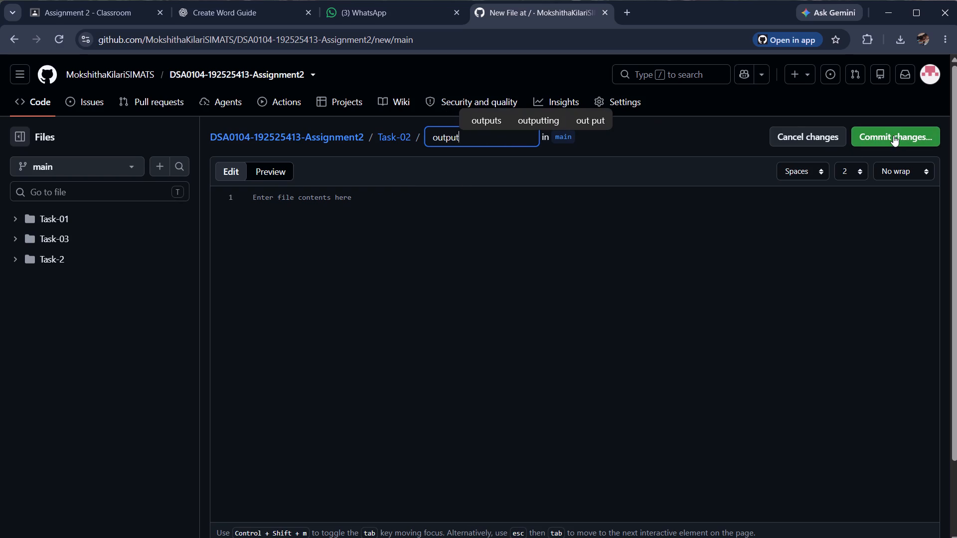
pyautogui.click(893, 135)
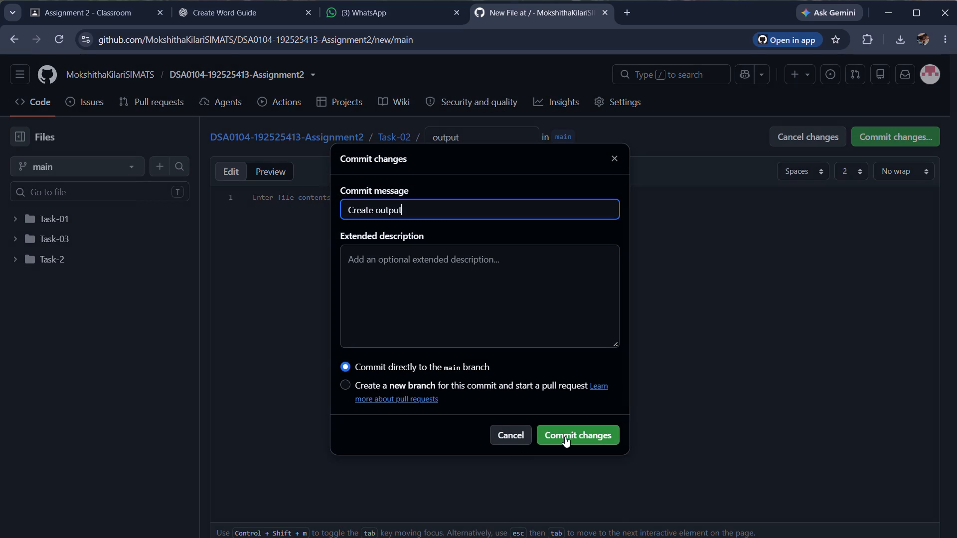
pyautogui.click(565, 436)
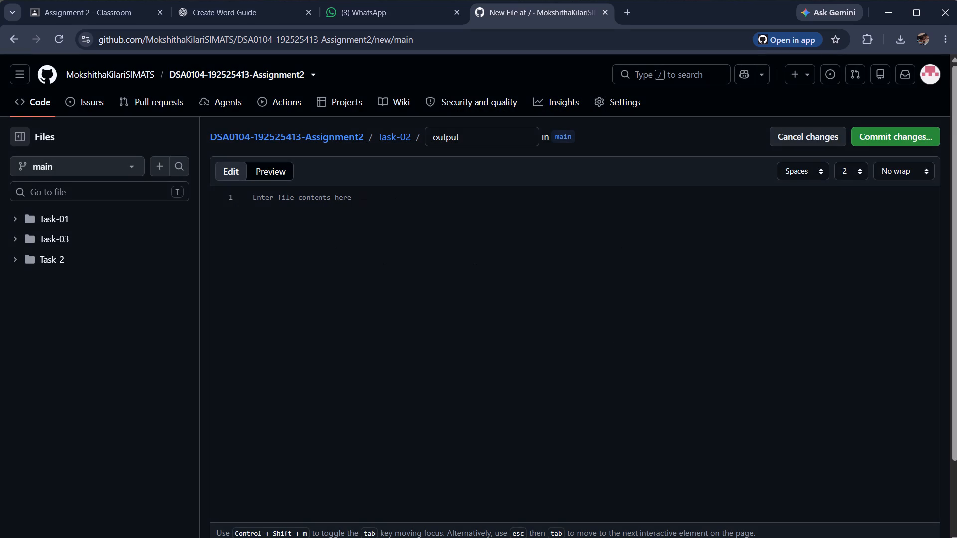
# Create a file named output inside a new Task-04 folder at the repository root and commit it to the main branch.
pyautogui.click(155, 164)
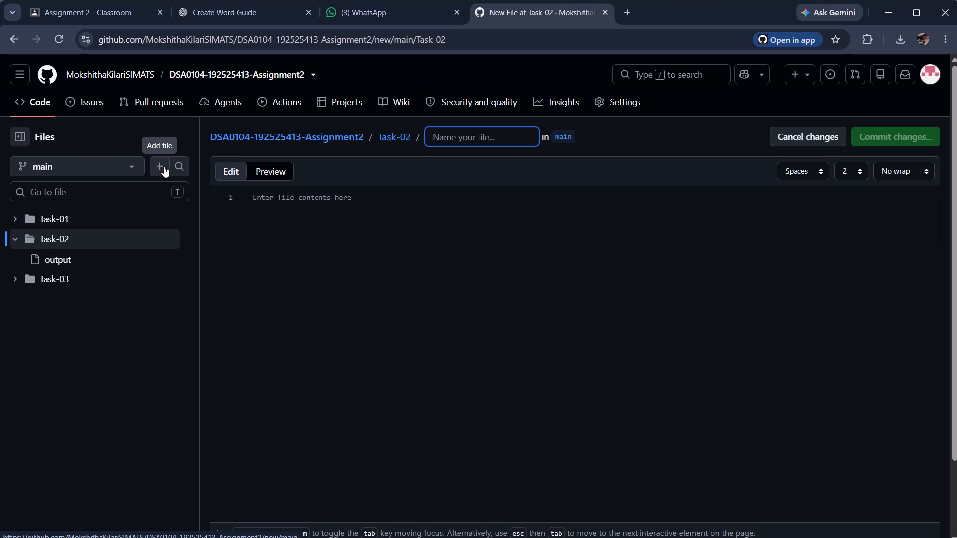
pyautogui.click(159, 166)
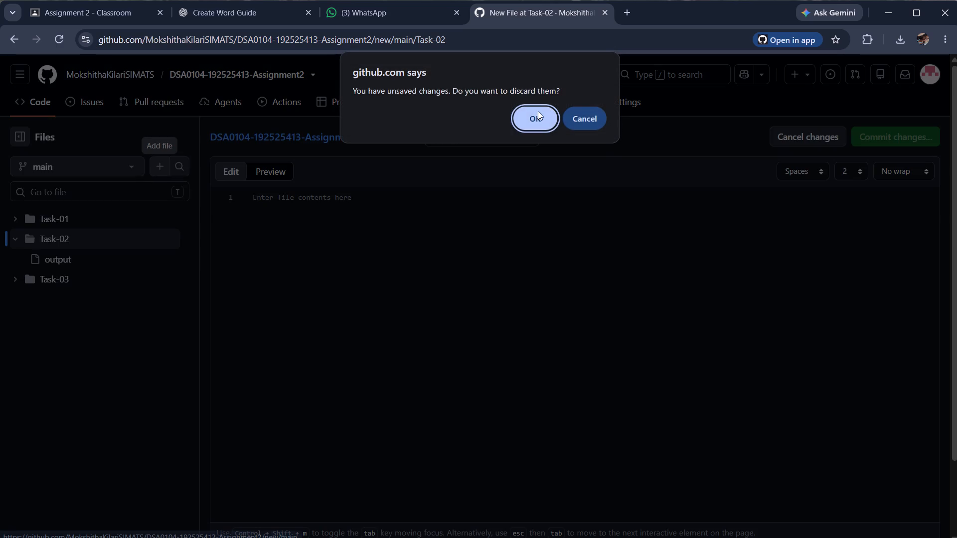
pyautogui.click(530, 118)
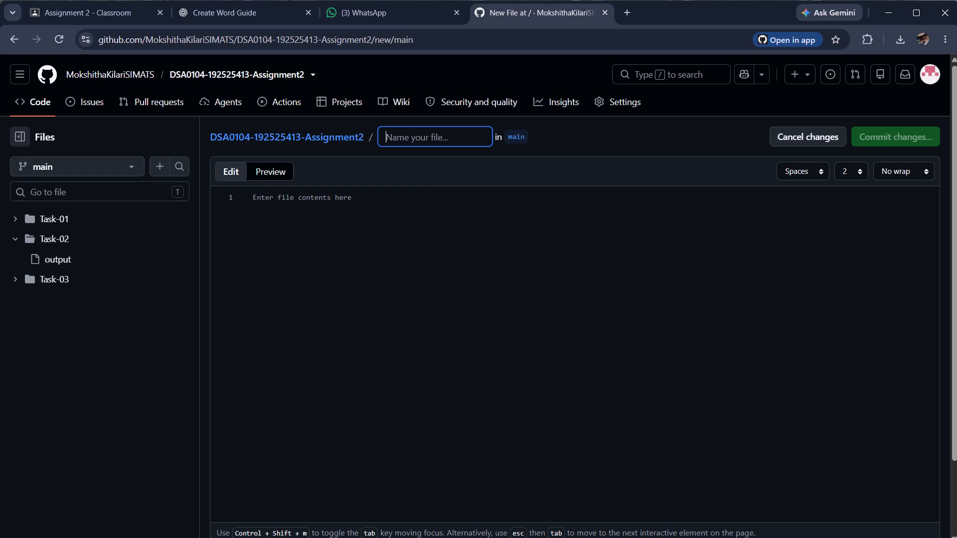
pyautogui.write('Task-0')
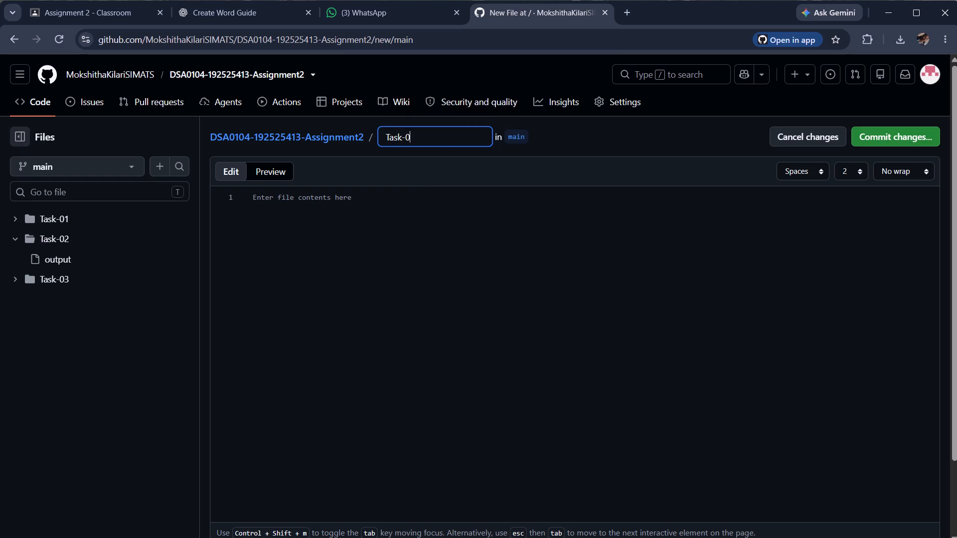
pyautogui.press('4')
pyautogui.press('/')
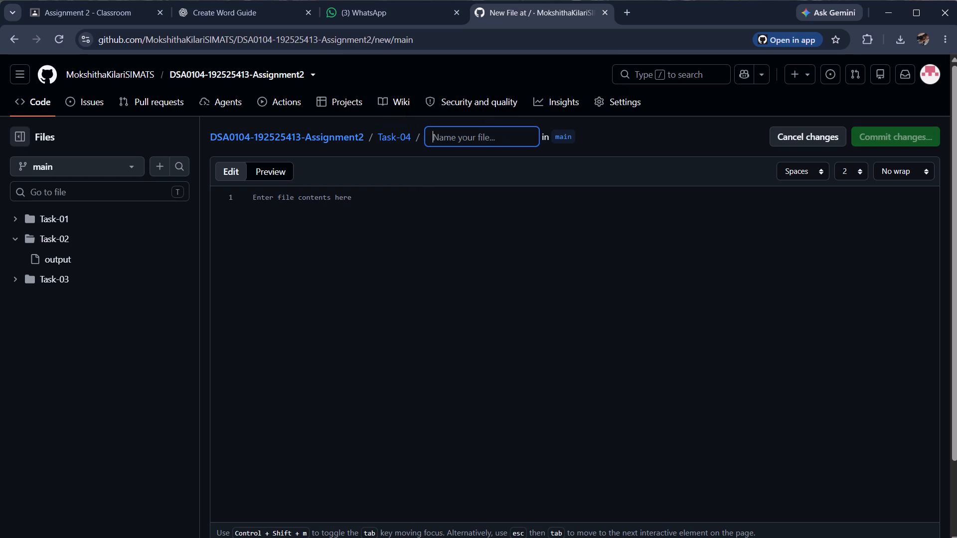
pyautogui.hotkey('ctrl', 'v')
pyautogui.click(890, 141)
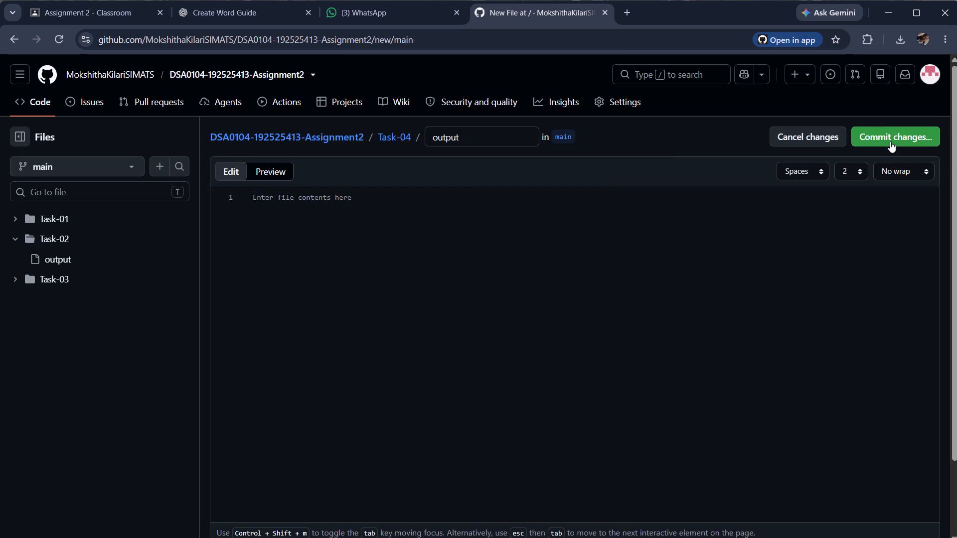
pyautogui.click(569, 435)
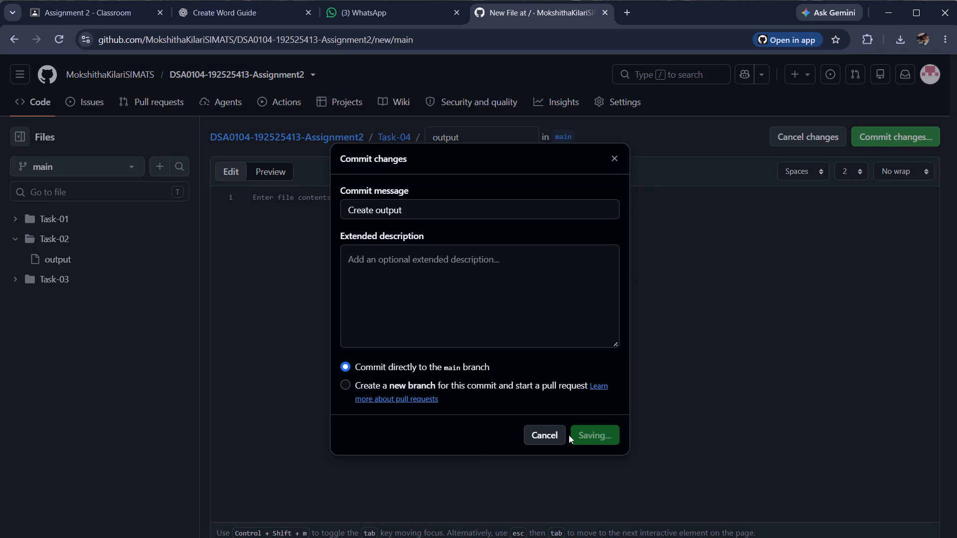
# Create a file named output inside a new Task-05 folder at the repository root and commit it to the main branch.
pyautogui.click(157, 169)
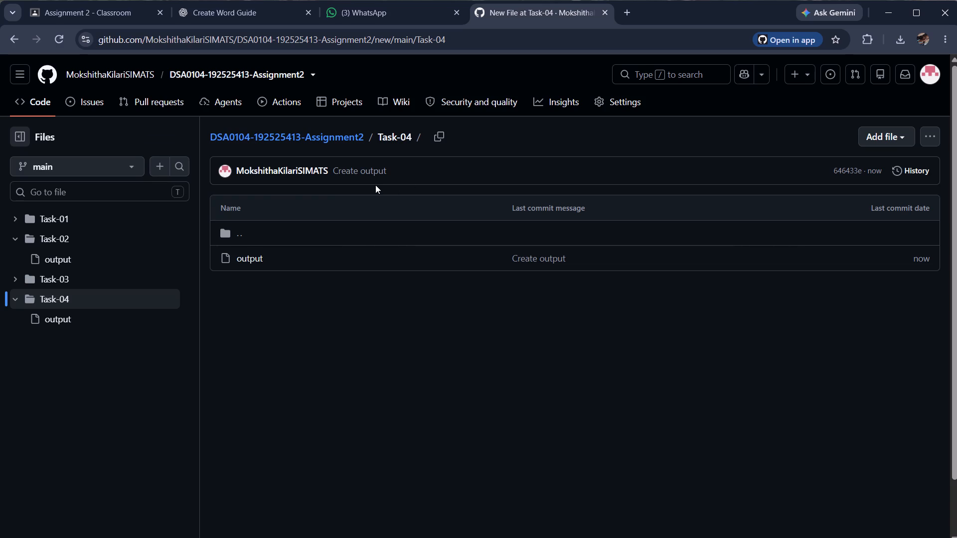
pyautogui.click(157, 172)
pyautogui.click(546, 112)
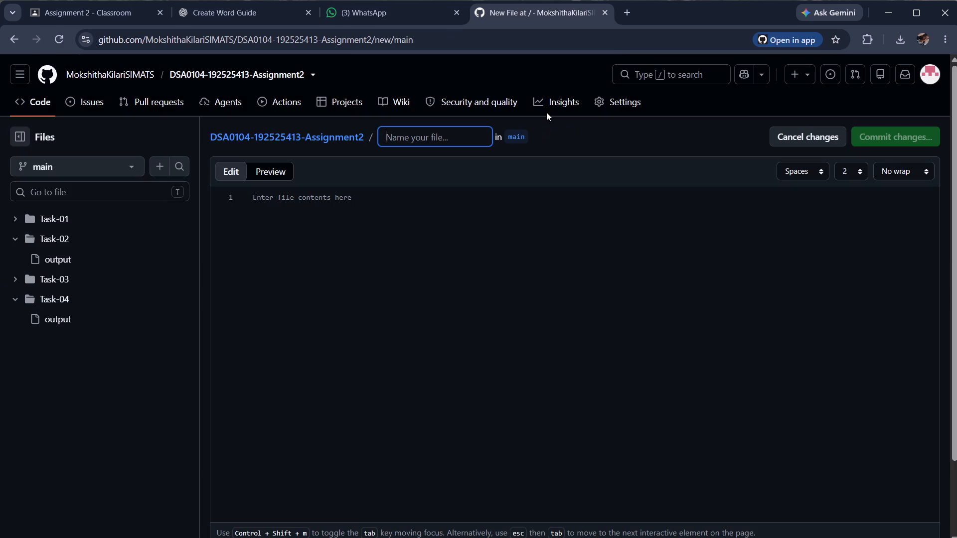
pyautogui.write('Task')
pyautogui.write('-05')
pyautogui.press('/')
pyautogui.hotkey('ctrl', 'v')
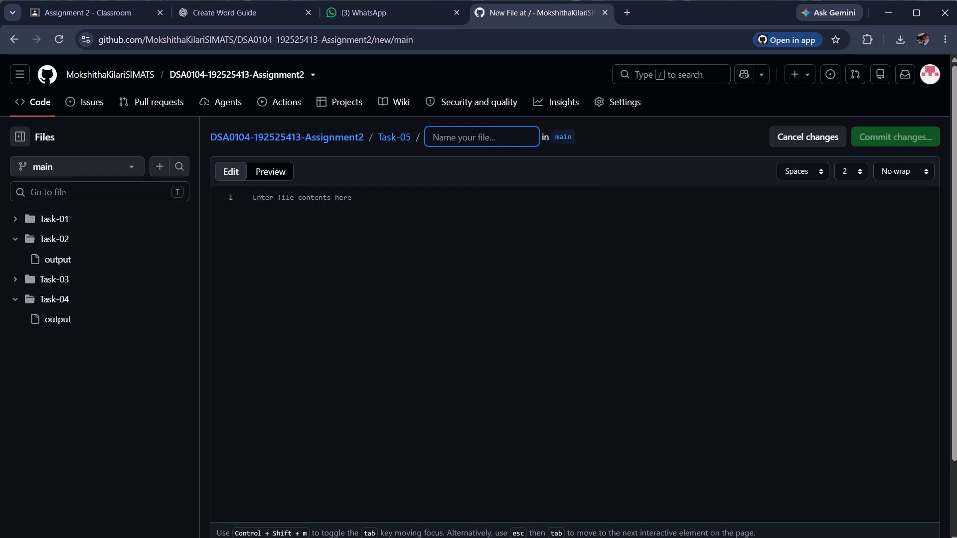
pyautogui.click(878, 140)
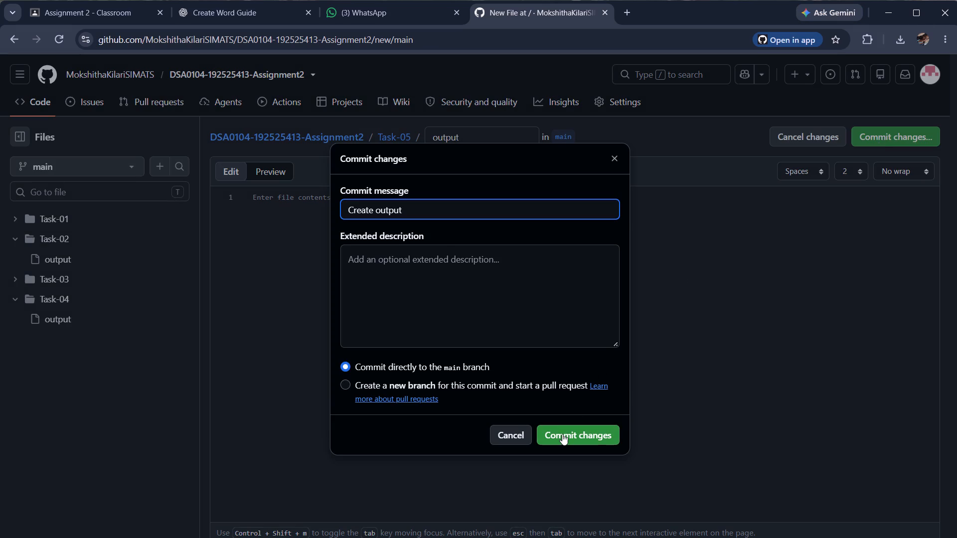
pyautogui.click(562, 434)
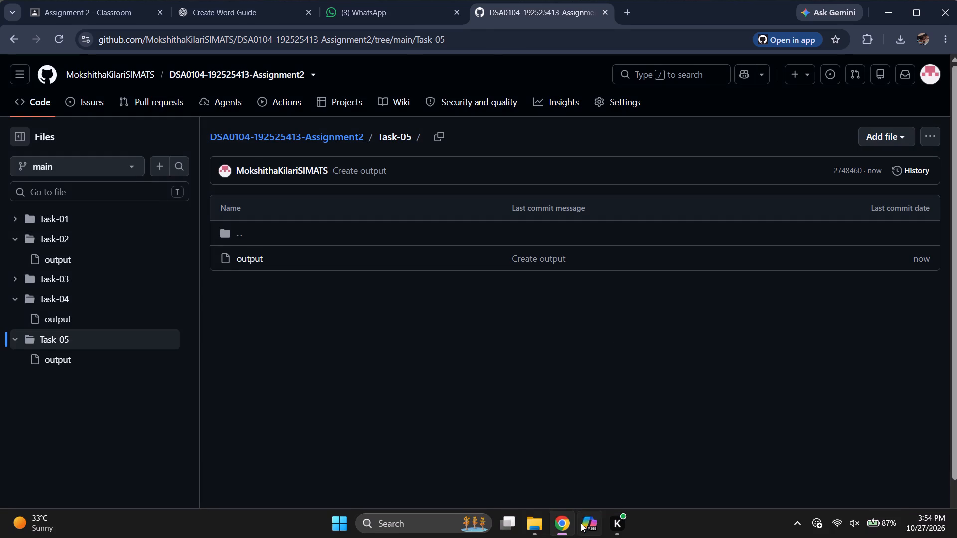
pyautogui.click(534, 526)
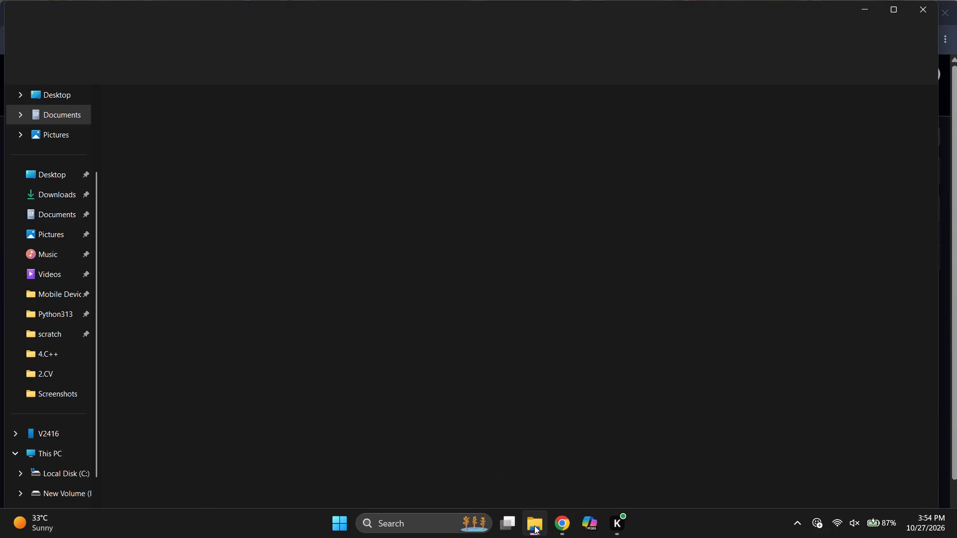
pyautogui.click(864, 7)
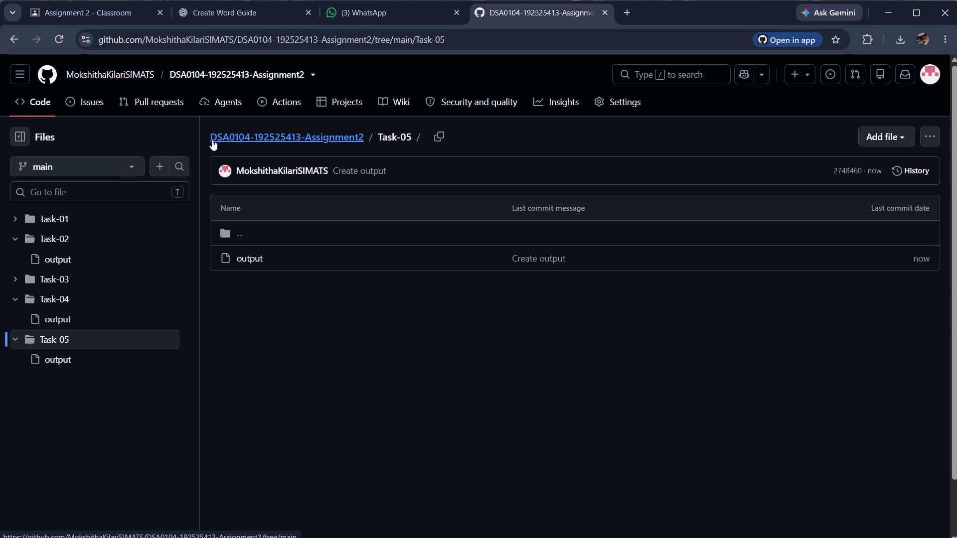
# Create a file named output inside a new Task-06 folder at the repository root and commit it to the main branch.
pyautogui.click(158, 163)
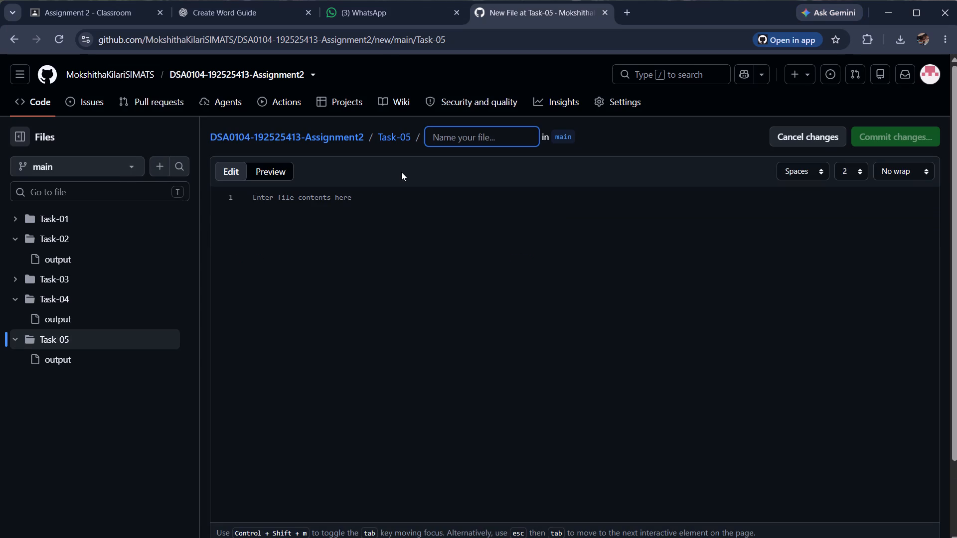
pyautogui.click(152, 164)
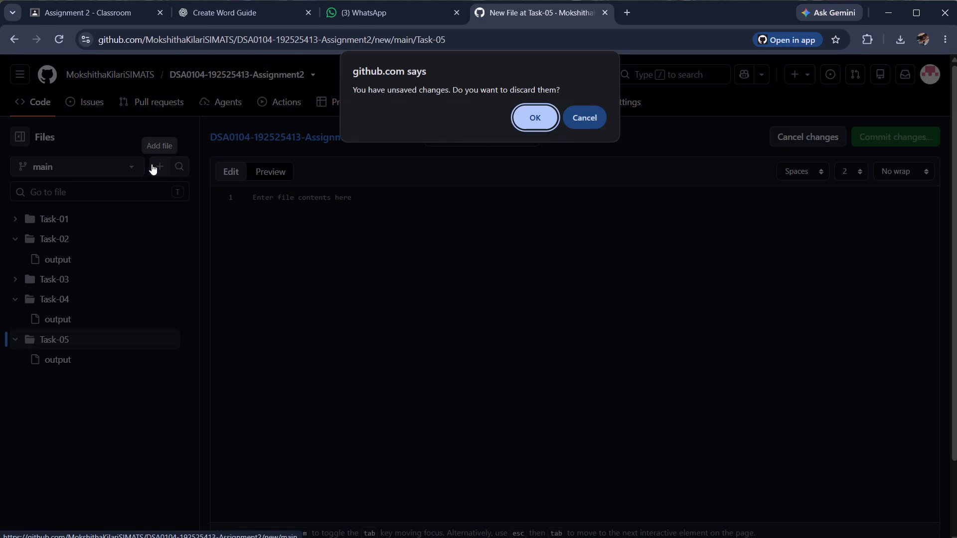
pyautogui.click(530, 117)
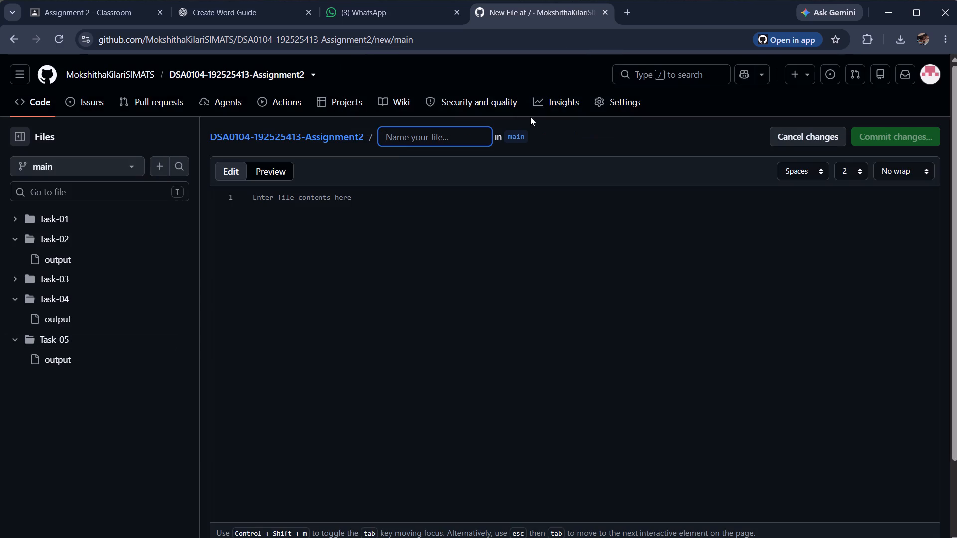
pyautogui.write('Task')
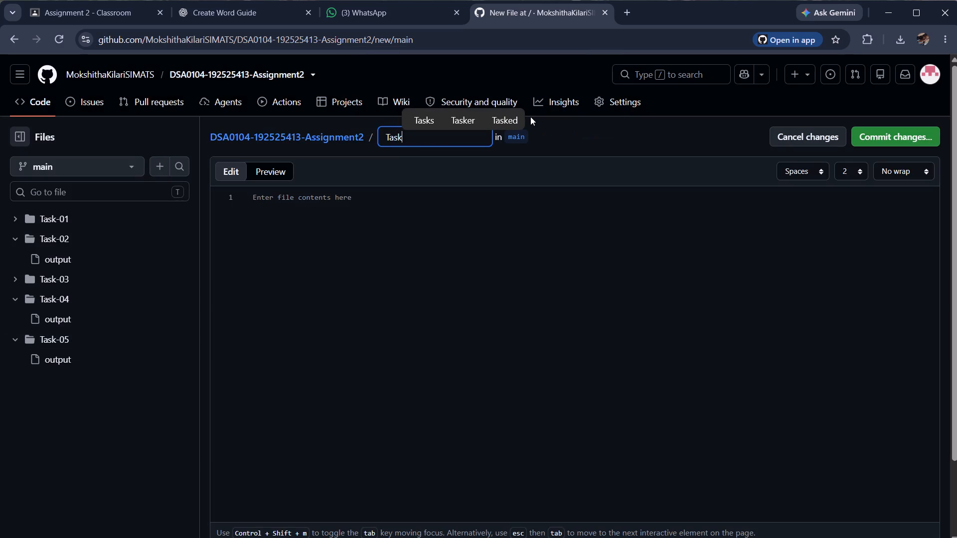
pyautogui.write('-0')
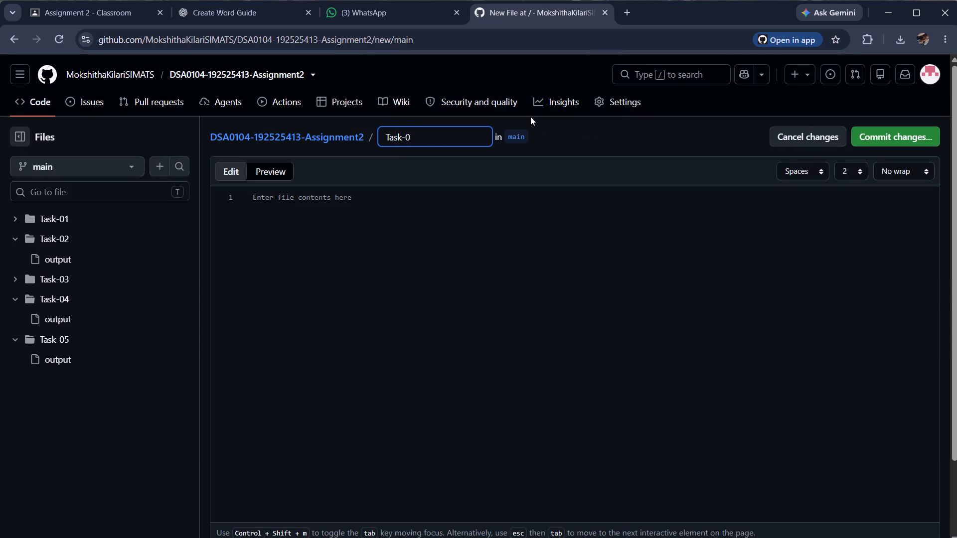
pyautogui.press('6')
pyautogui.press('/')
pyautogui.hotkey('ctrl', 'v')
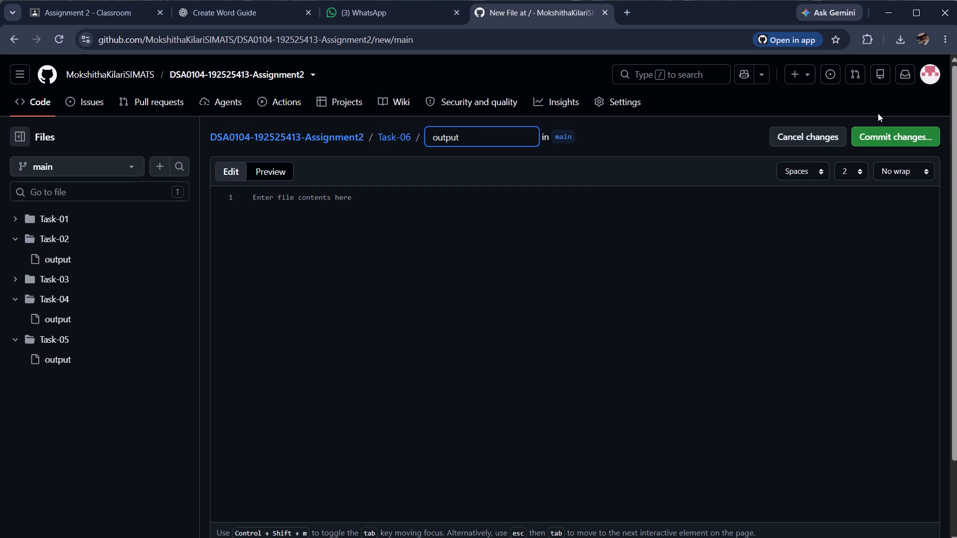
pyautogui.click(871, 134)
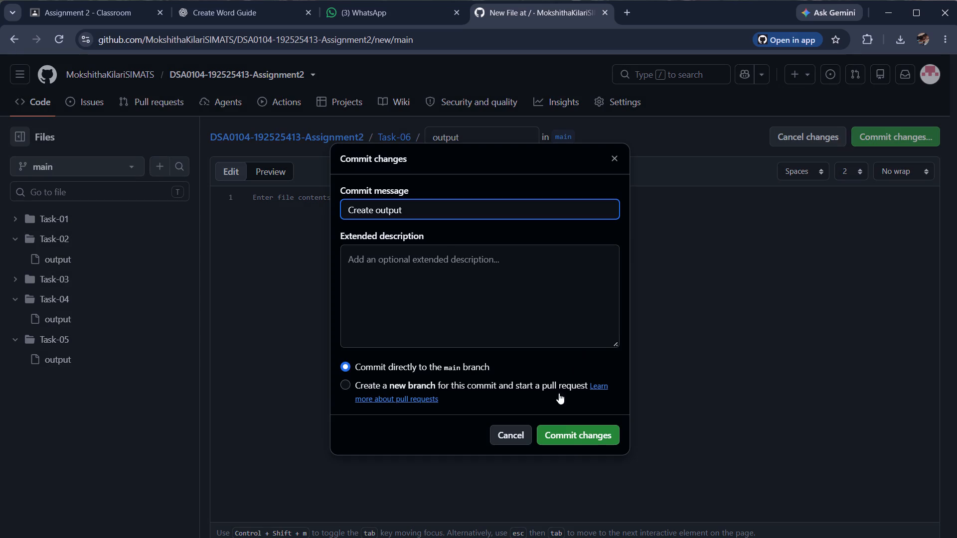
pyautogui.click(571, 437)
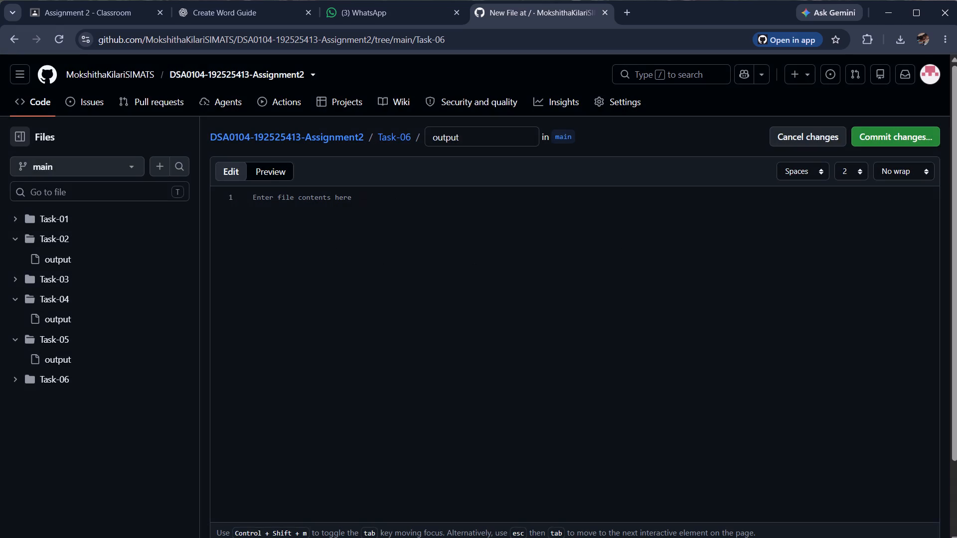
# Create a file named output inside a new Task-07 folder at the repository root and commit it to the main branch.
pyautogui.click(157, 172)
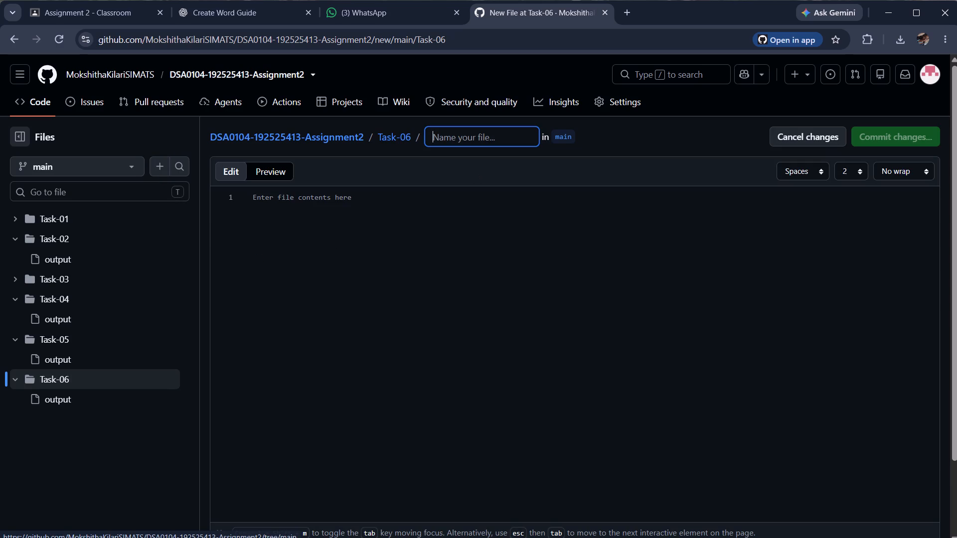
pyautogui.click(153, 165)
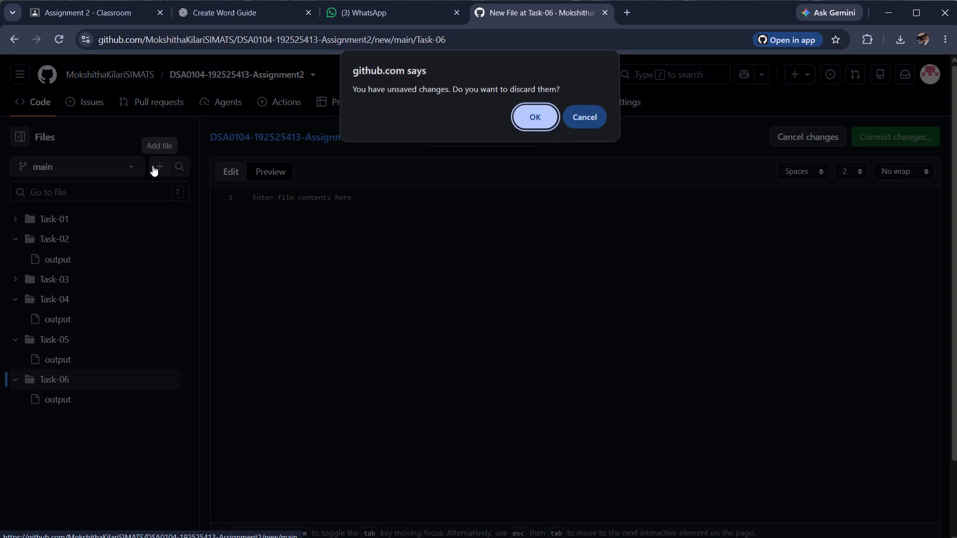
pyautogui.click(532, 109)
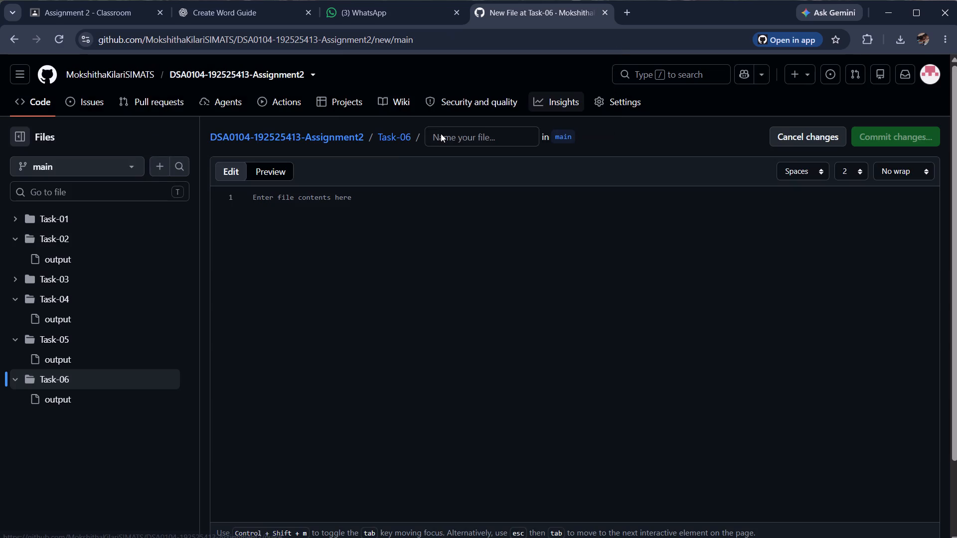
pyautogui.write('Task')
pyautogui.write('-07')
pyautogui.press('/')
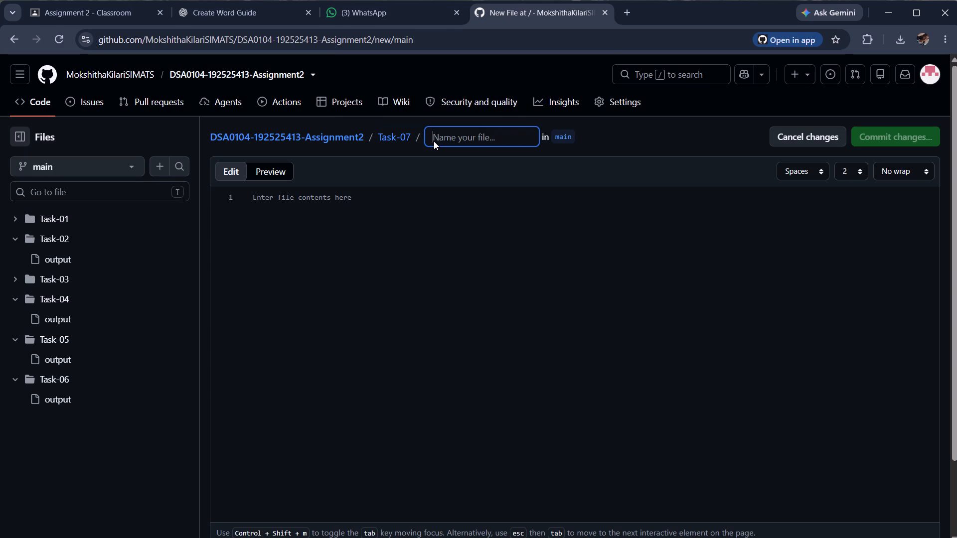
pyautogui.hotkey('ctrl', 'v')
pyautogui.click(887, 140)
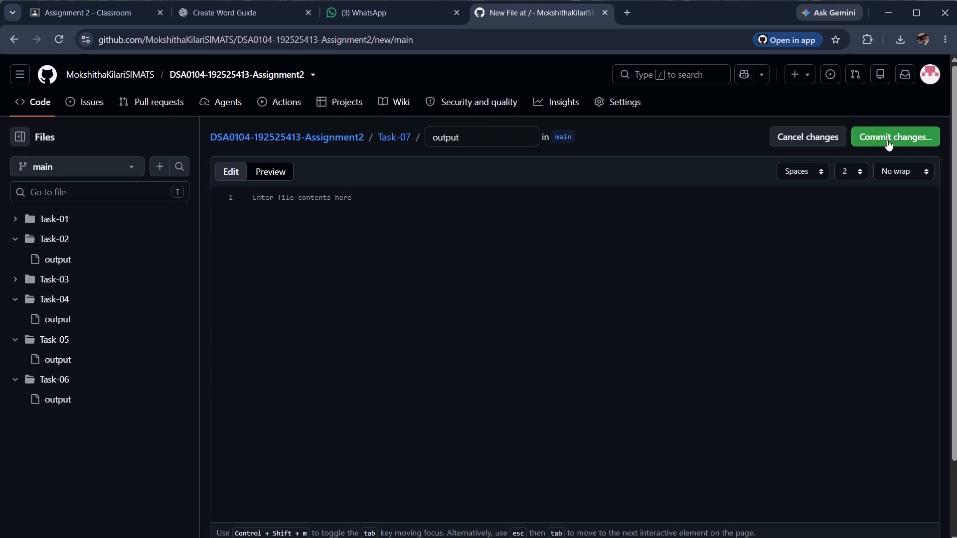
pyautogui.click(577, 439)
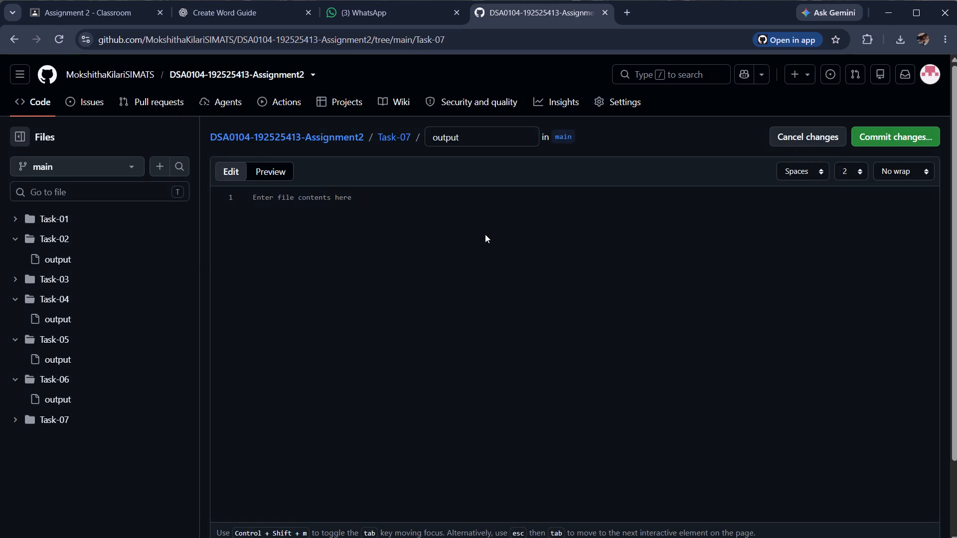
# Upload the main C++ source file from the local Task01 folder into the repository's Task-01 folder and commit it to the main branch.
pyautogui.click(15, 225)
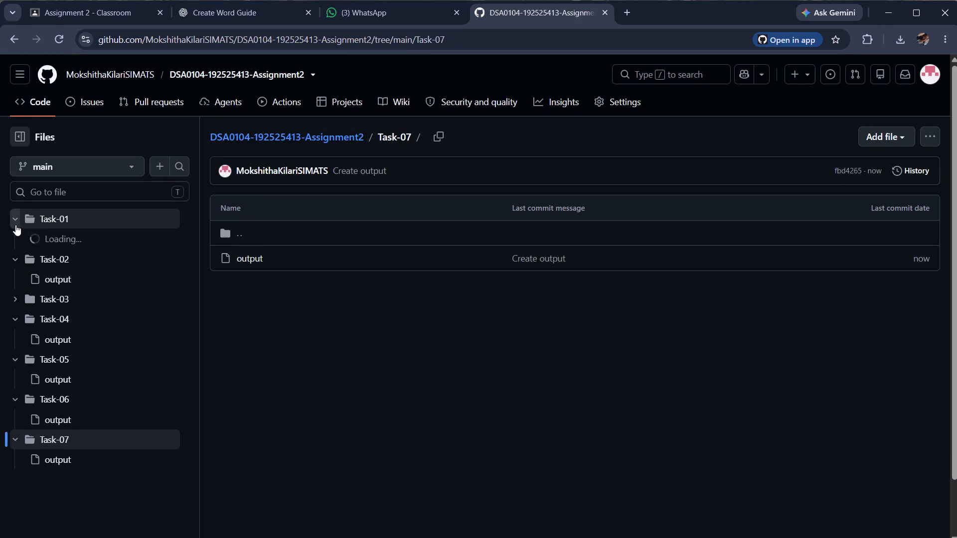
pyautogui.click(61, 222)
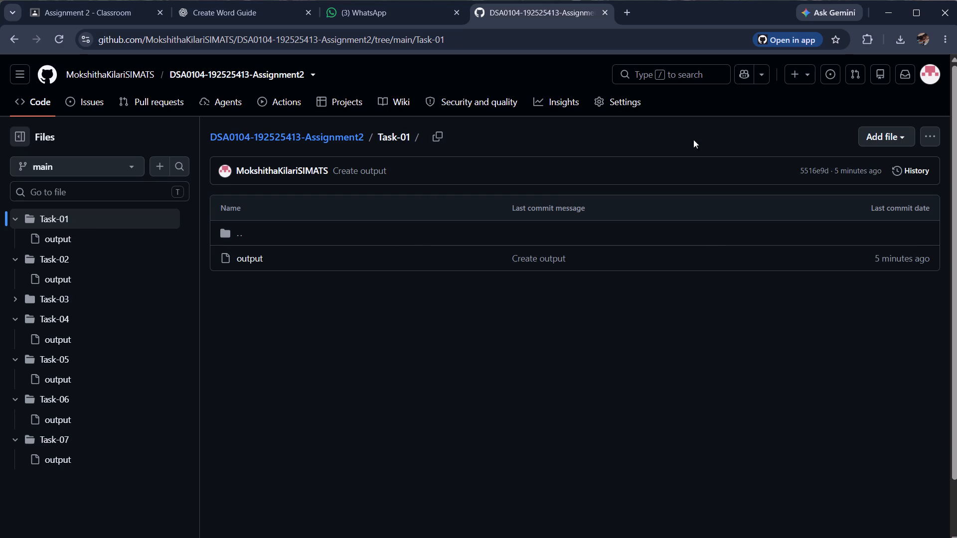
pyautogui.click(898, 136)
pyautogui.click(840, 182)
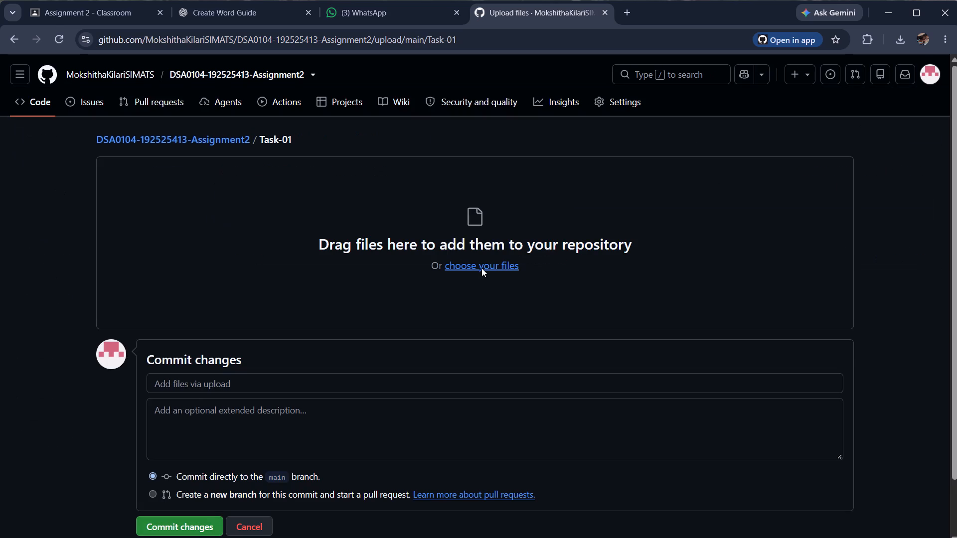
pyautogui.click(490, 263)
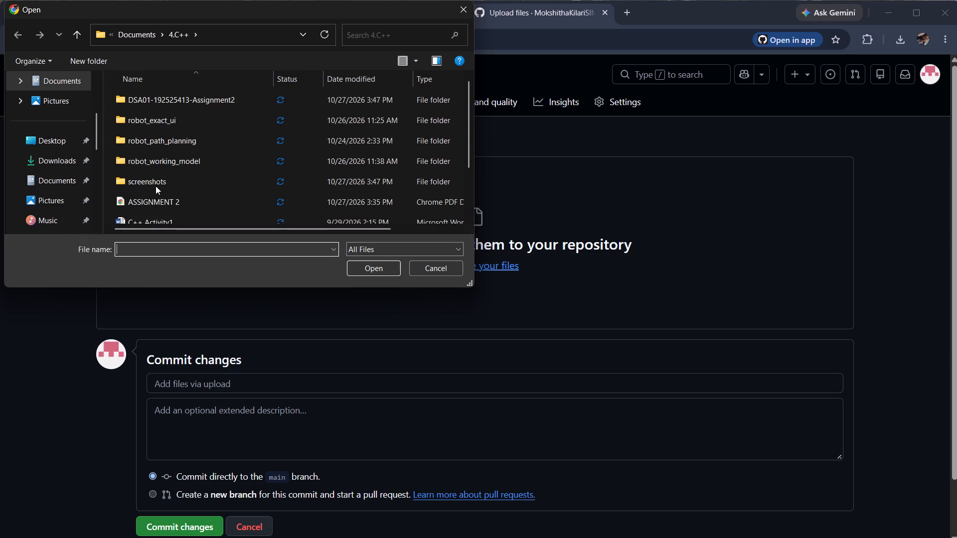
pyautogui.doubleClick(236, 104)
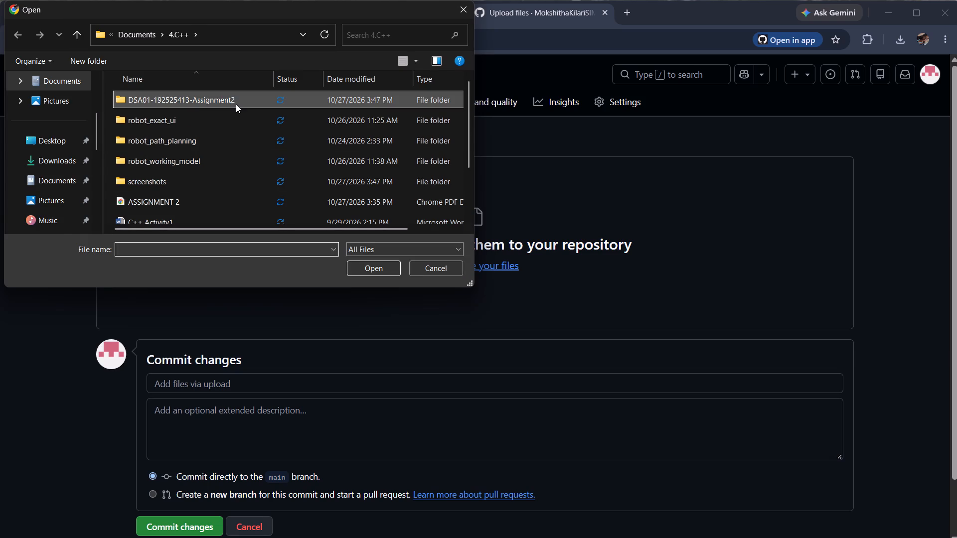
pyautogui.doubleClick(226, 103)
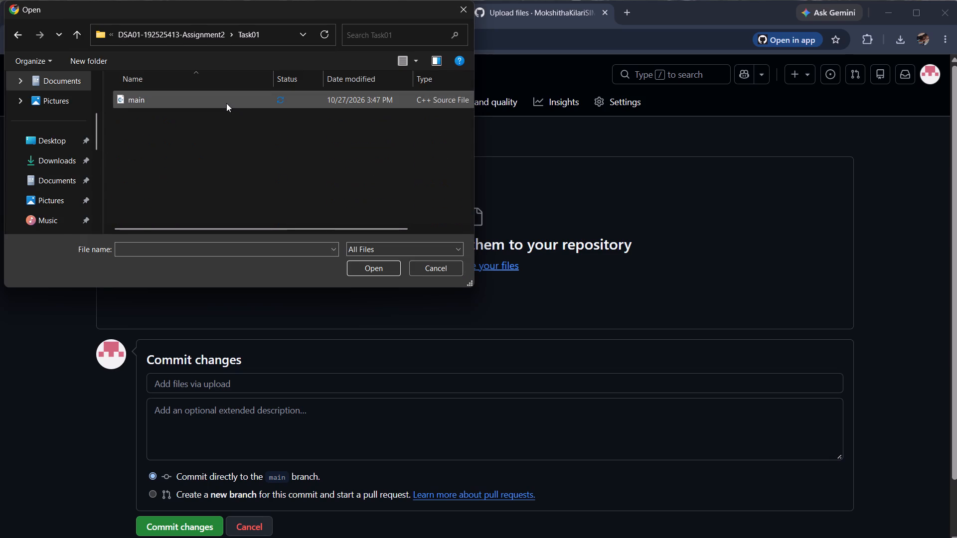
pyautogui.click(222, 103)
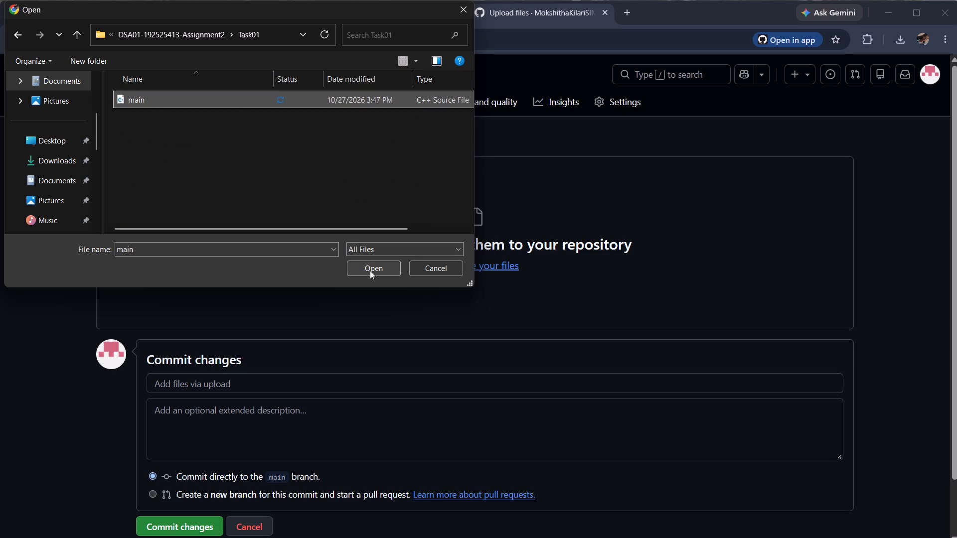
pyautogui.click(370, 270)
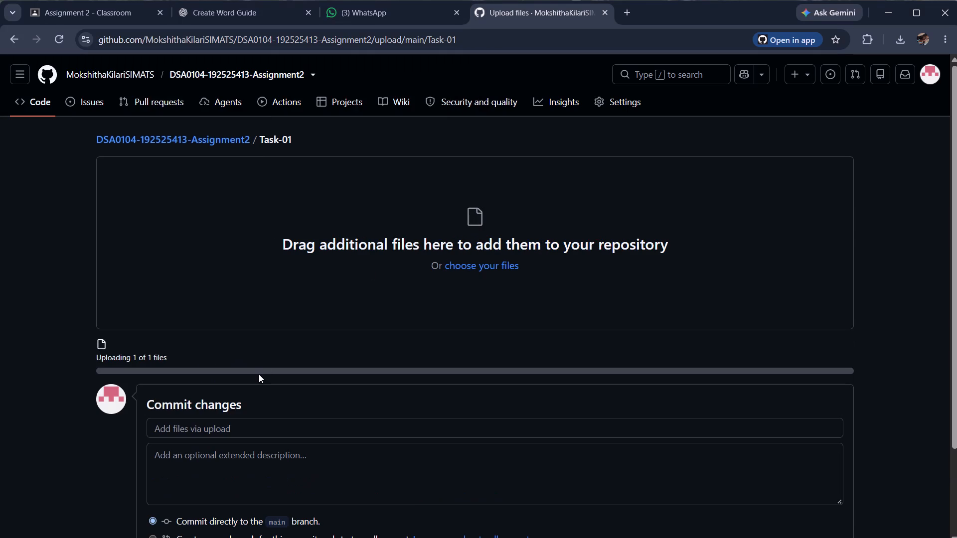
pyautogui.scroll(-2, 259, 374)
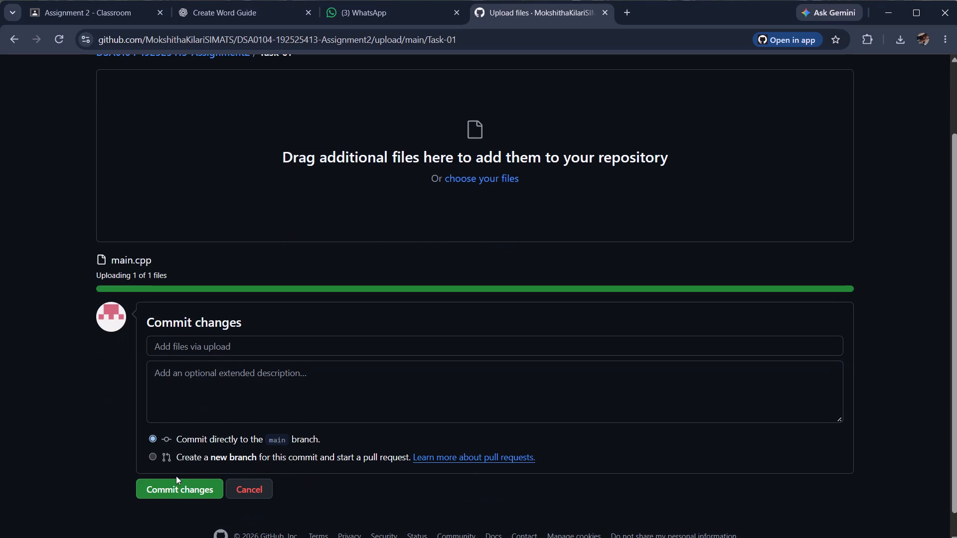
pyautogui.click(176, 489)
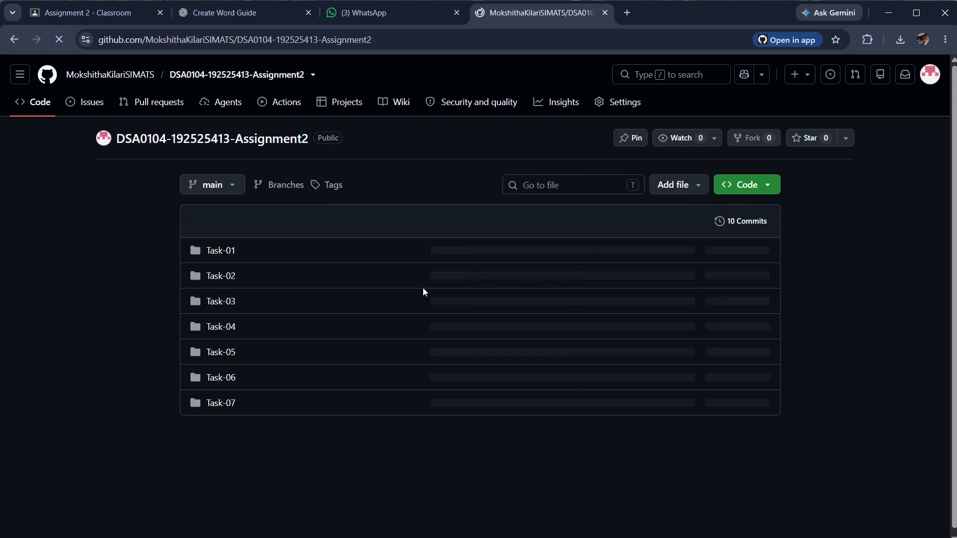
# Upload the main C++ source file from the local Task02 folder into the repository's Task-02 folder and commit it to the main branch.
pyautogui.click(139, 277)
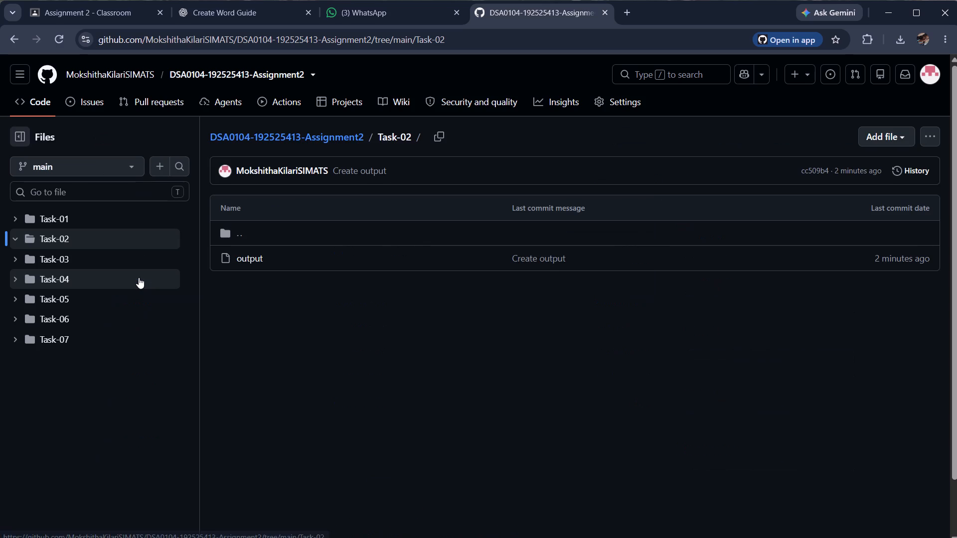
pyautogui.click(896, 137)
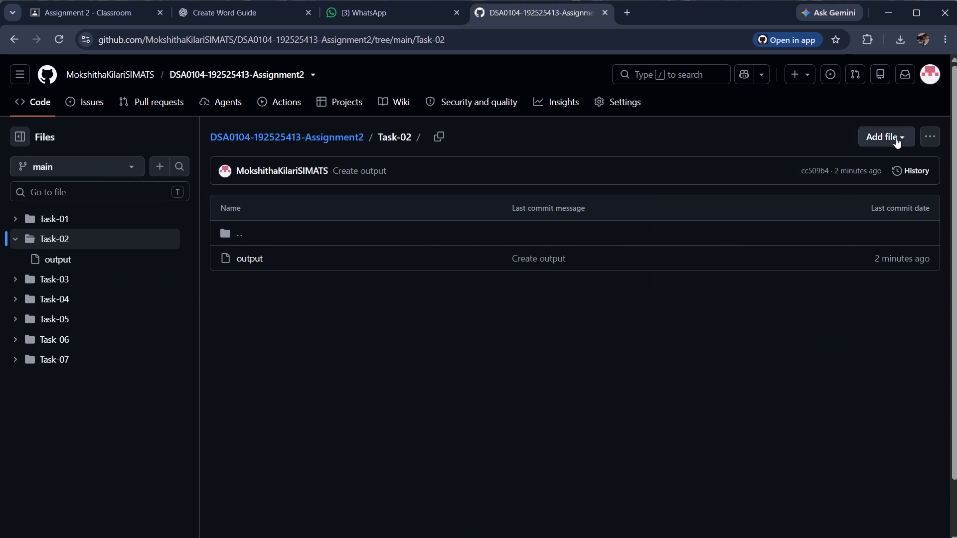
pyautogui.click(841, 184)
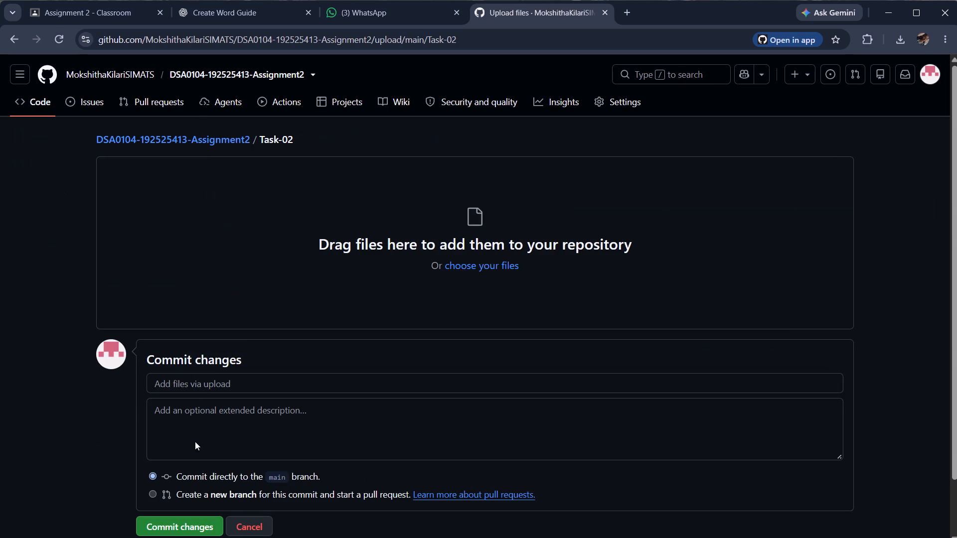
pyautogui.click(465, 272)
pyautogui.click(482, 265)
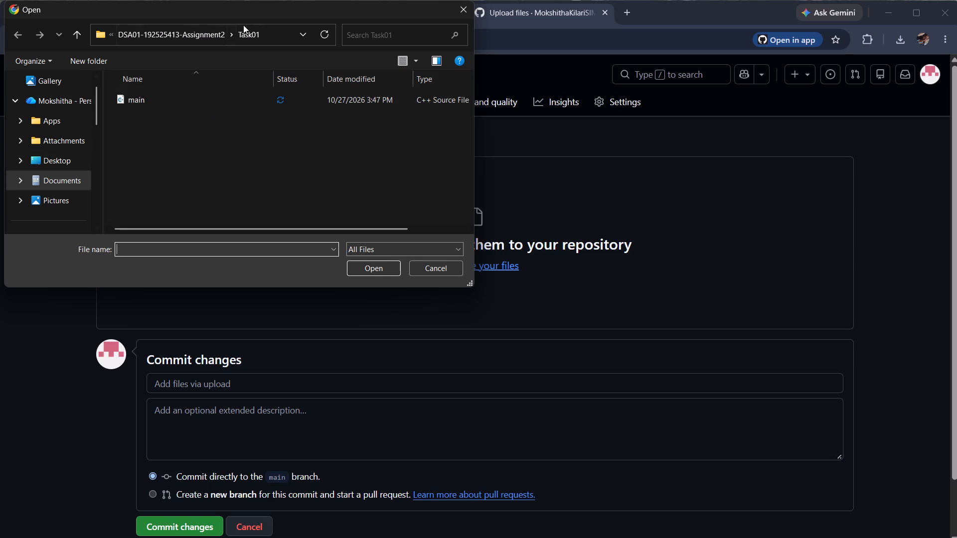
pyautogui.click(208, 35)
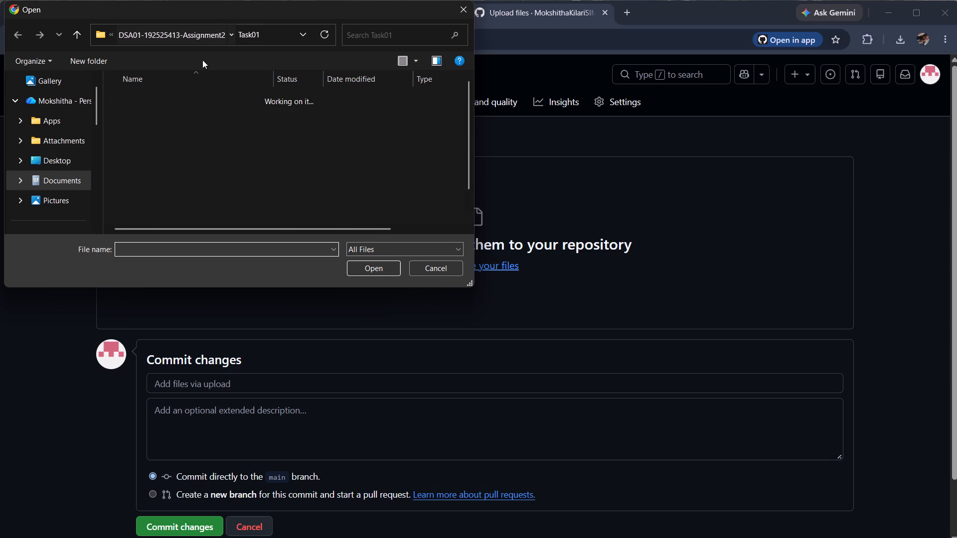
pyautogui.doubleClick(204, 116)
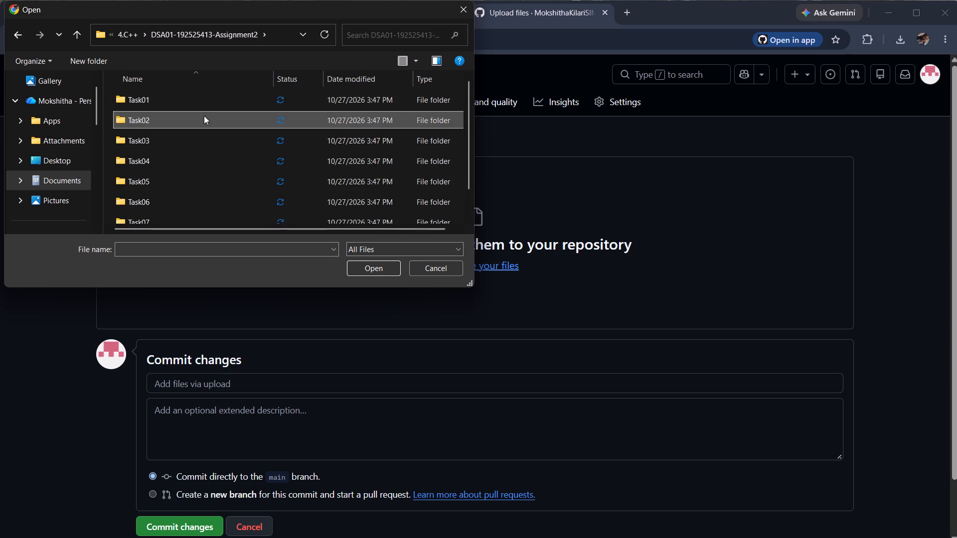
pyautogui.click(263, 100)
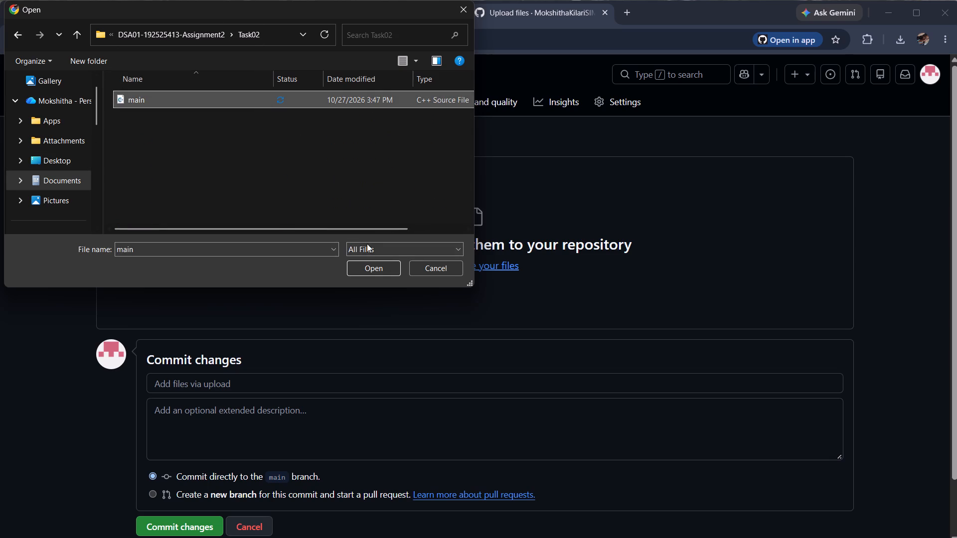
pyautogui.click(361, 267)
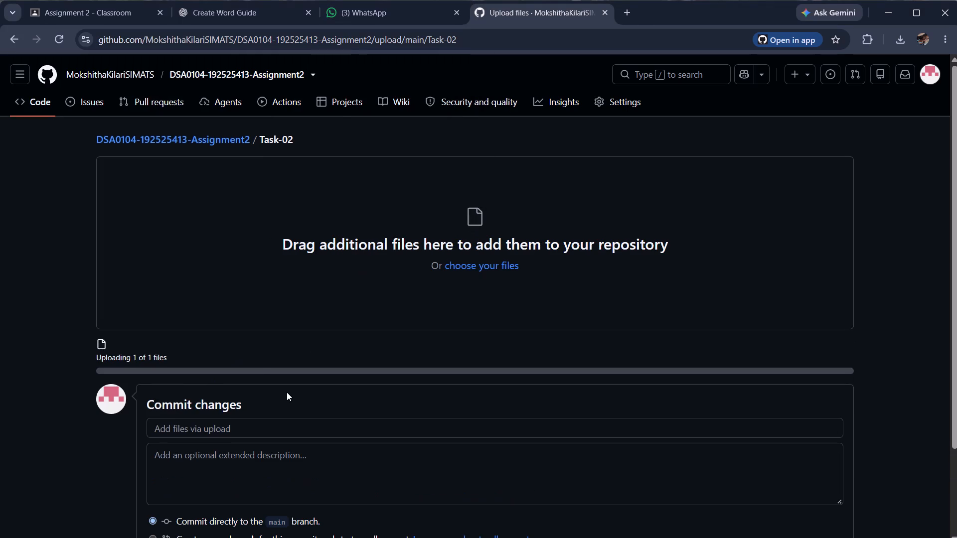
pyautogui.scroll(-3, 287, 392)
pyautogui.click(160, 463)
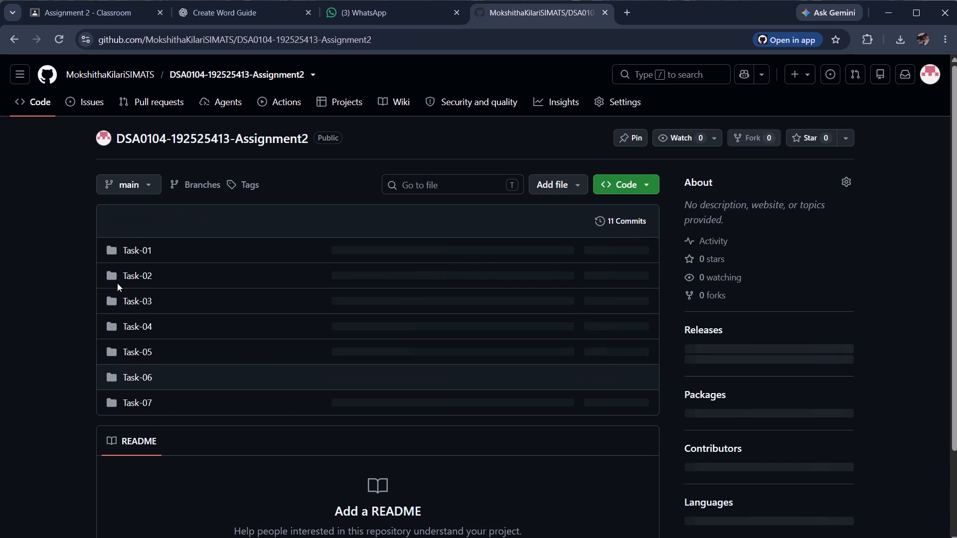
# Upload the main C++ source file from the local Task03 folder into the repository's Task-03 folder and commit it to the main branch.
pyautogui.click(140, 302)
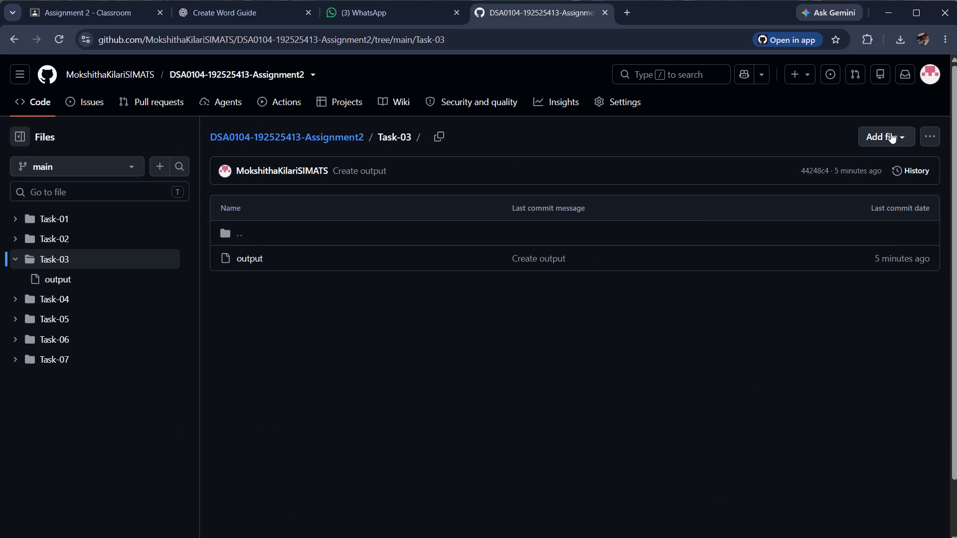
pyautogui.click(891, 133)
pyautogui.click(836, 183)
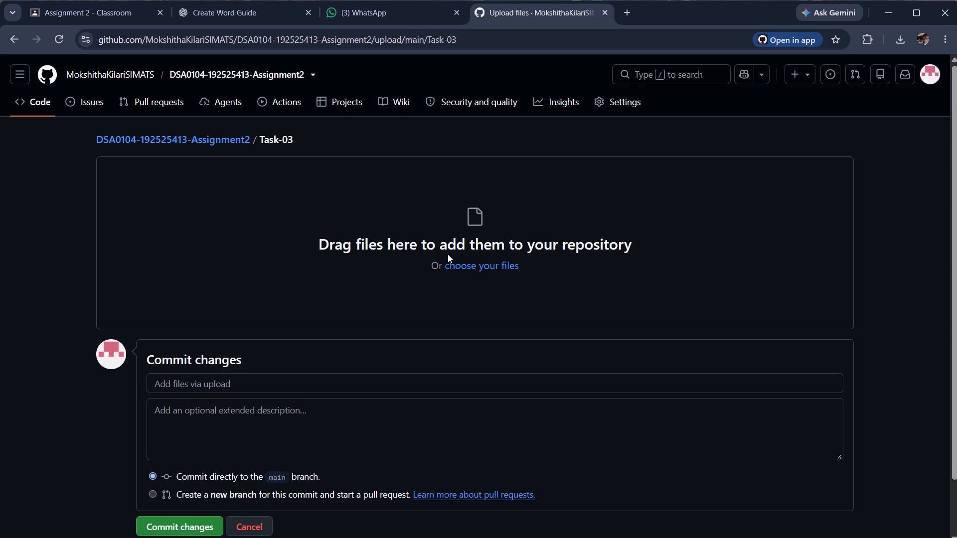
pyautogui.click(475, 268)
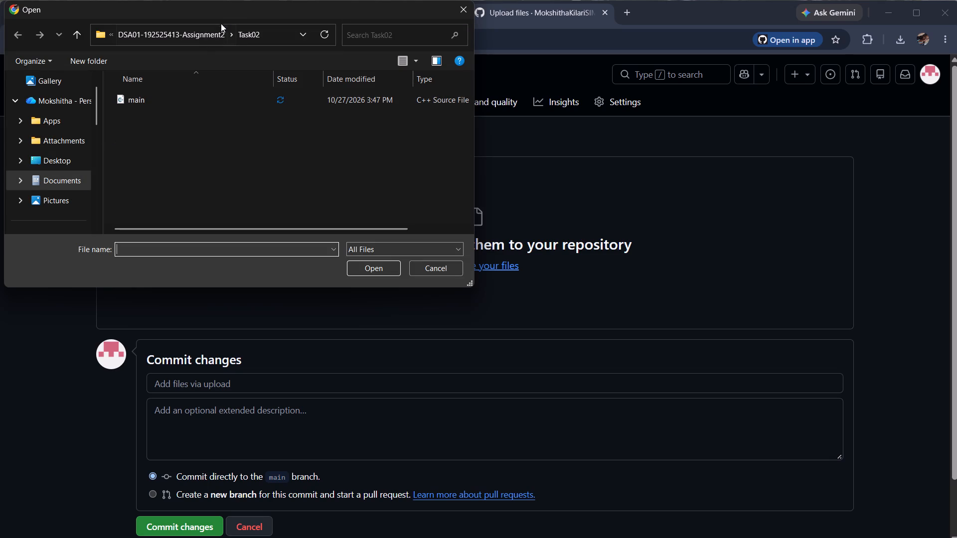
pyautogui.click(198, 40)
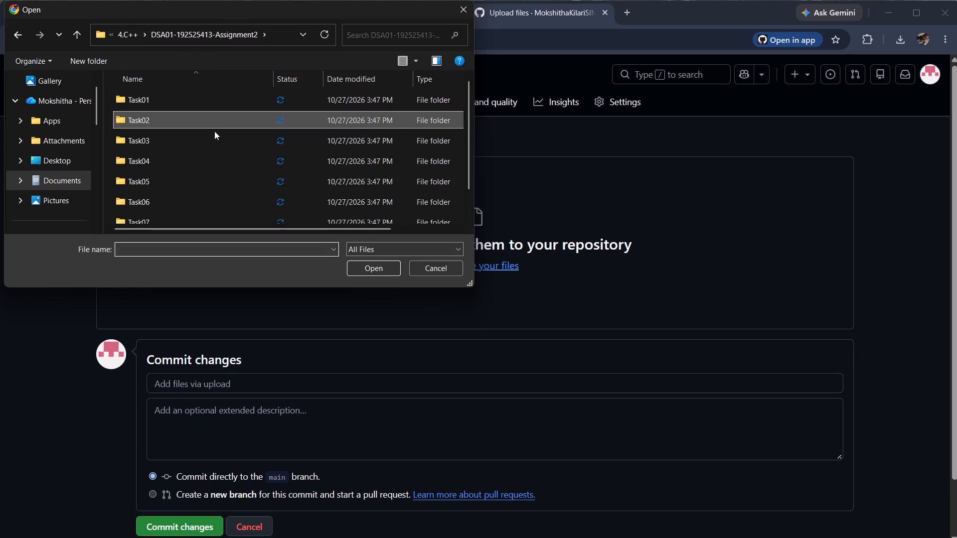
pyautogui.click(211, 140)
pyautogui.doubleClick(211, 140)
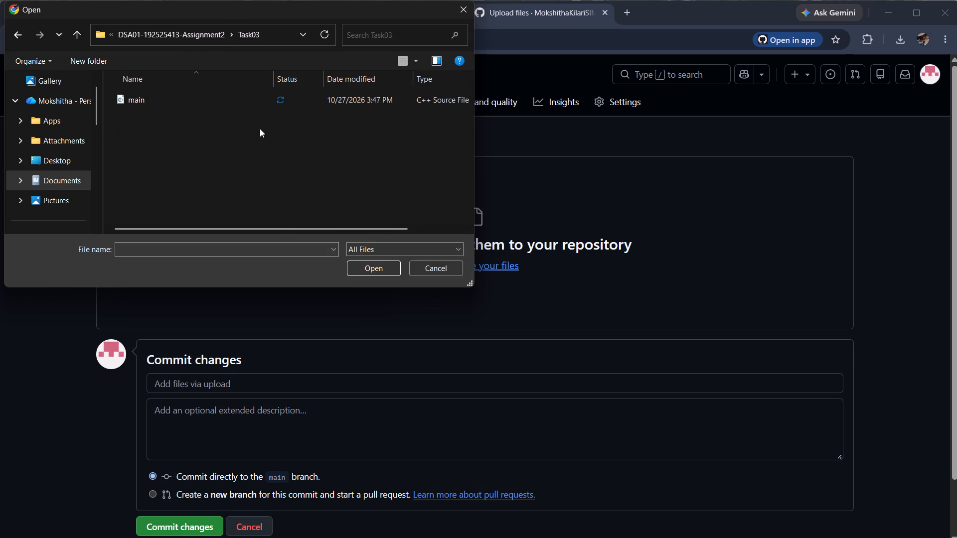
pyautogui.doubleClick(225, 96)
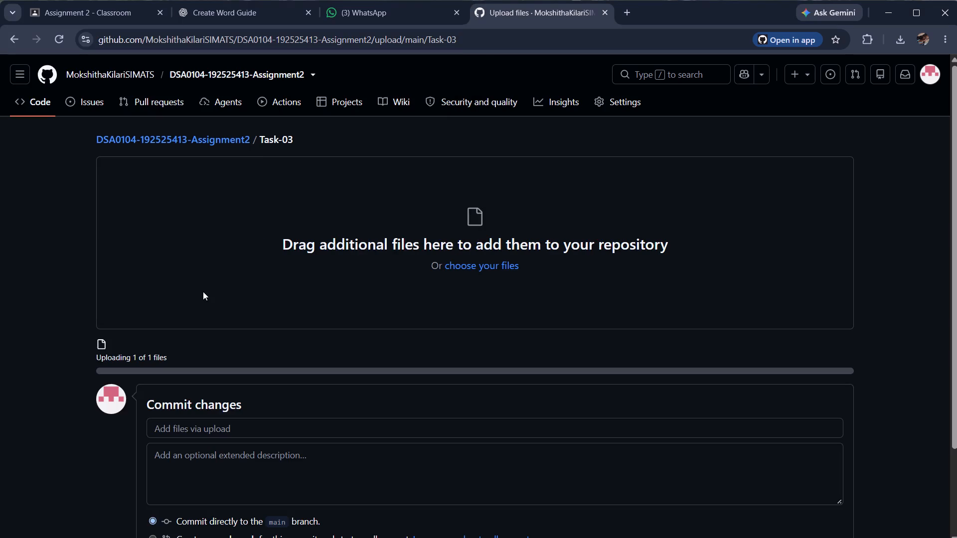
pyautogui.scroll(-3, 203, 291)
pyautogui.click(182, 463)
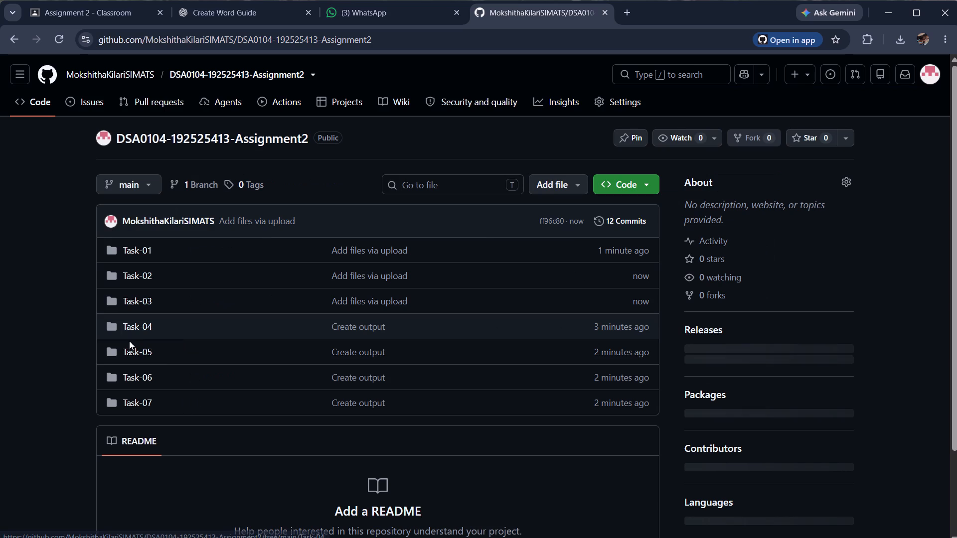
# Upload the main C++ source file from the local Task04 folder into the repository's Task-04 folder and commit it to the main branch.
pyautogui.click(147, 330)
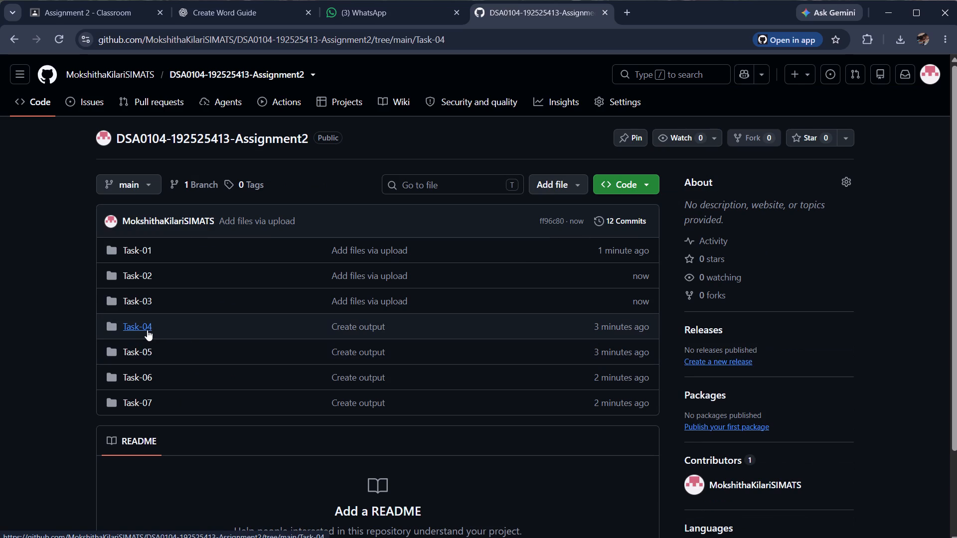
pyautogui.click(889, 137)
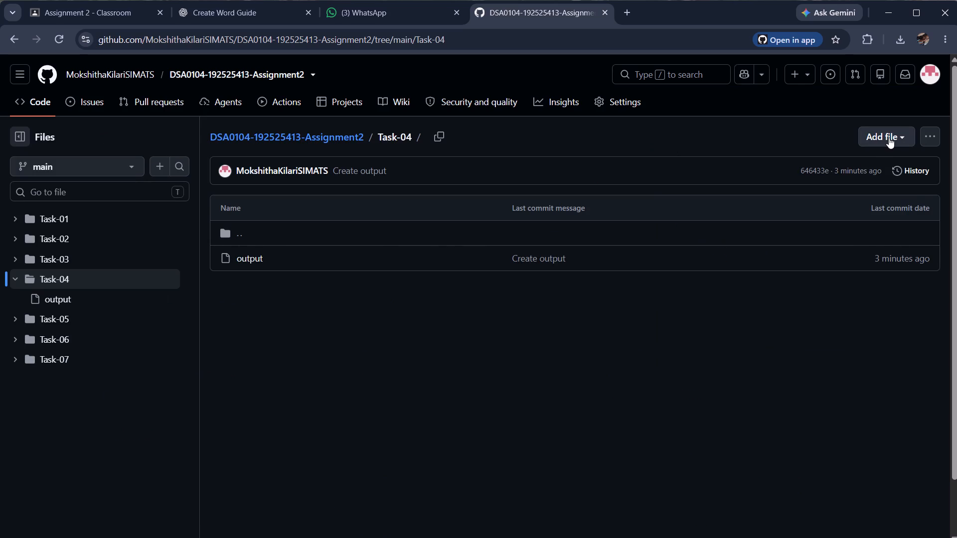
pyautogui.click(851, 186)
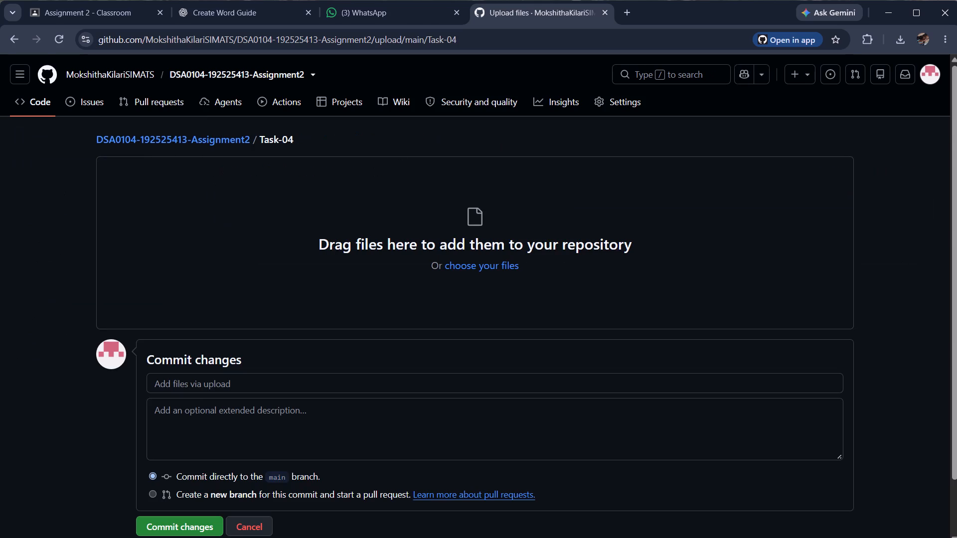
pyautogui.click(479, 269)
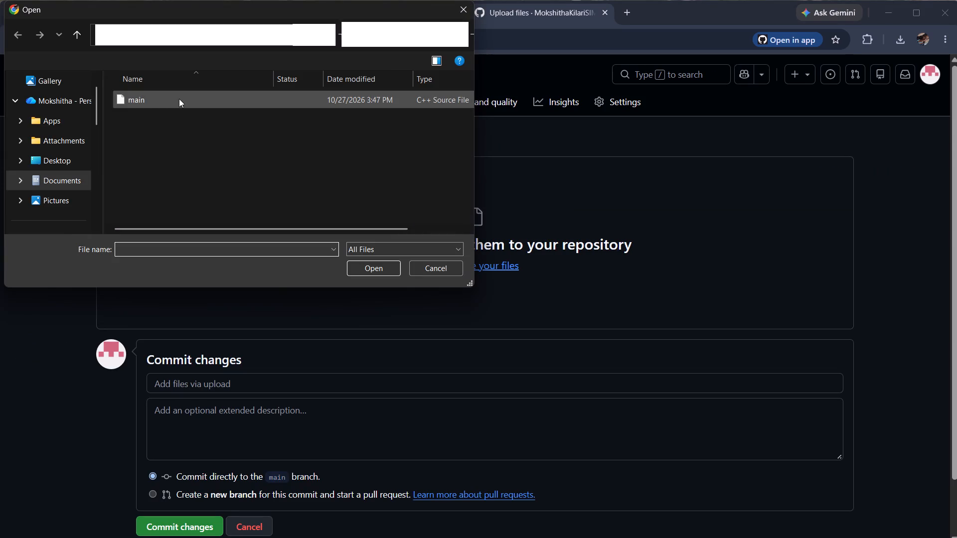
pyautogui.click(202, 33)
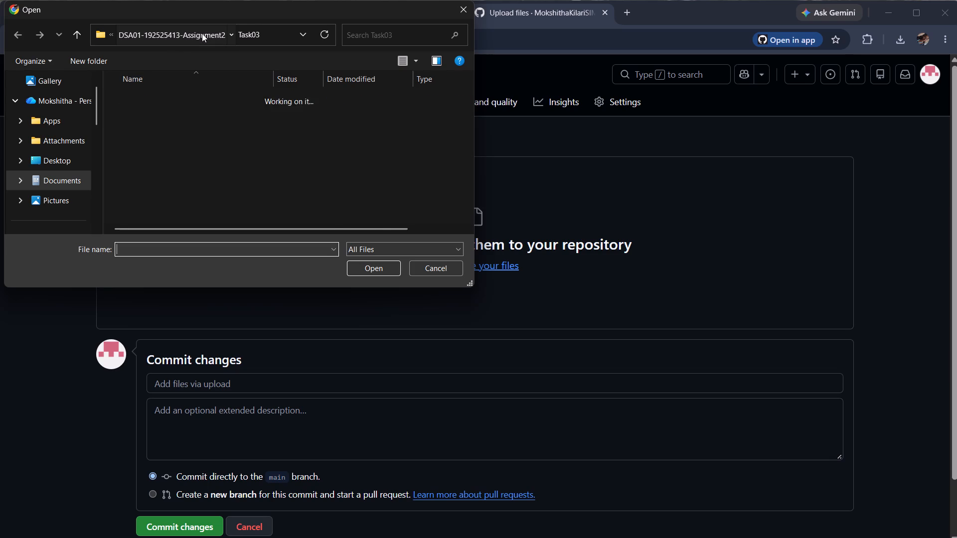
pyautogui.doubleClick(194, 159)
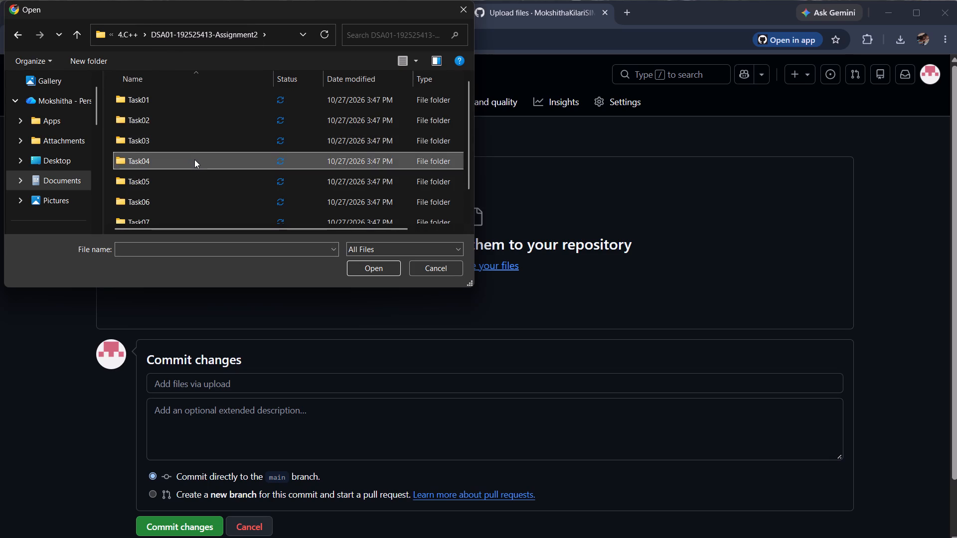
pyautogui.click(370, 100)
pyautogui.doubleClick(370, 100)
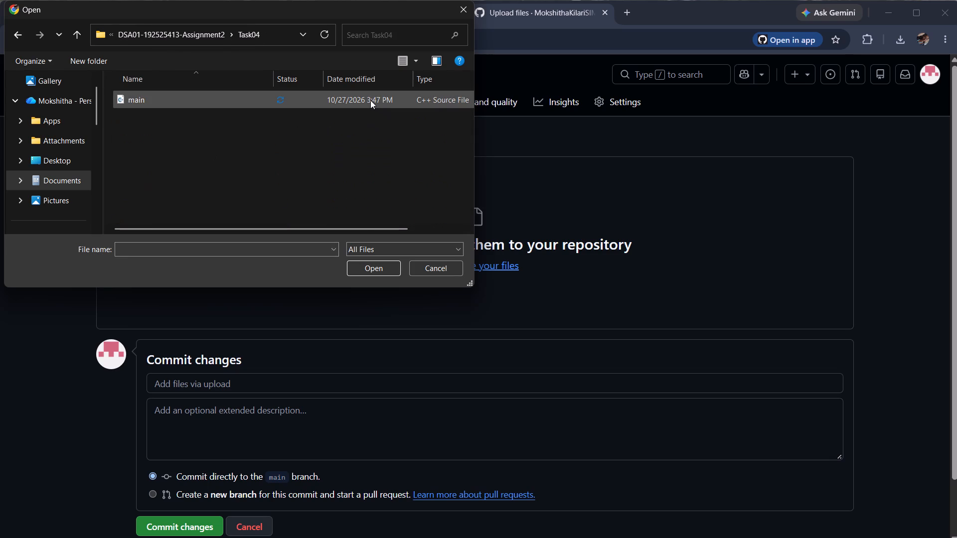
pyautogui.scroll(-4, 339, 373)
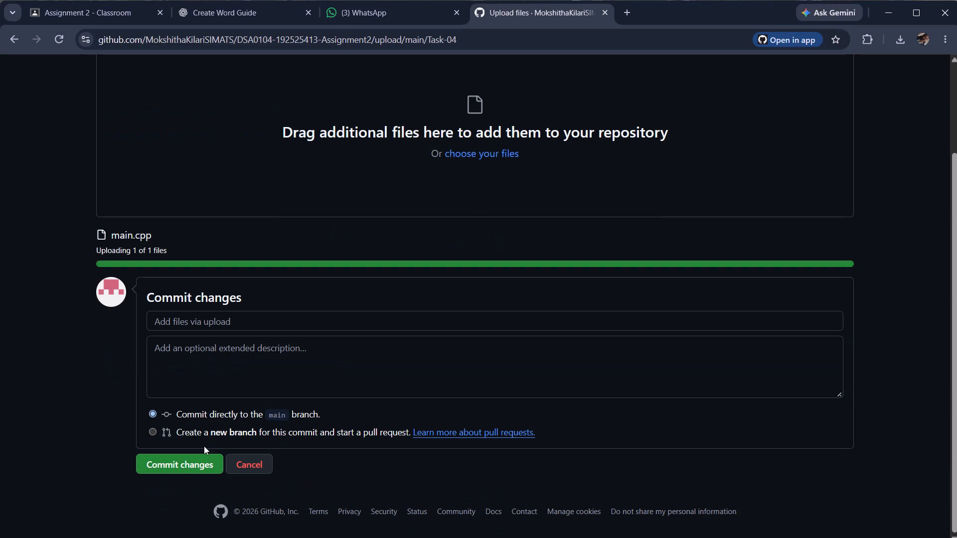
pyautogui.click(179, 465)
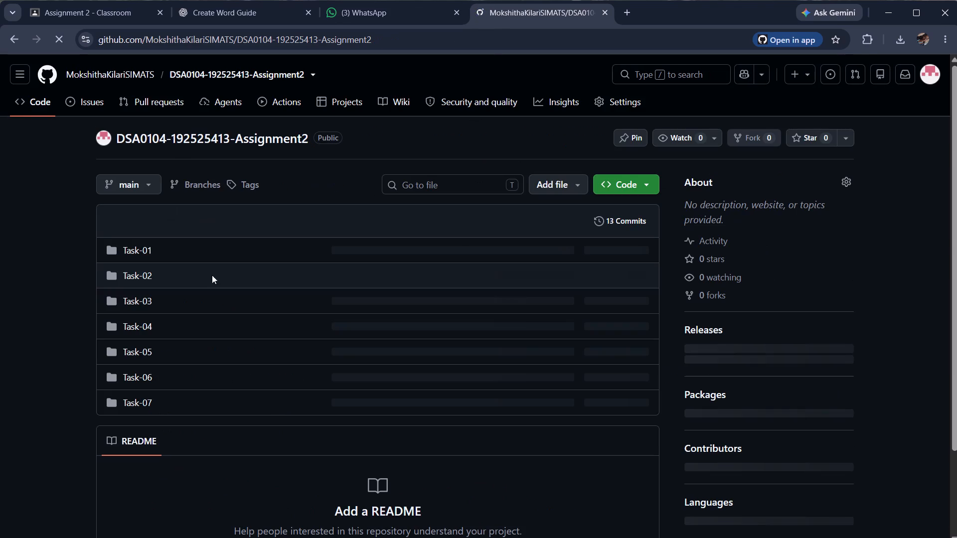
# Upload the main C++ source file from the local Task05 folder into the repository's Task-05 folder and commit it to the main branch.
pyautogui.click(143, 354)
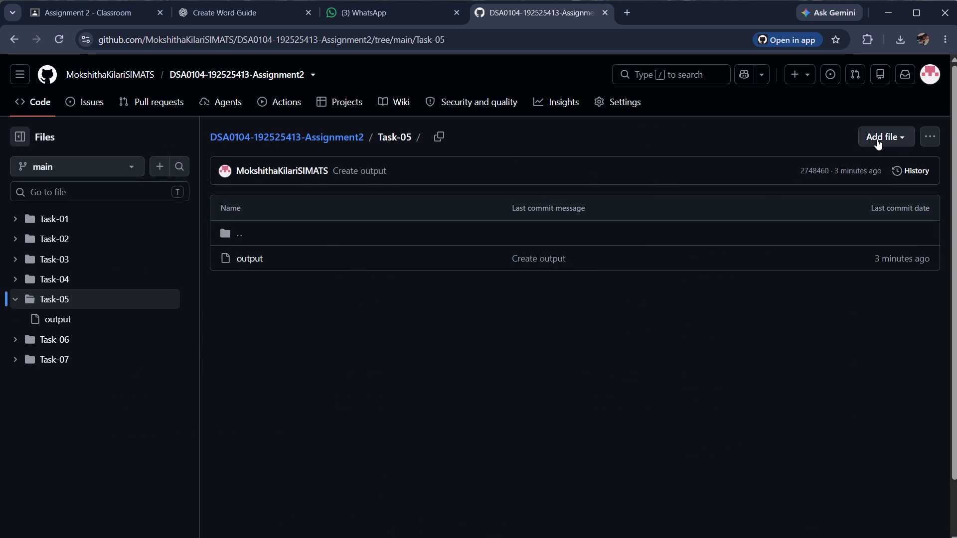
pyautogui.click(877, 139)
pyautogui.click(842, 179)
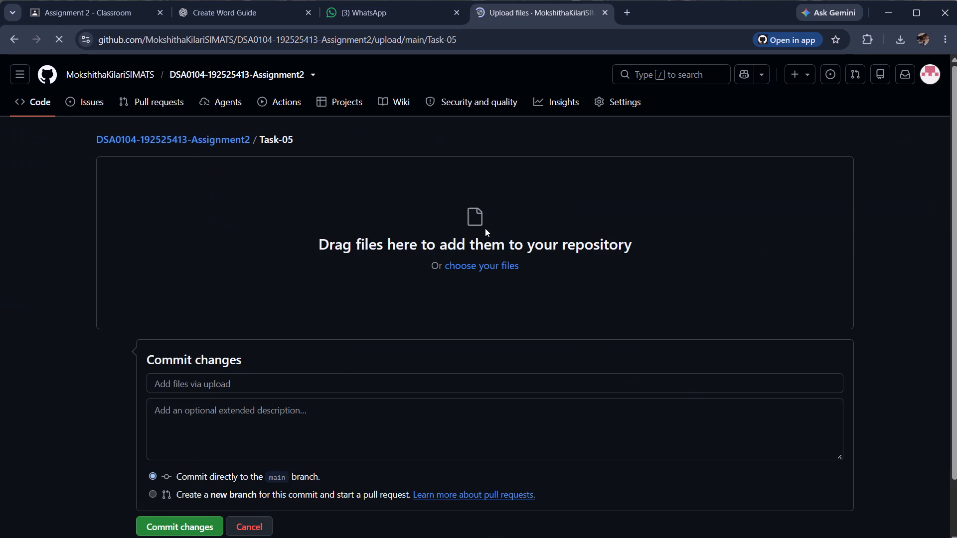
pyautogui.click(488, 265)
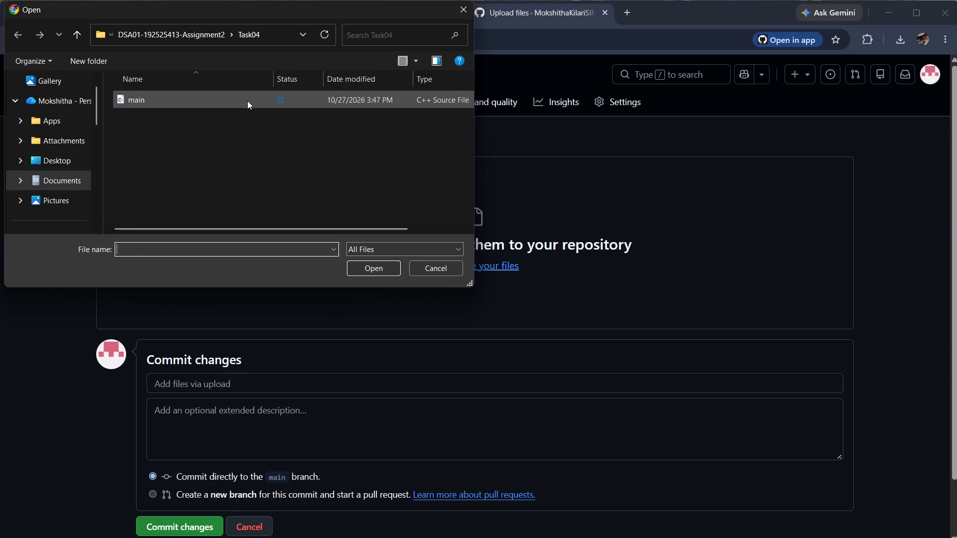
pyautogui.click(195, 31)
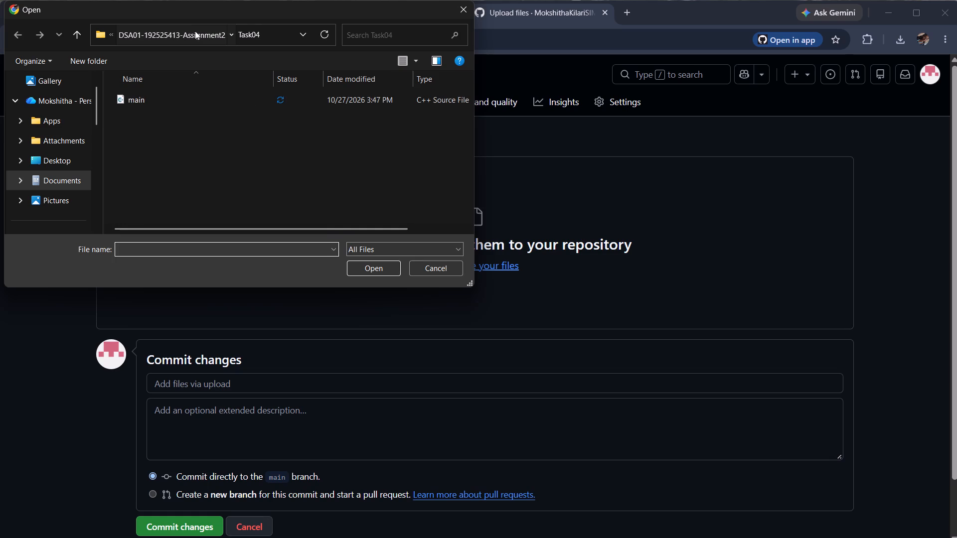
pyautogui.scroll(-1, 223, 158)
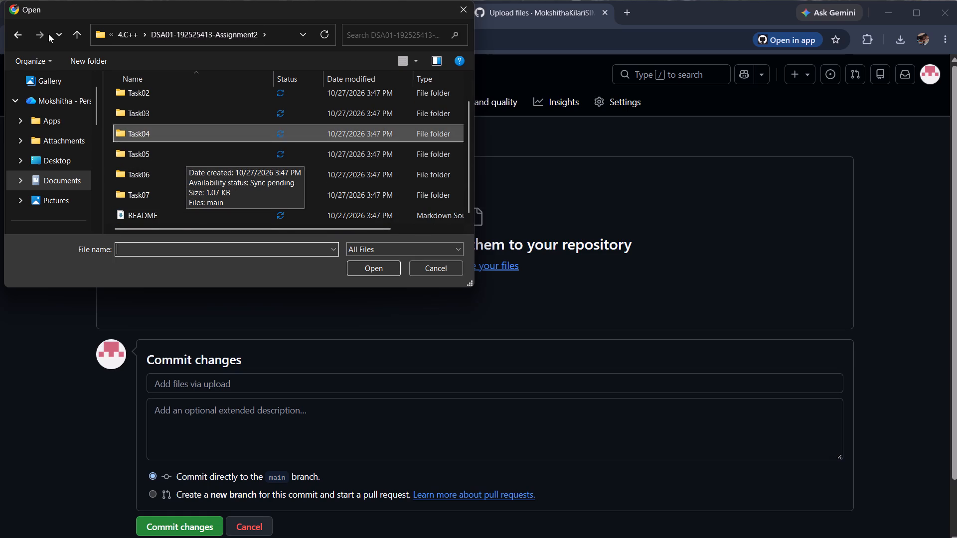
pyautogui.click(17, 35)
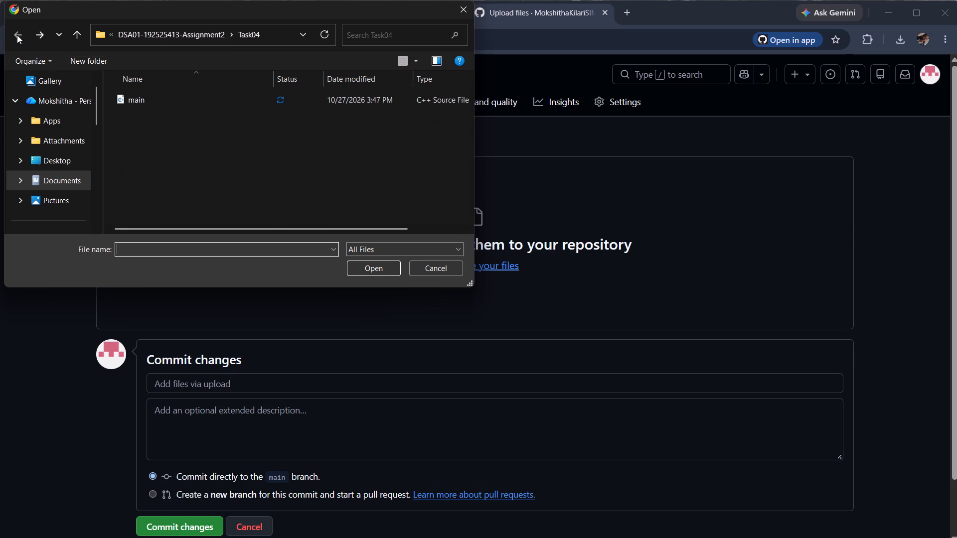
pyautogui.click(42, 35)
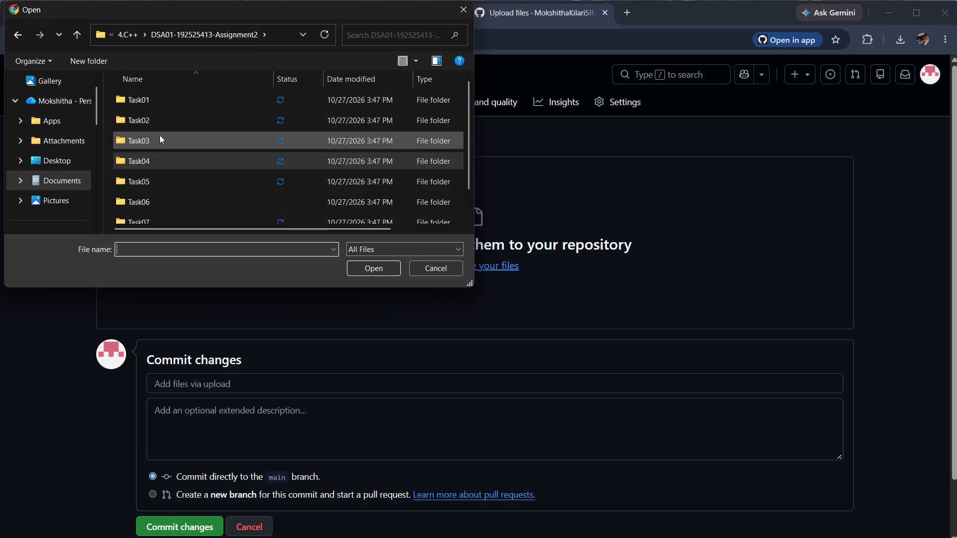
pyautogui.doubleClick(157, 181)
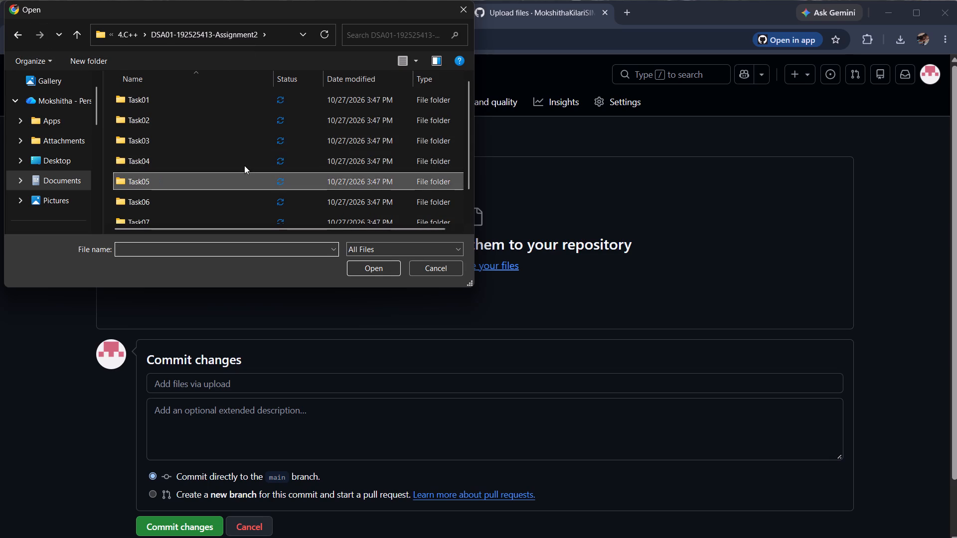
pyautogui.doubleClick(315, 103)
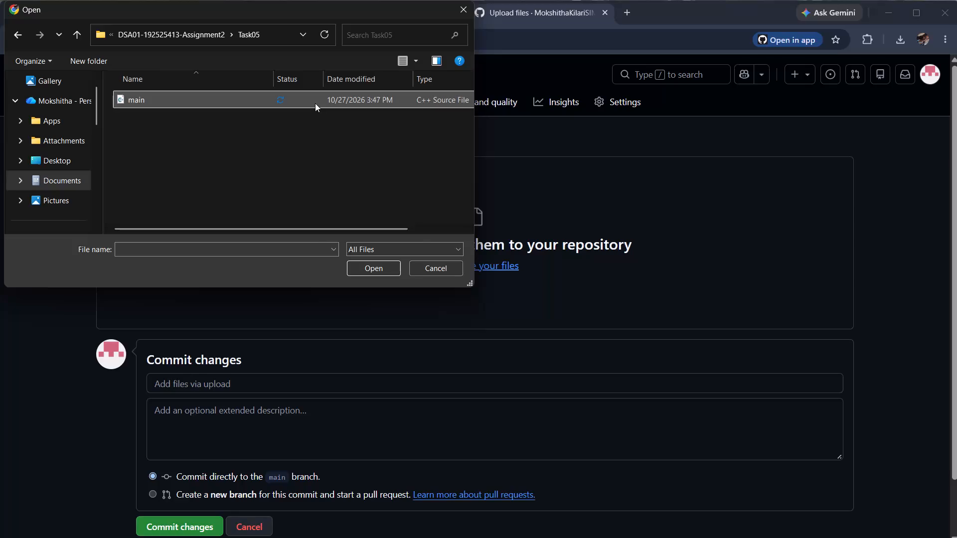
pyautogui.scroll(-3, 224, 370)
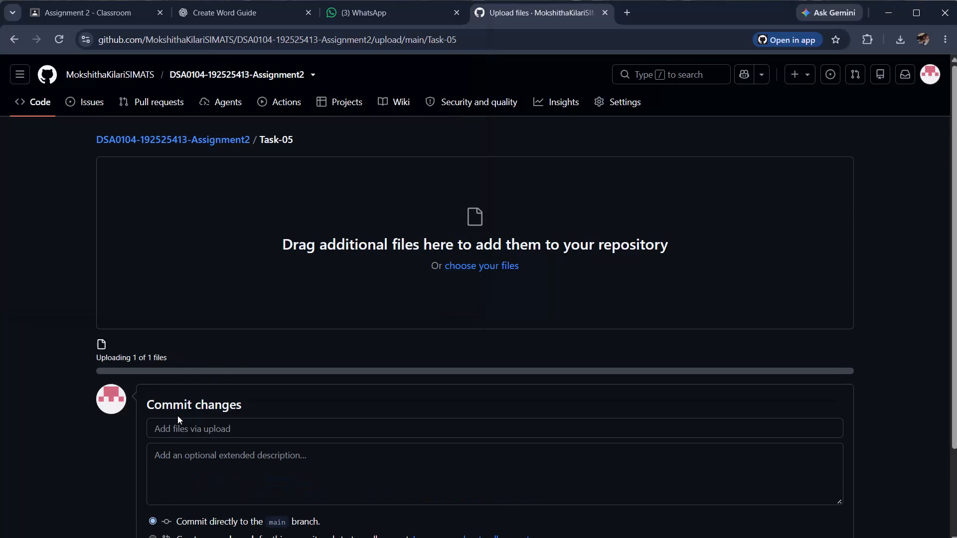
pyautogui.scroll(-2, 177, 415)
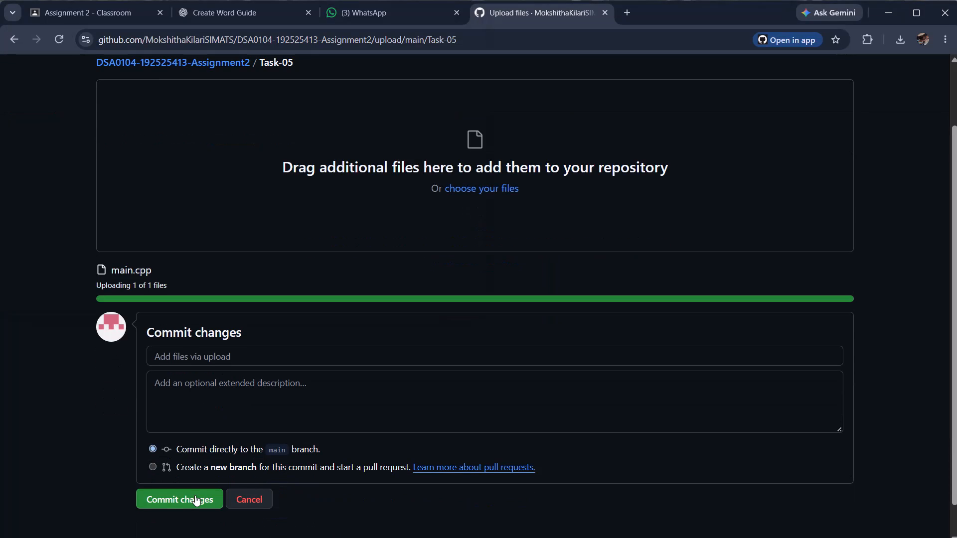
pyautogui.click(195, 495)
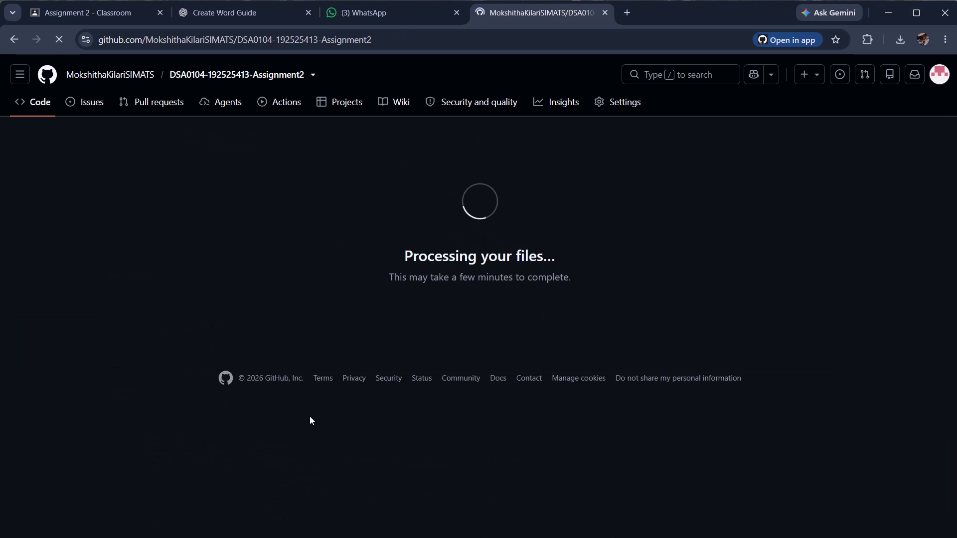
# Upload the main C++ source file from the local Task06 folder into the repository's Task-06 folder and commit it to the main branch.
pyautogui.scroll(-1, 310, 416)
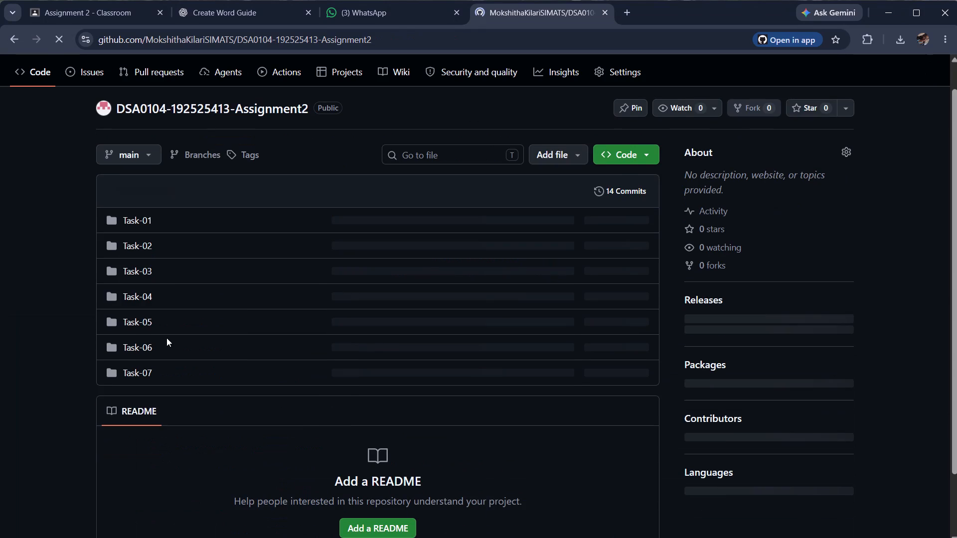
pyautogui.click(132, 349)
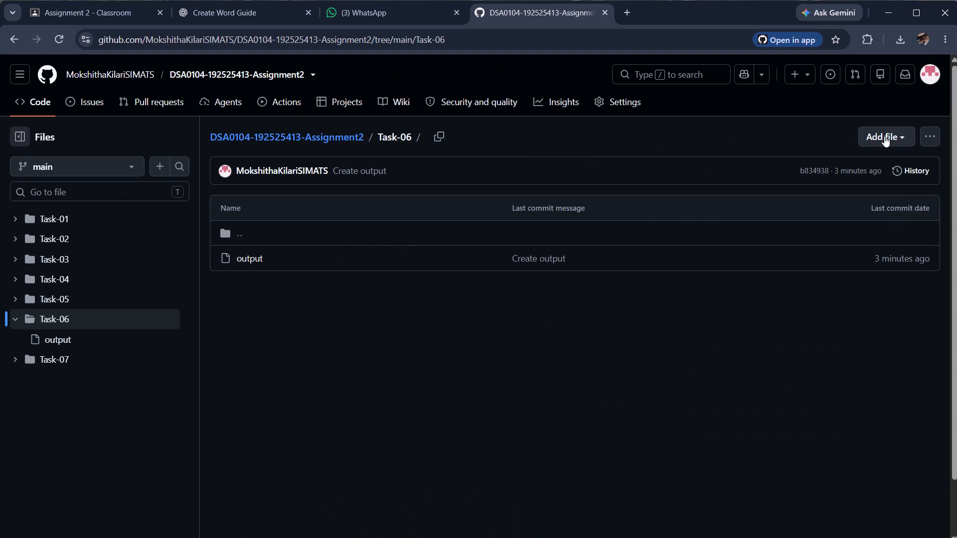
pyautogui.click(884, 136)
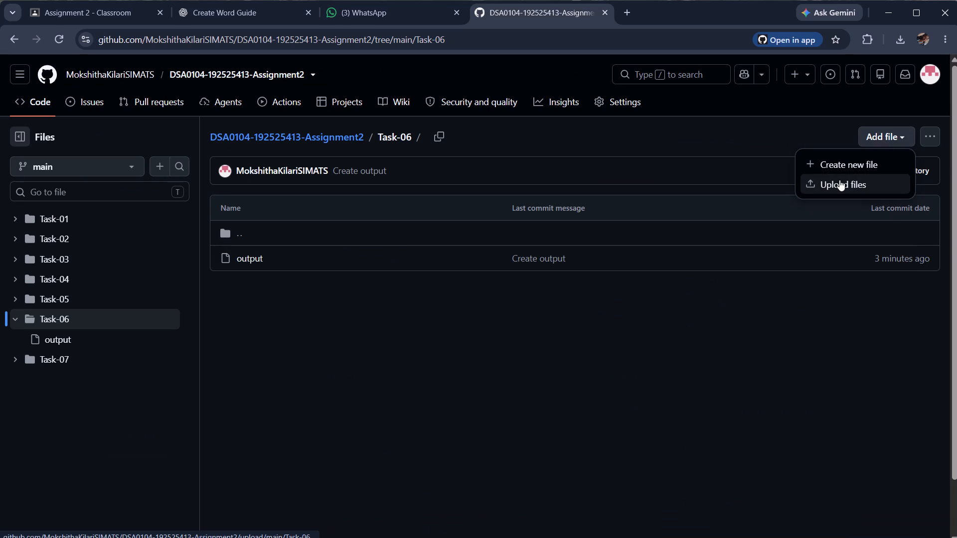
pyautogui.click(839, 180)
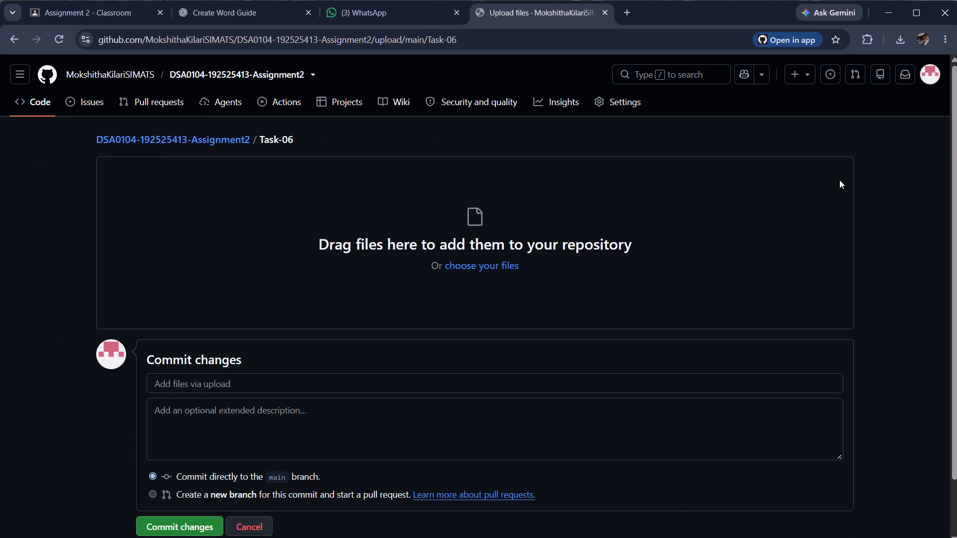
pyautogui.click(499, 262)
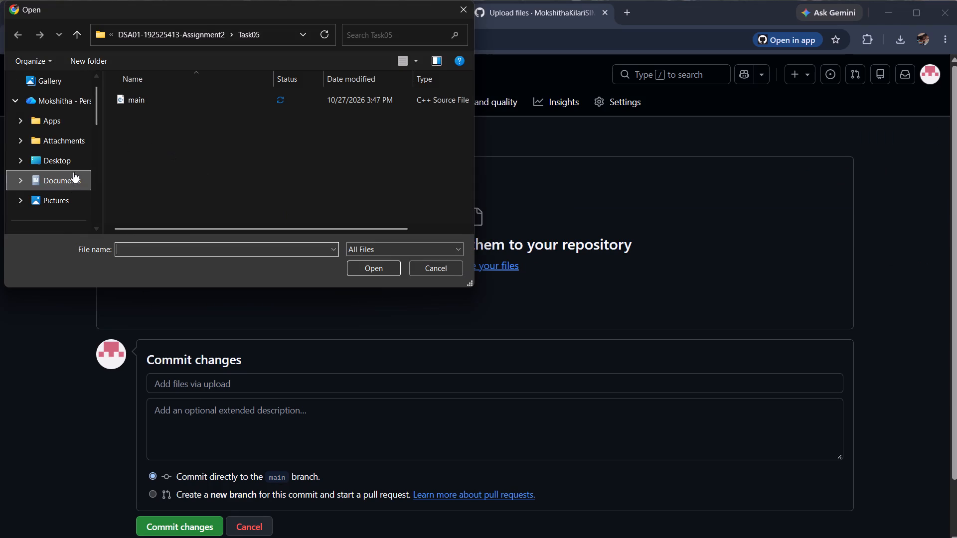
pyautogui.click(179, 31)
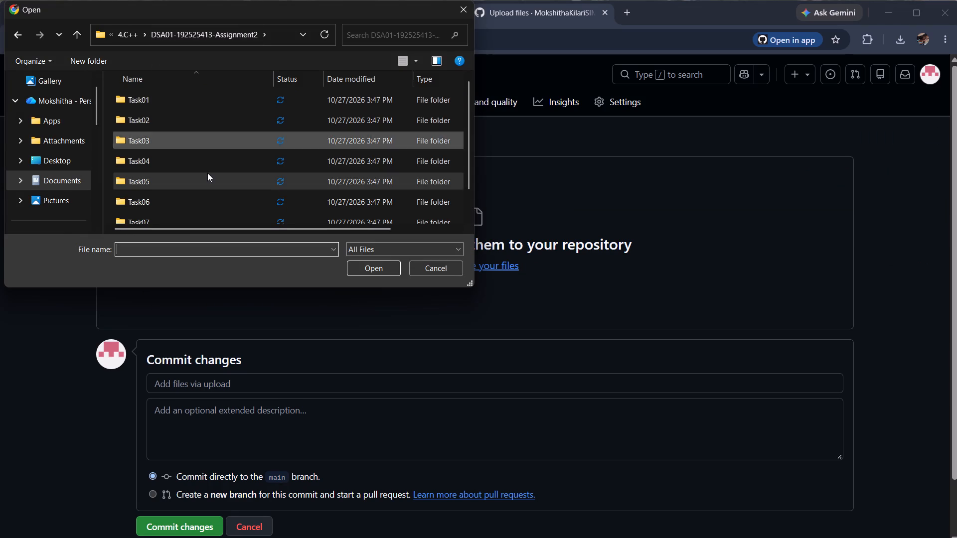
pyautogui.doubleClick(200, 200)
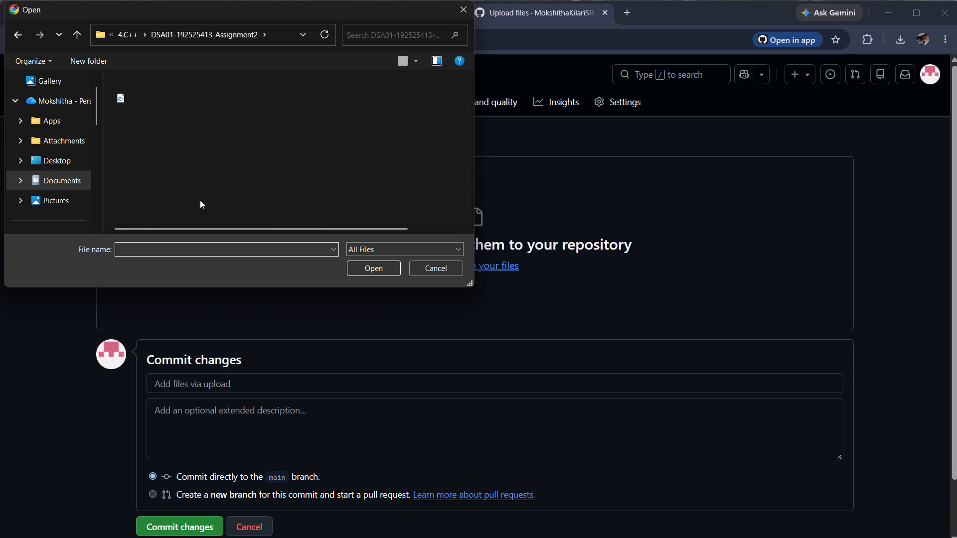
pyautogui.doubleClick(200, 100)
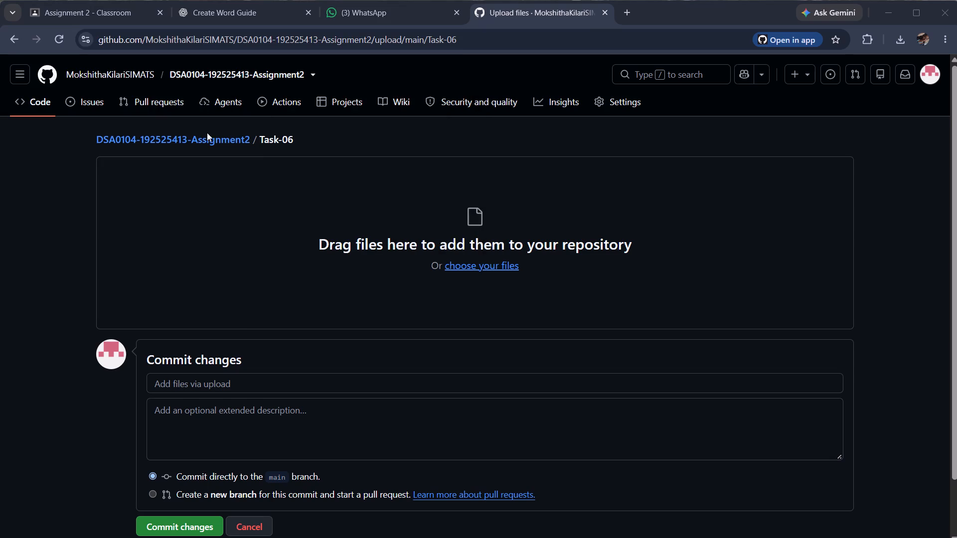
pyautogui.scroll(-4, 238, 333)
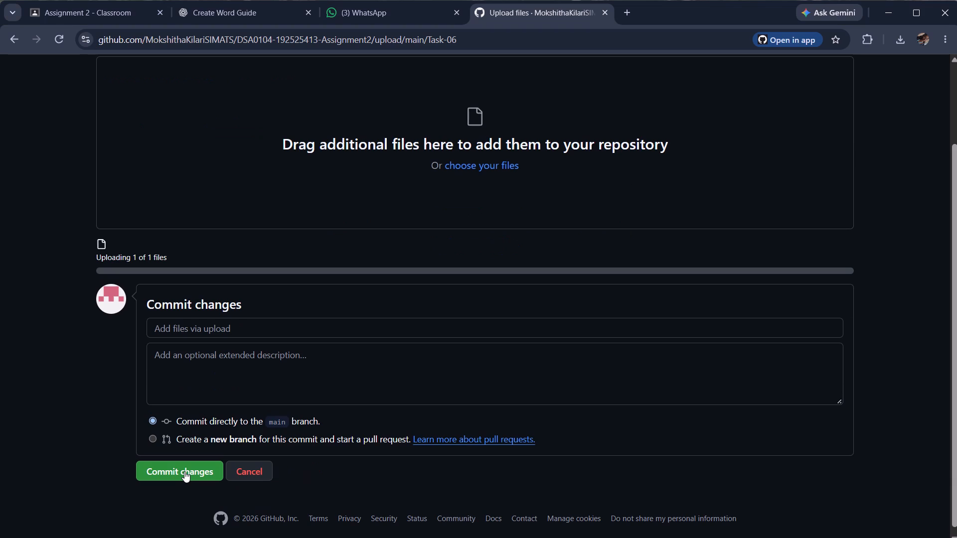
pyautogui.click(184, 471)
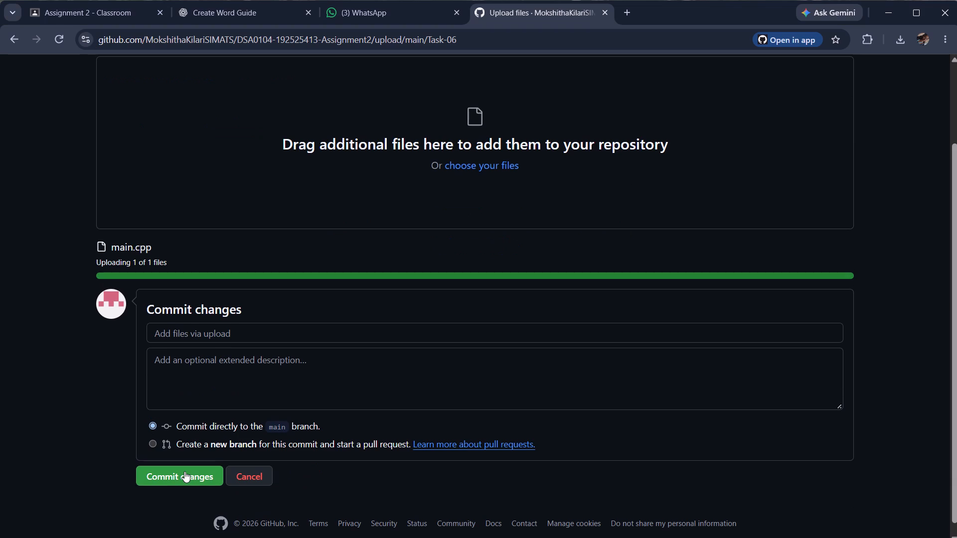
pyautogui.click(184, 471)
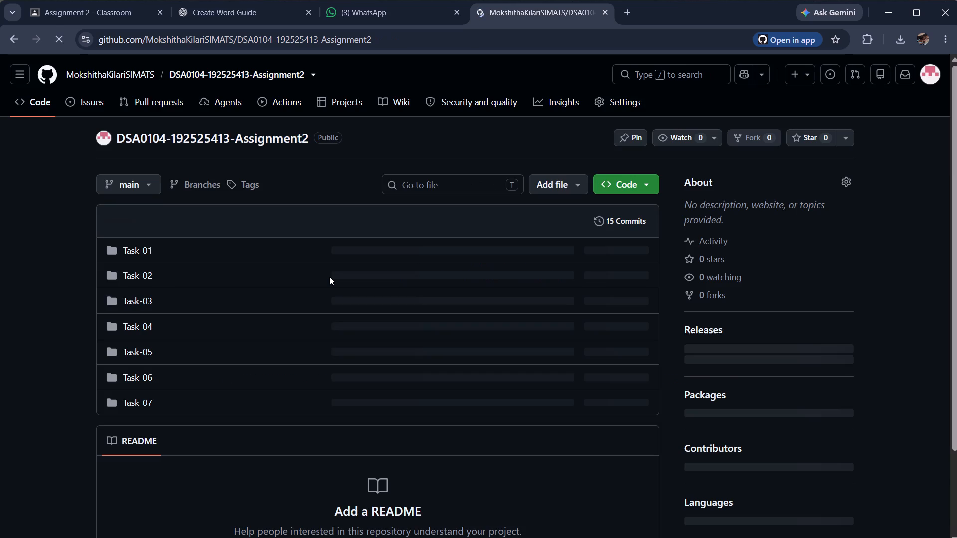
# Upload the main C++ source file from the local Task07 folder into the repository's Task-07 folder and commit it to the main branch.
pyautogui.click(136, 402)
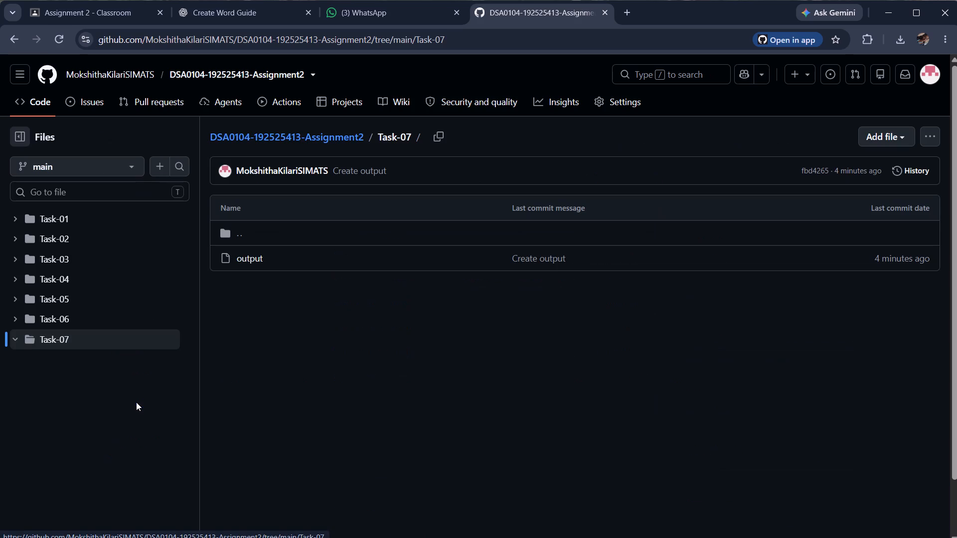
pyautogui.click(894, 134)
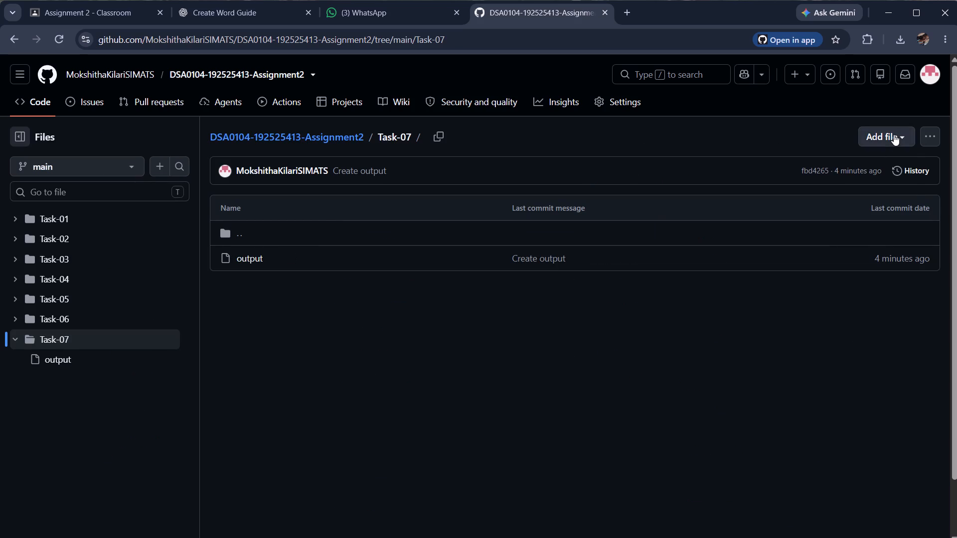
pyautogui.click(839, 184)
pyautogui.click(492, 262)
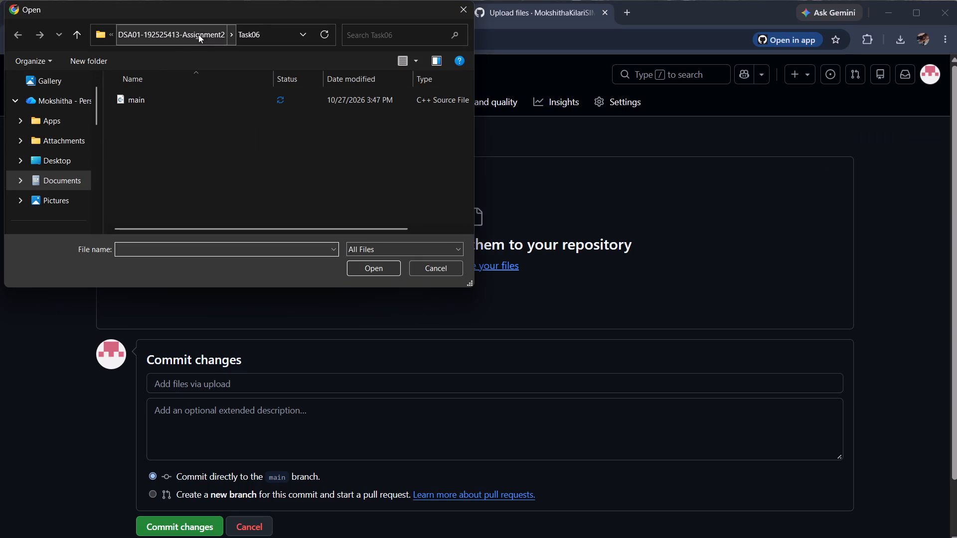
pyautogui.click(201, 33)
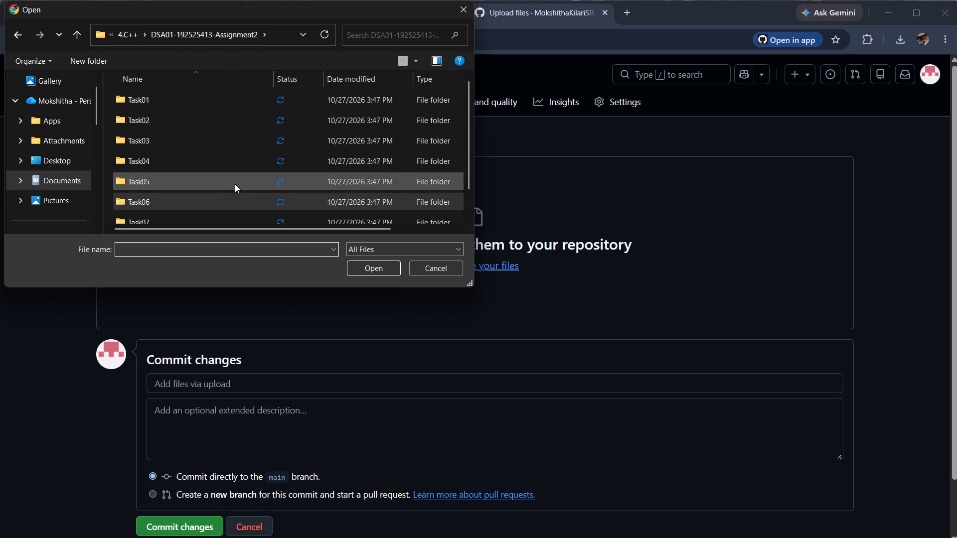
pyautogui.scroll(-1, 225, 162)
pyautogui.click(188, 195)
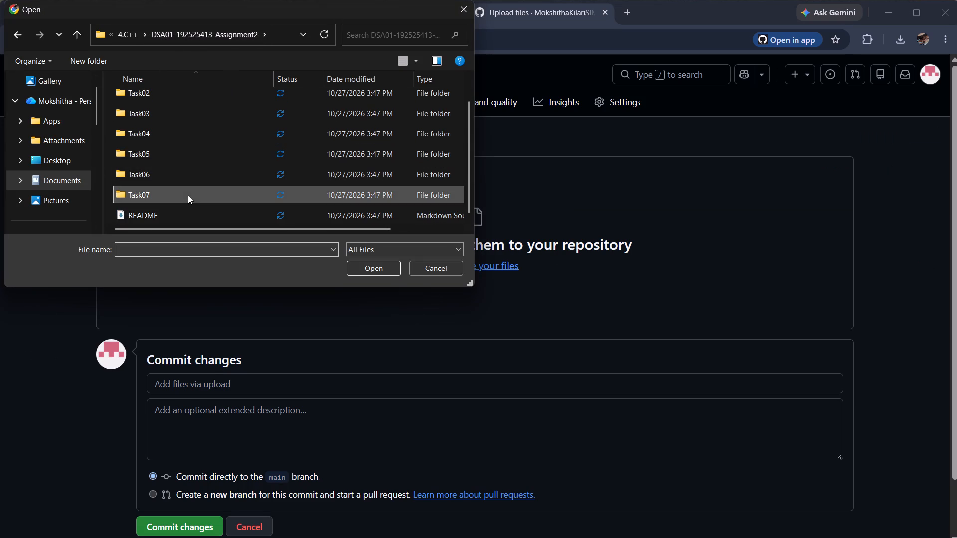
pyautogui.doubleClick(188, 195)
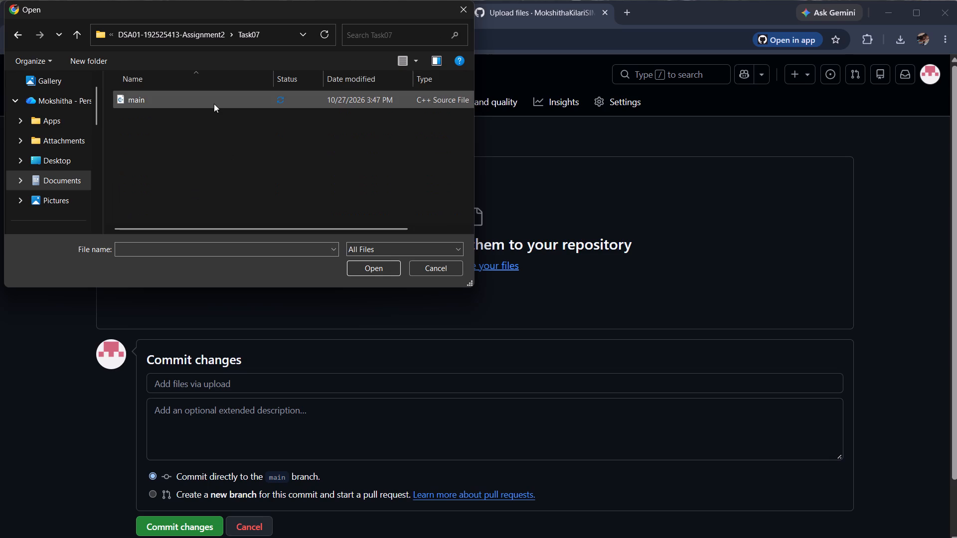
pyautogui.doubleClick(212, 104)
pyautogui.scroll(-2, 247, 338)
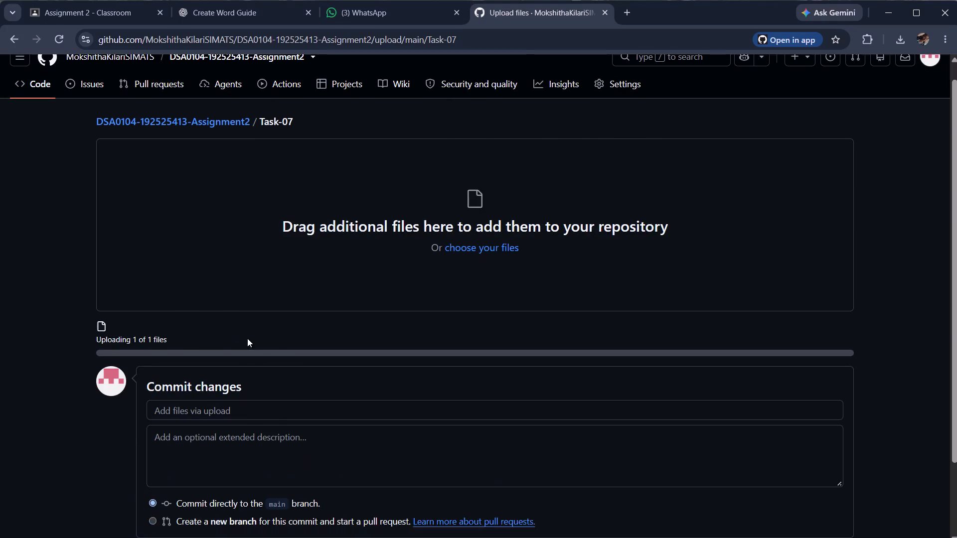
pyautogui.scroll(-2, 247, 338)
pyautogui.click(192, 465)
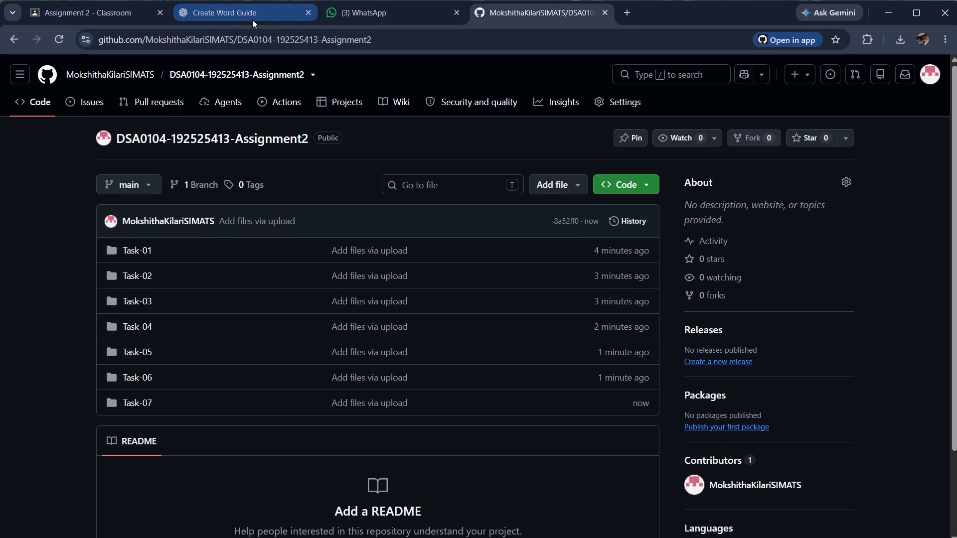
# Open the downloaded Assignment2_CO2_Answers_GitHub_Guide.docx in Word and enable editing.
pyautogui.click(902, 41)
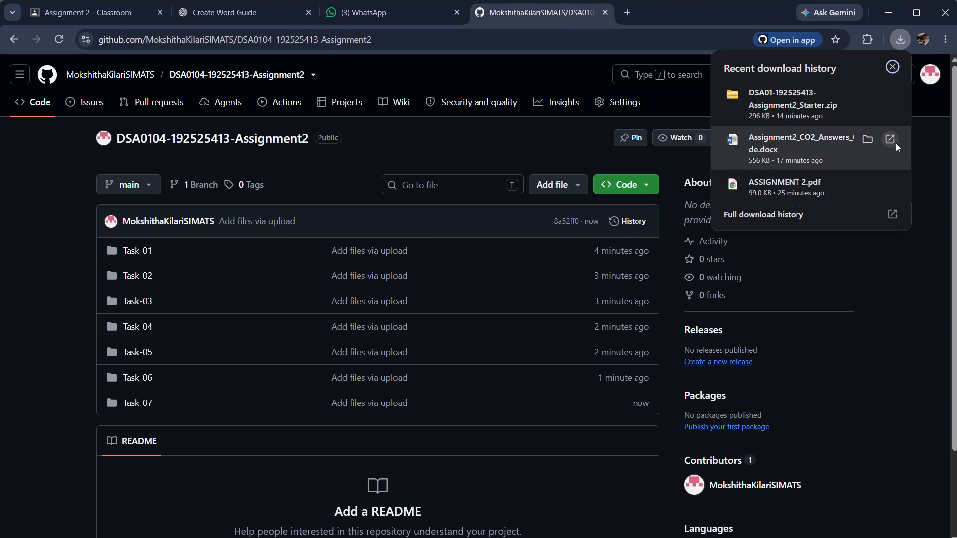
pyautogui.click(889, 140)
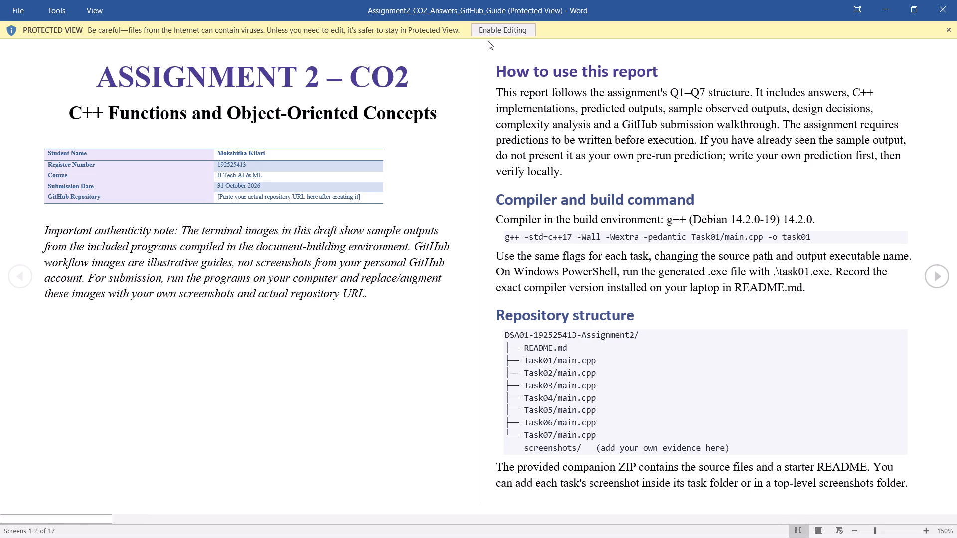
pyautogui.click(501, 32)
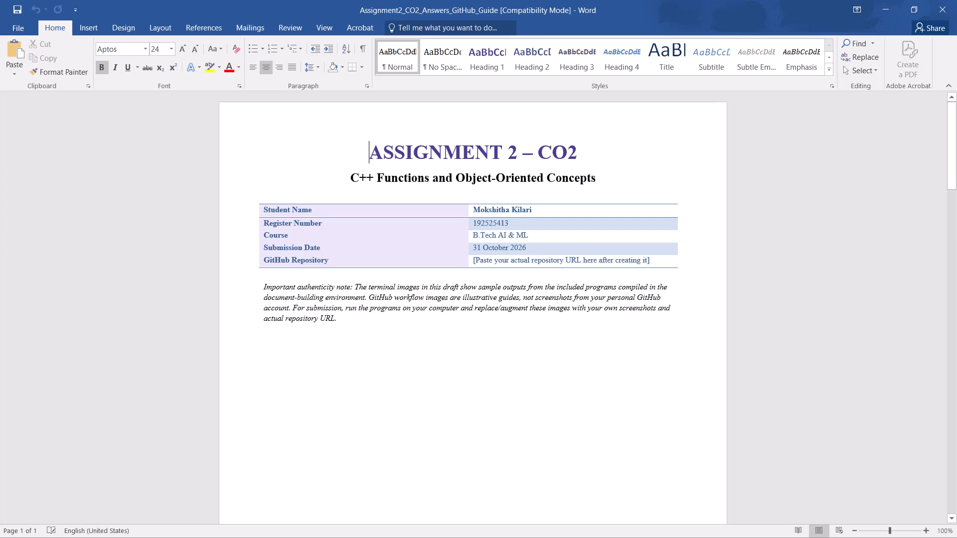
# Change the font colour of the entire document's text to black.
pyautogui.click(271, 205)
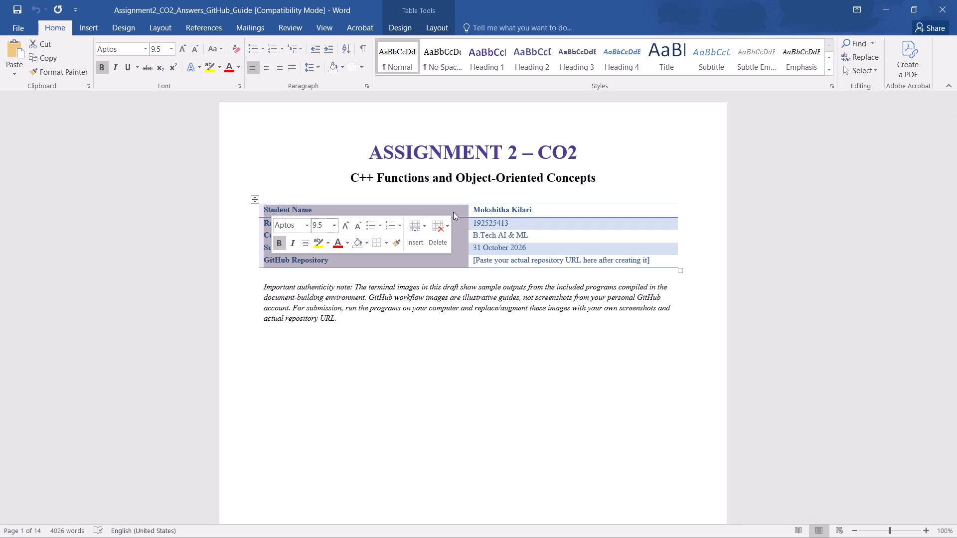
pyautogui.click(440, 302)
pyautogui.hotkey('ctrl', 'a')
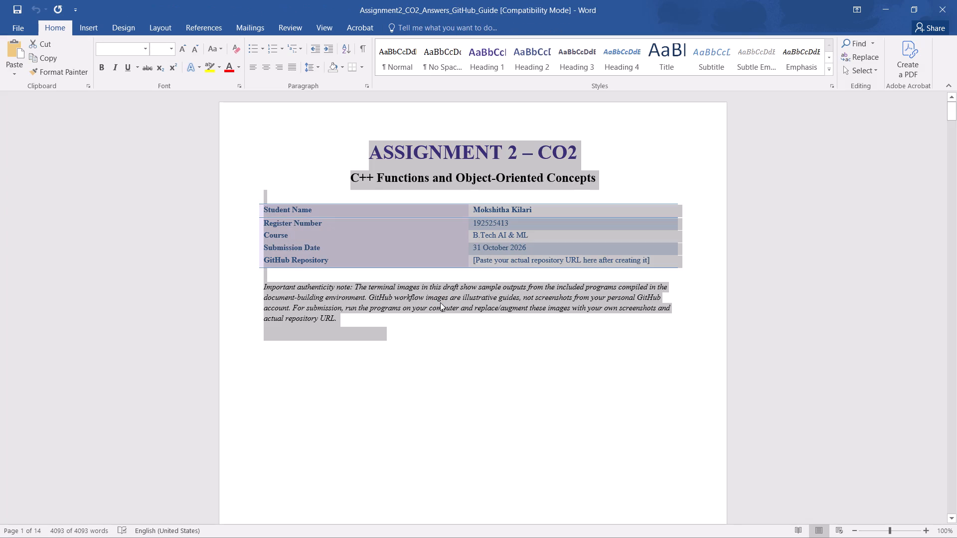
pyautogui.click(236, 66)
pyautogui.click(245, 81)
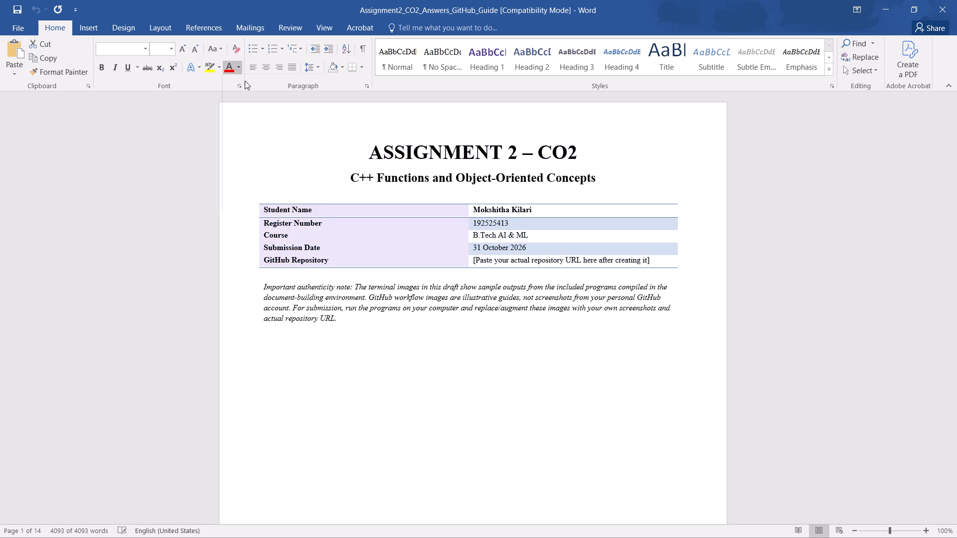
# Apply the Grid Table 1 Light - Accent 5 style to the student details table on the first page.
pyautogui.click(279, 235)
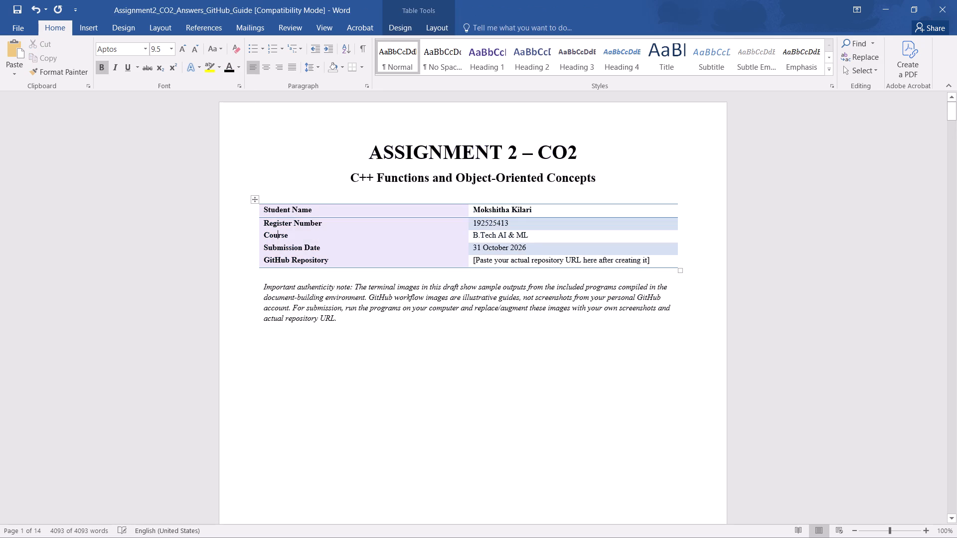
pyautogui.click(252, 198)
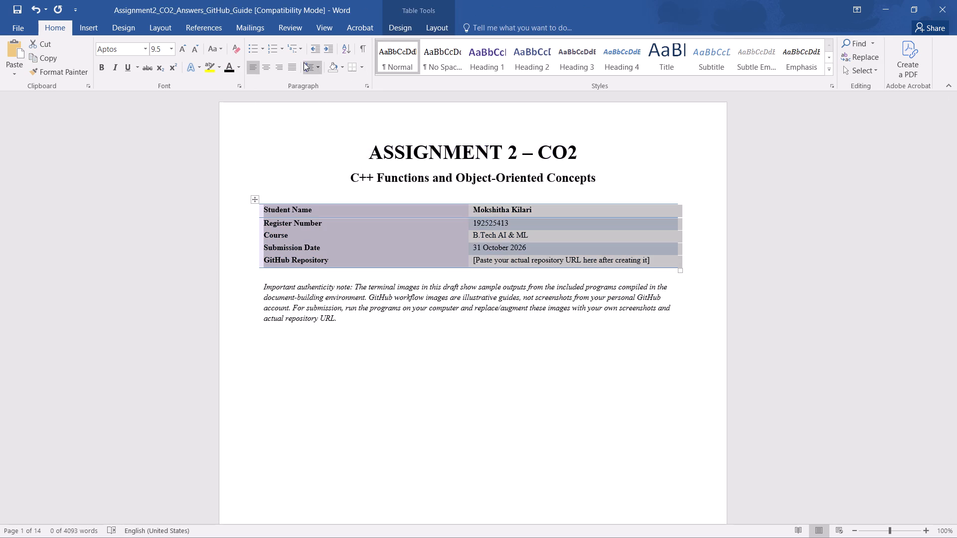
pyautogui.click(361, 67)
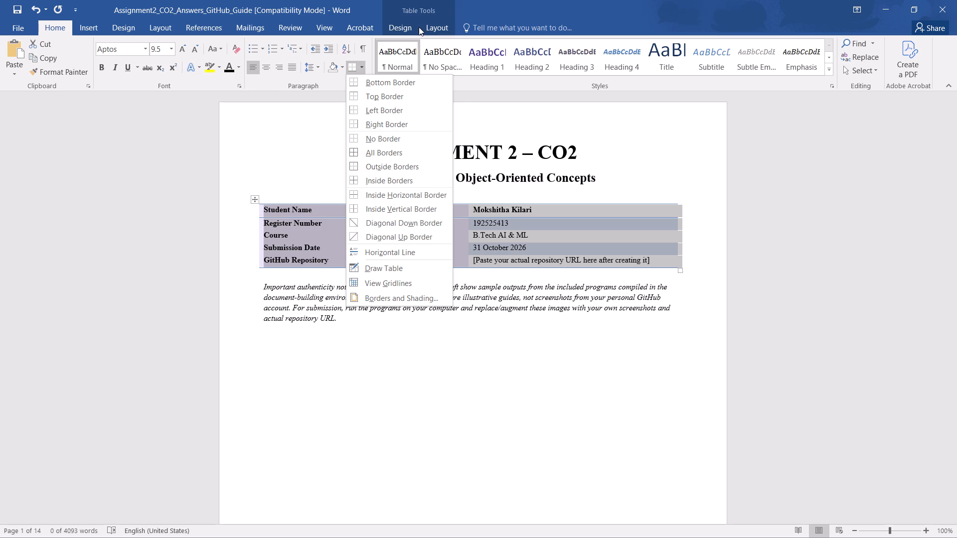
pyautogui.click(407, 24)
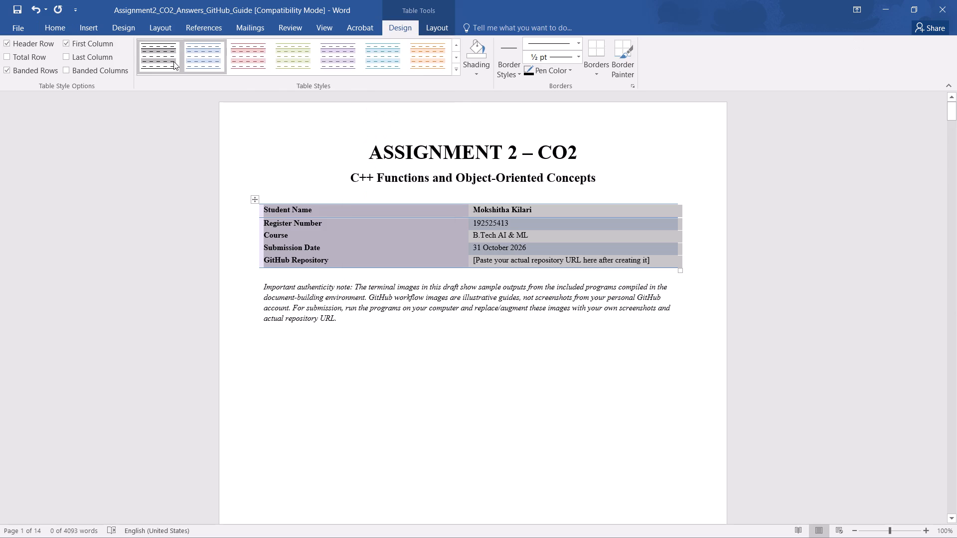
pyautogui.click(456, 68)
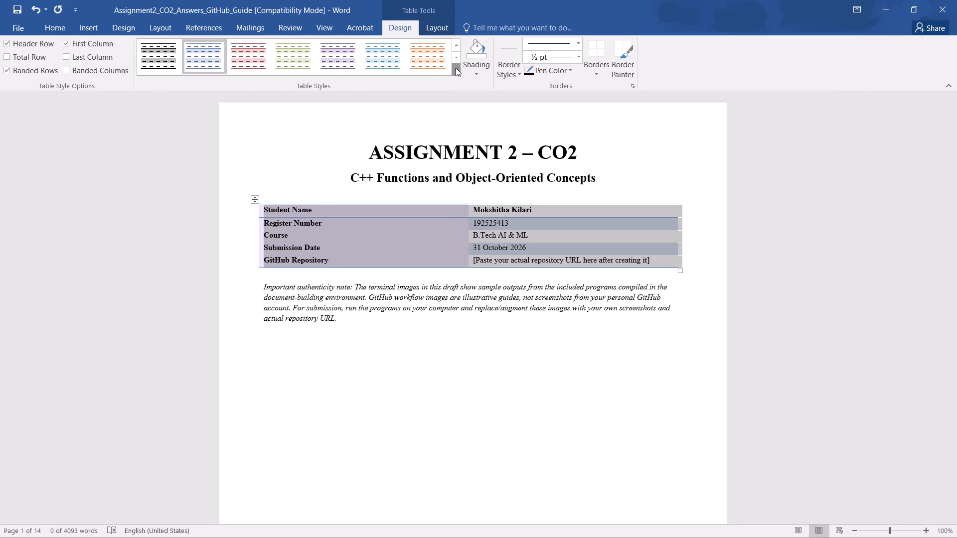
pyautogui.scroll(3, 218, 160)
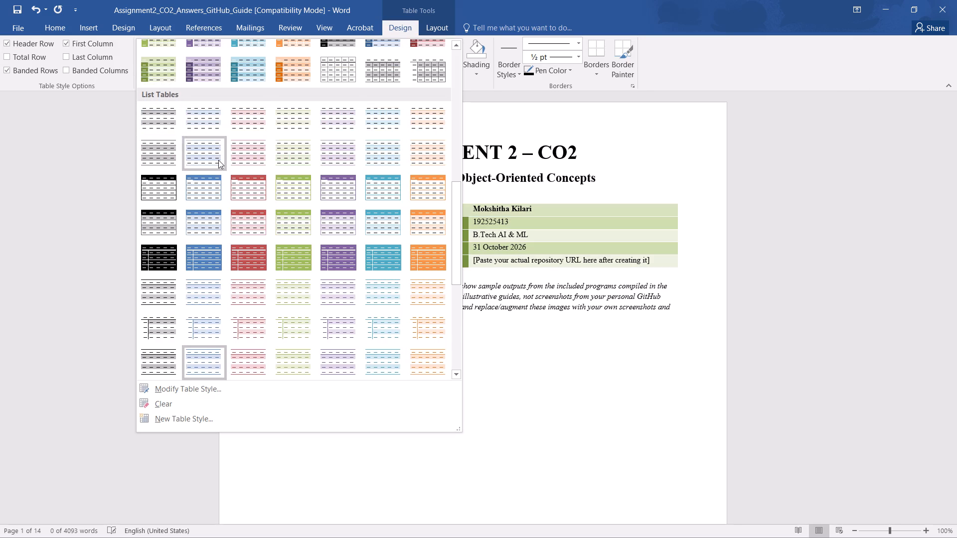
pyautogui.scroll(3, 218, 160)
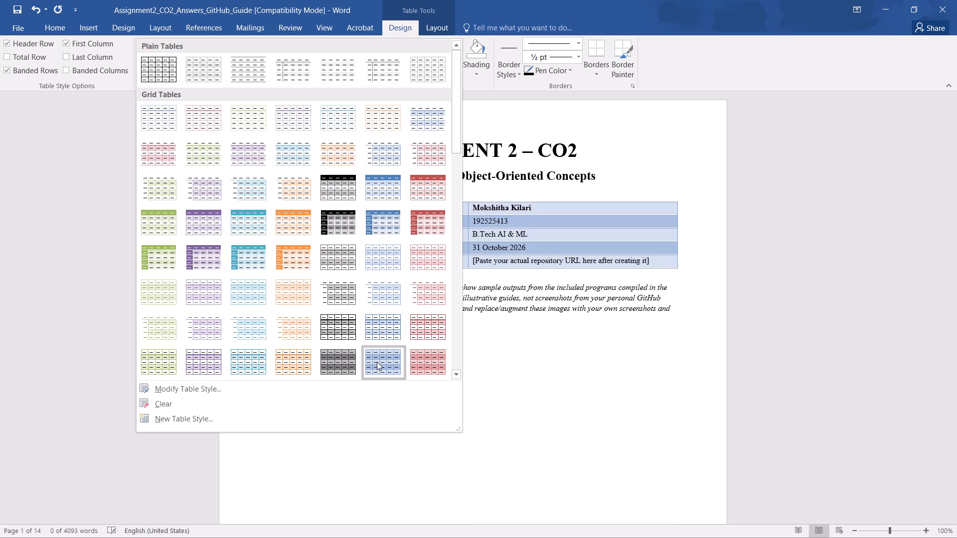
pyautogui.scroll(-3, 237, 299)
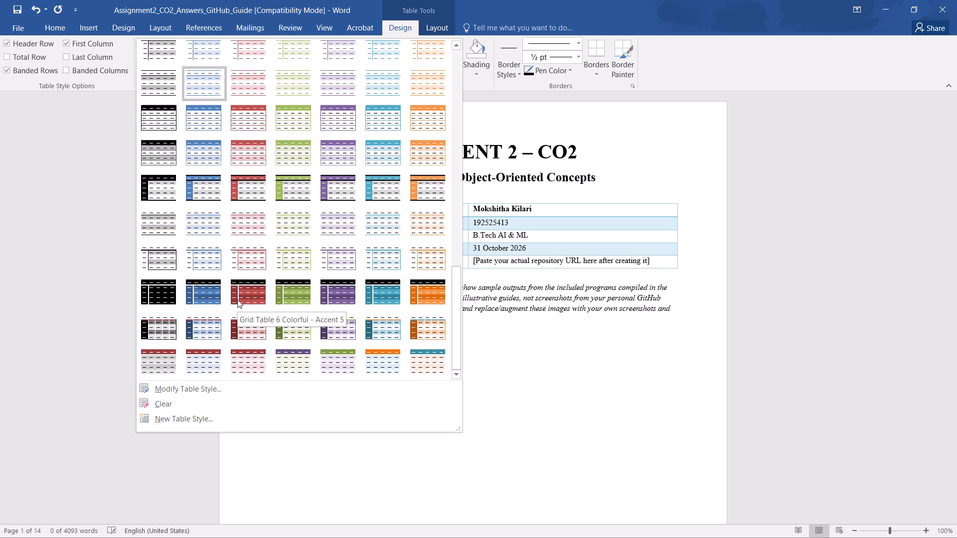
pyautogui.scroll(-4, 283, 233)
pyautogui.scroll(4, 283, 233)
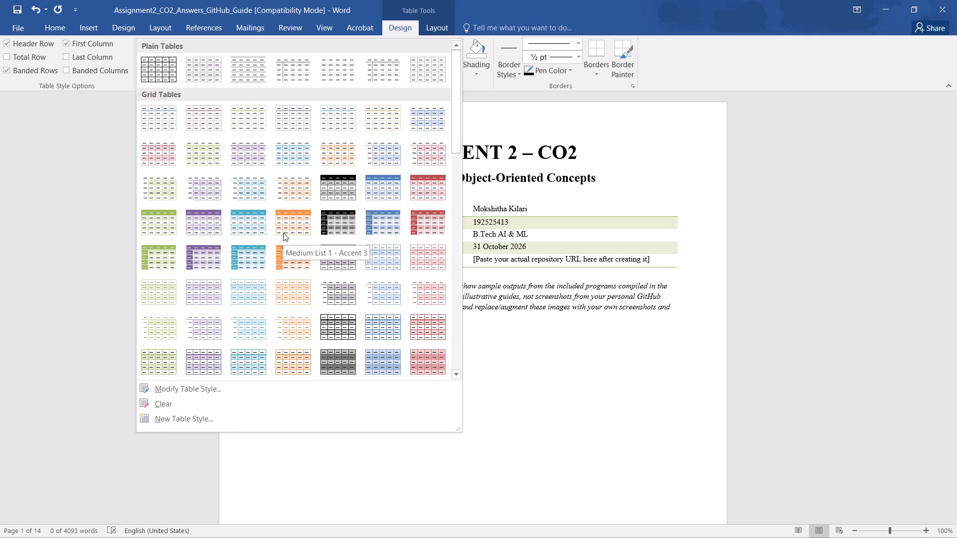
pyautogui.scroll(1, 283, 233)
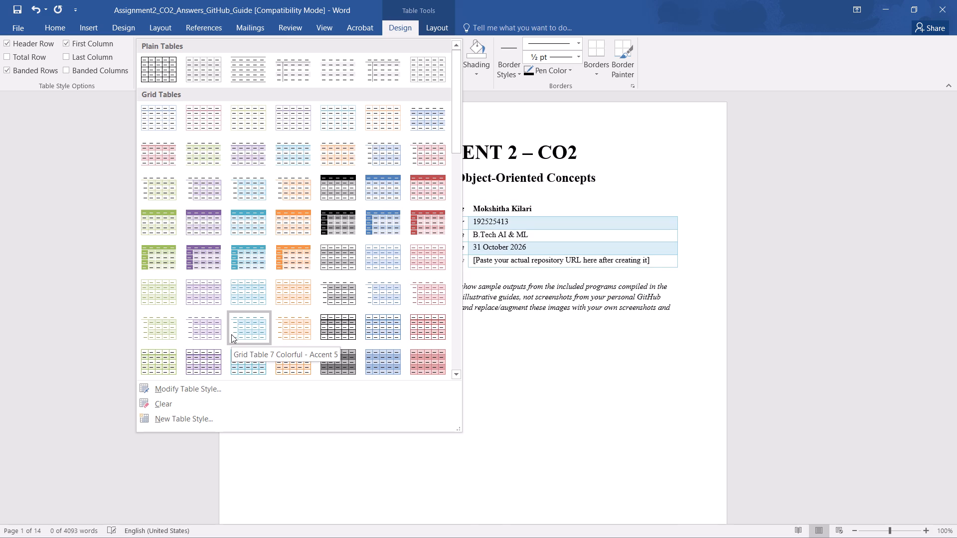
pyautogui.scroll(-2, 231, 334)
pyautogui.scroll(-5, 313, 280)
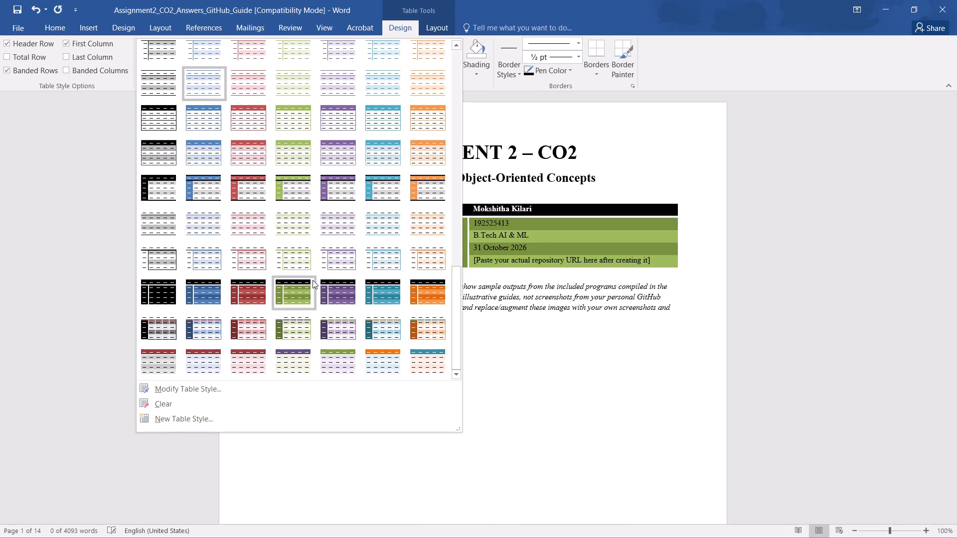
pyautogui.scroll(7, 313, 280)
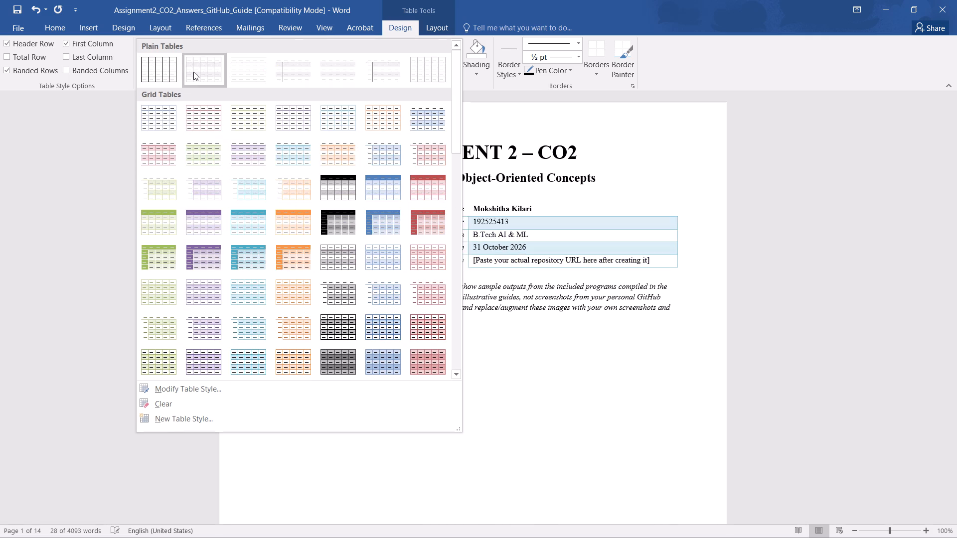
pyautogui.click(338, 117)
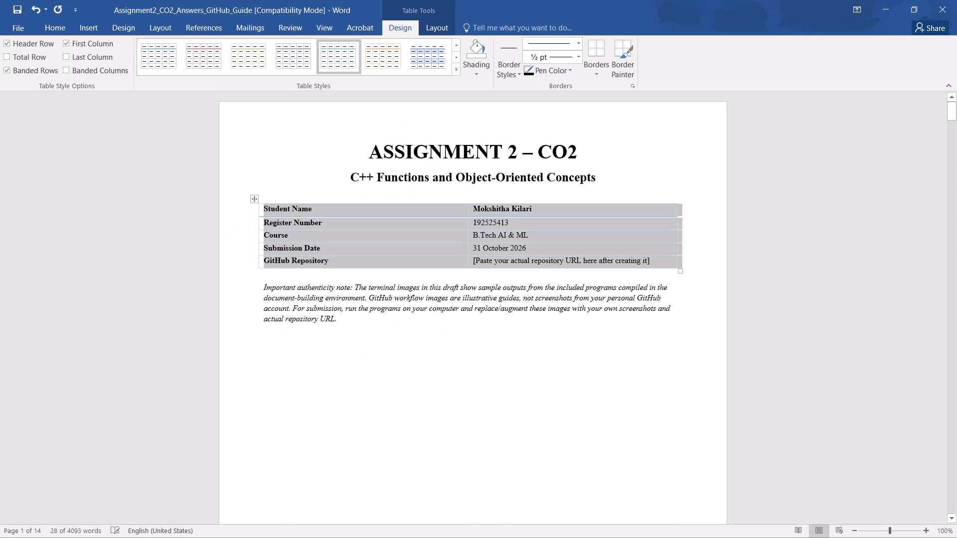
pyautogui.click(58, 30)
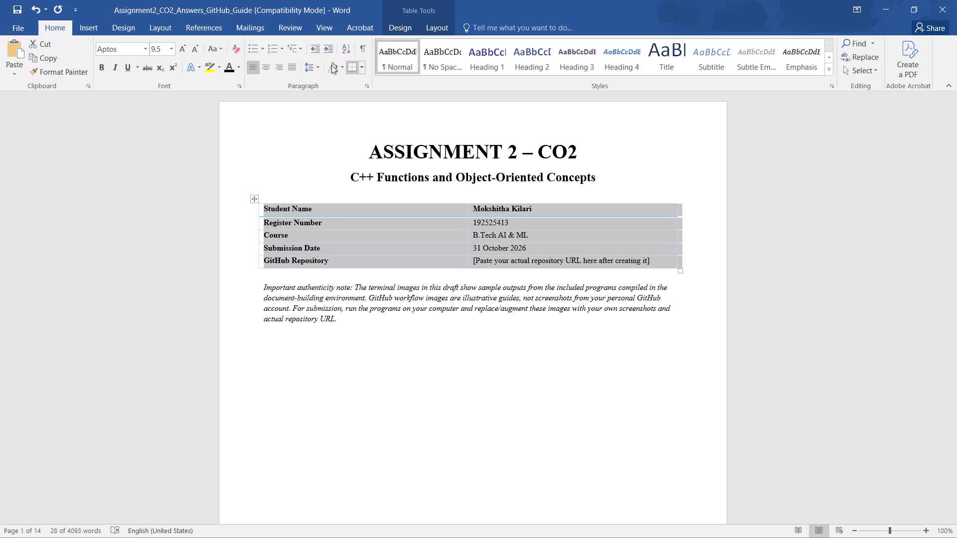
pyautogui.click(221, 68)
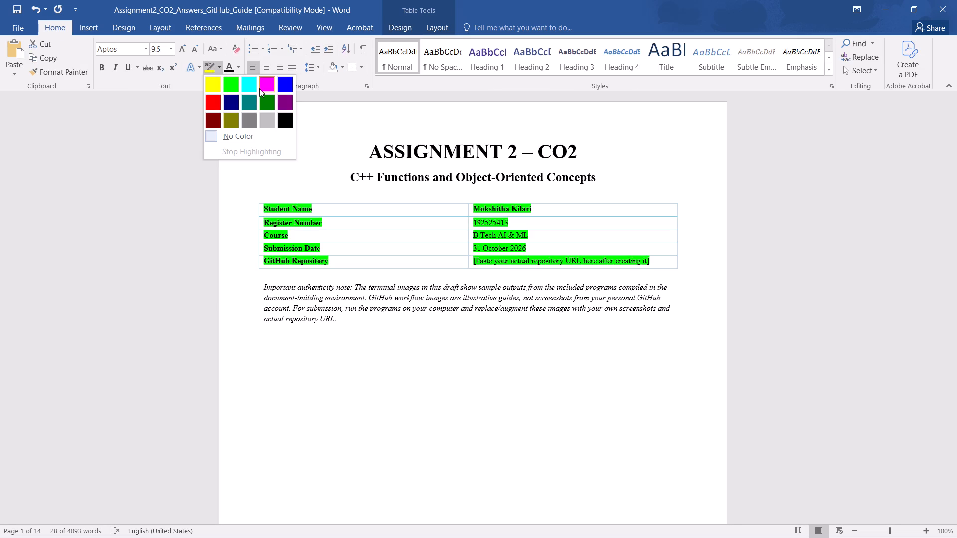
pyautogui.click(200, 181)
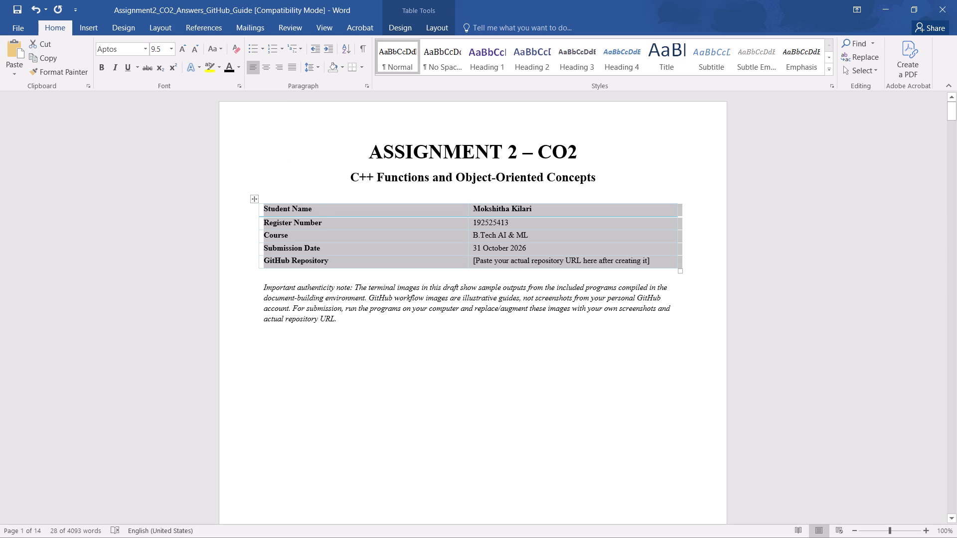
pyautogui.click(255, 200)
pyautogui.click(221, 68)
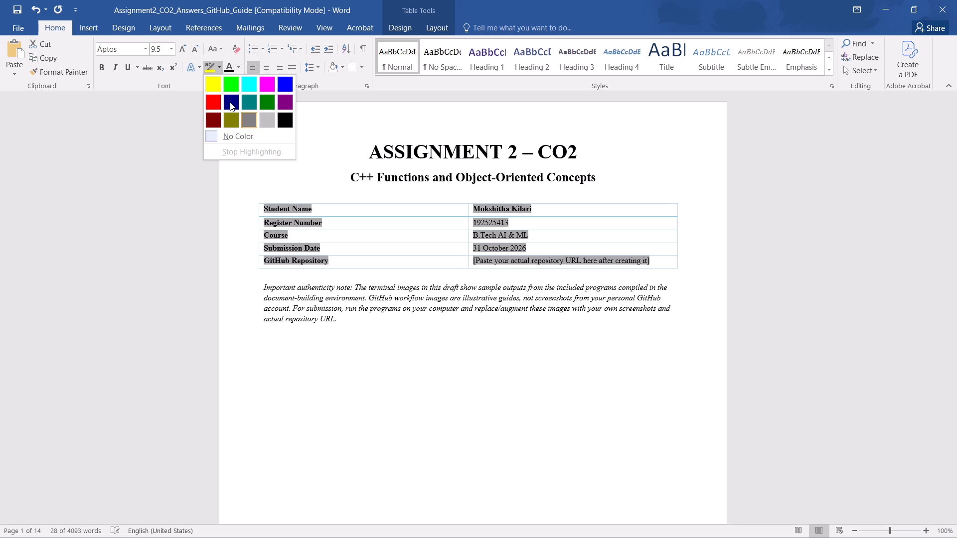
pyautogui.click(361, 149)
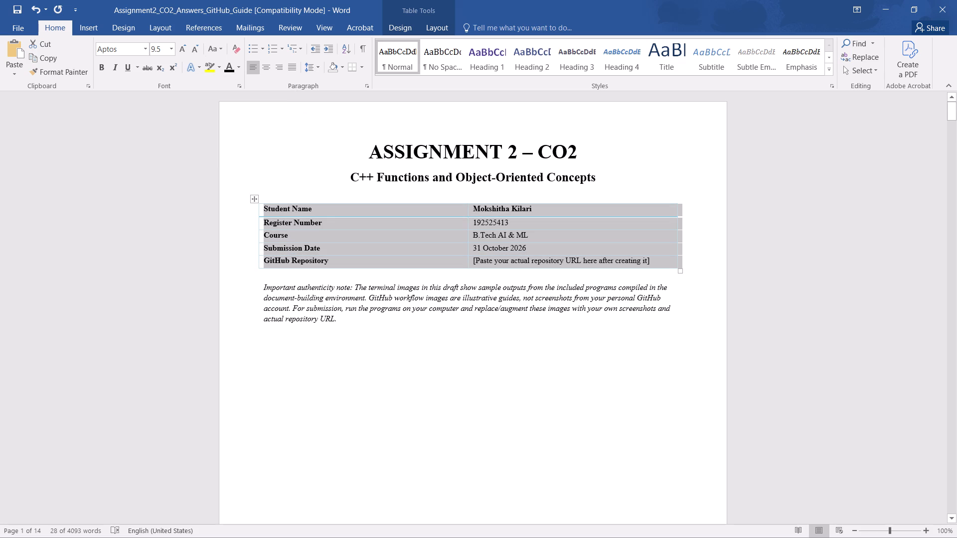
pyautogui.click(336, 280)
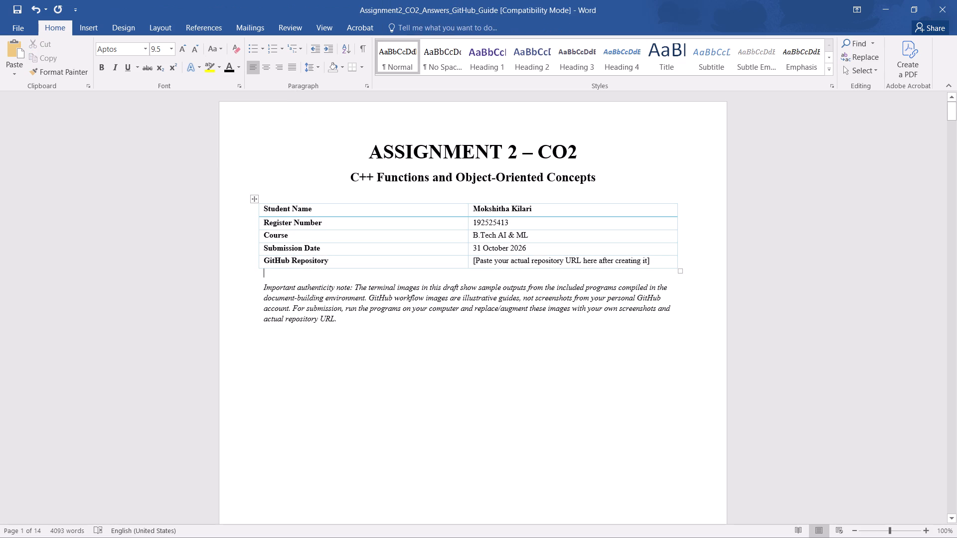
# Set the font of the entire document's text to Times New Roman.
pyautogui.click(384, 353)
pyautogui.hotkey('ctrl', 'a')
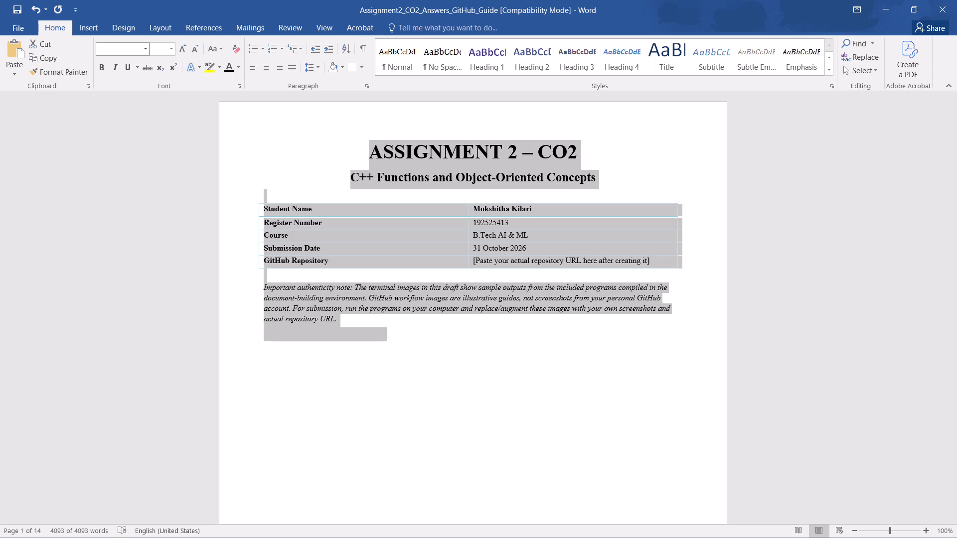
pyautogui.click(117, 47)
pyautogui.write('time')
pyautogui.press('Return')
# Delete the italic "Important authenticity note" paragraph and the extra blank lines below the student details table.
pyautogui.click(297, 330)
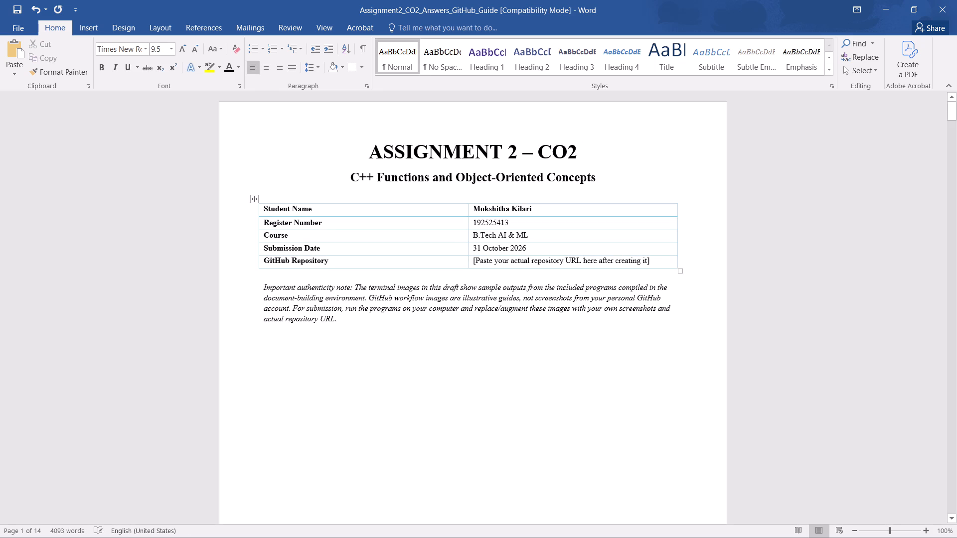
pyautogui.moveTo(346, 330); pyautogui.dragTo(266, 283)
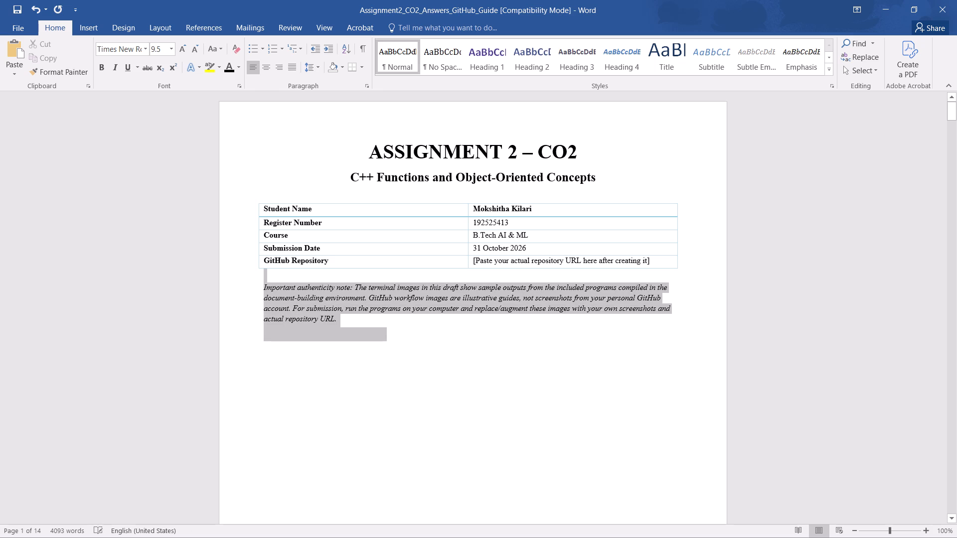
pyautogui.moveTo(266, 283); pyautogui.dragTo(267, 291)
pyautogui.press('BackSpace')
pyautogui.press('BackSpace')
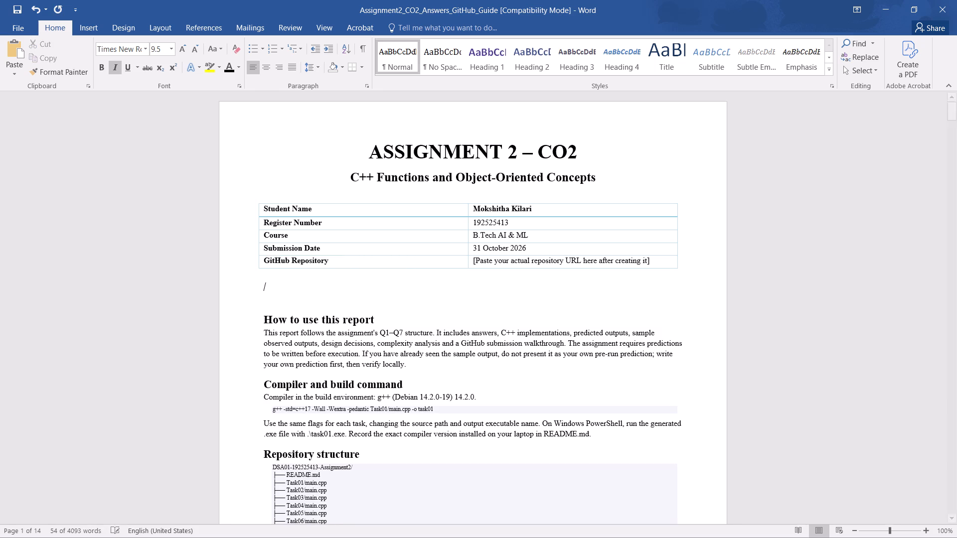
pyautogui.press('BackSpace')
pyautogui.press('BackSpace')
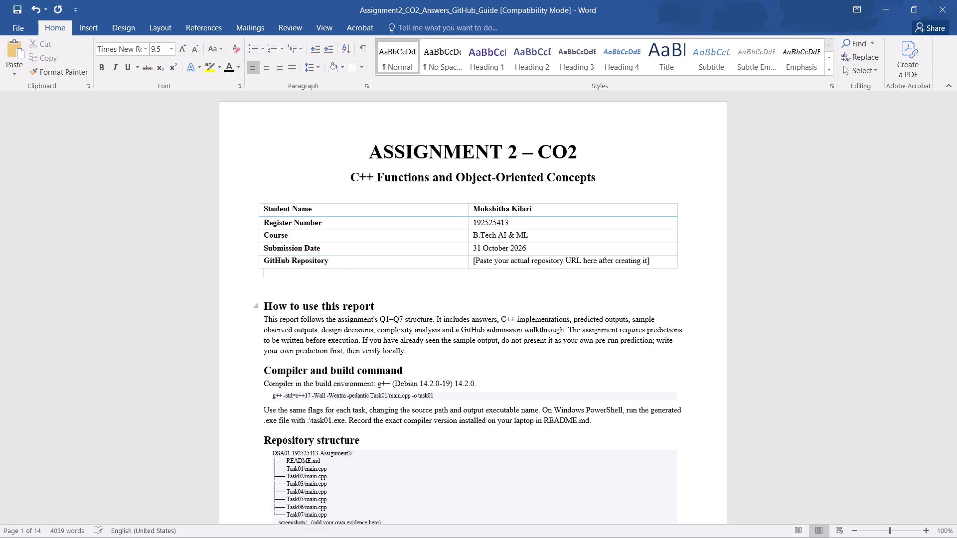
# Delete the "How to use this report" and "Compiler and build command" sections, including their headings and text.
pyautogui.scroll(-1, 420, 311)
pyautogui.scroll(-1, 631, 322)
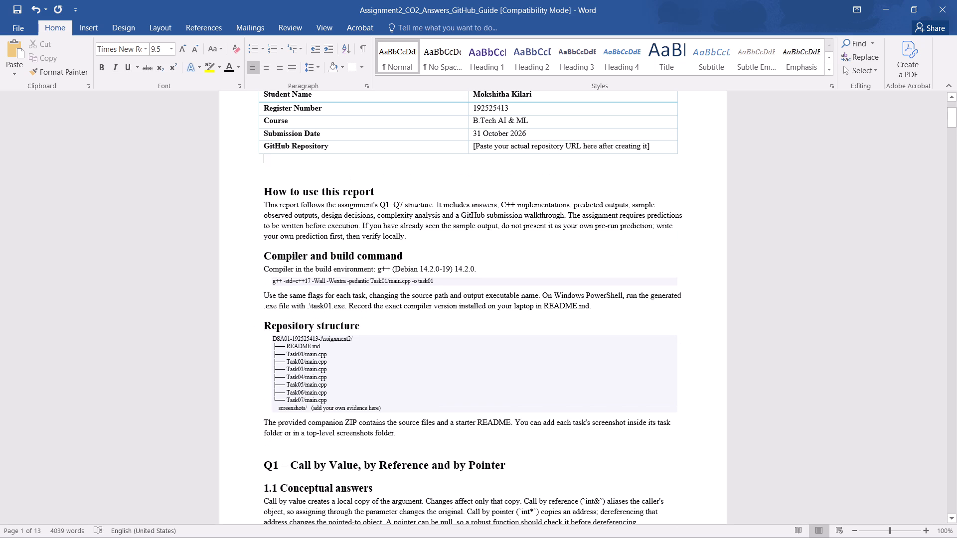
pyautogui.moveTo(610, 310); pyautogui.dragTo(345, 268)
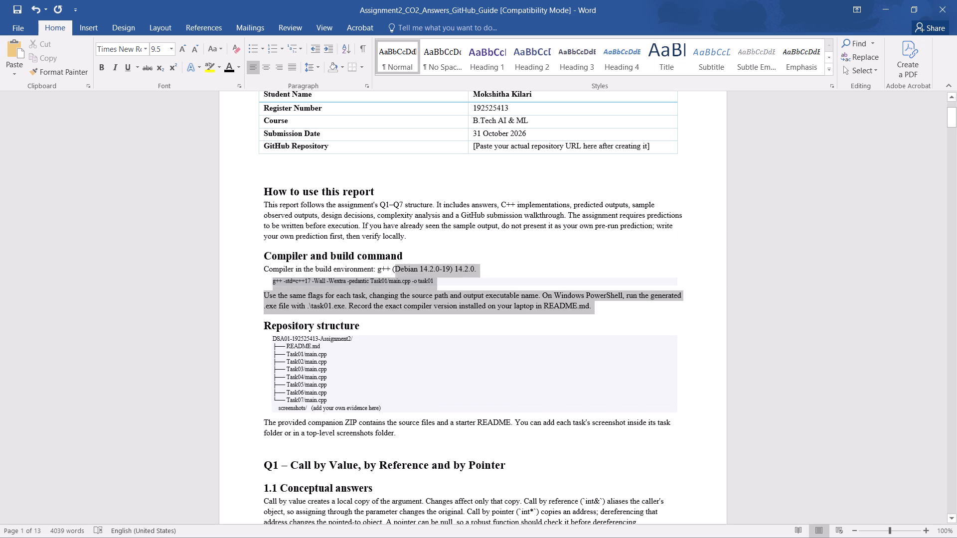
pyautogui.moveTo(345, 268); pyautogui.dragTo(264, 199)
pyautogui.press('BackSpace')
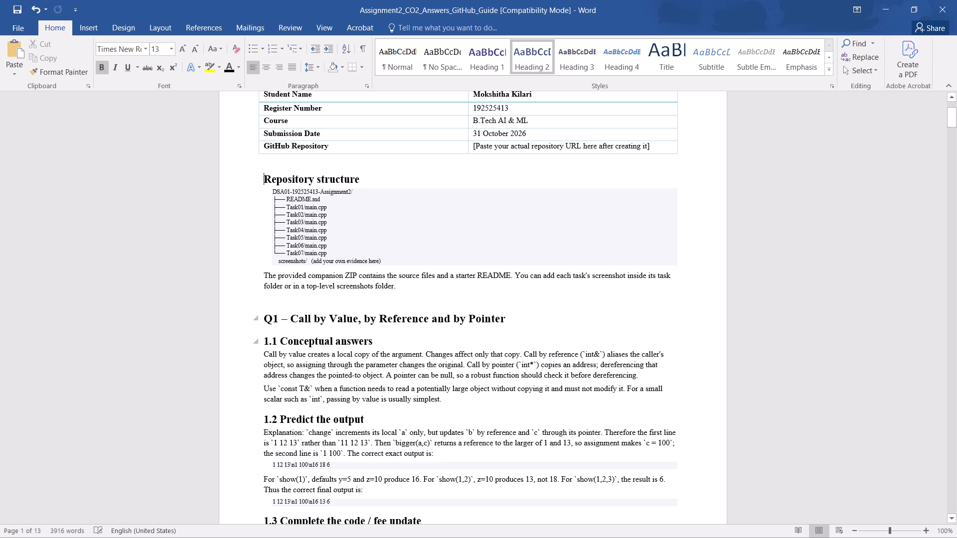
# Remove the README.md line from the folder tree under Repository structure.
pyautogui.scroll(1, 352, 326)
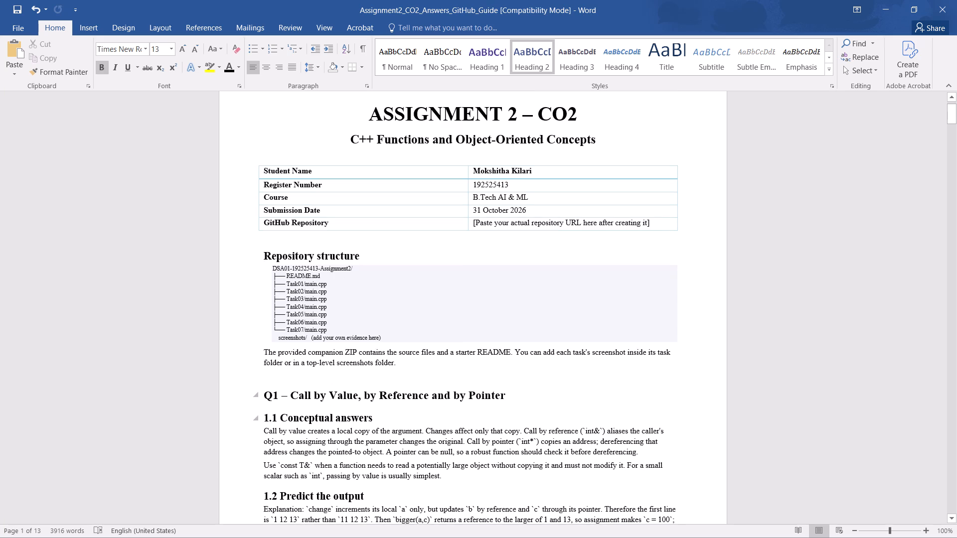
pyautogui.click(319, 276)
pyautogui.press('BackSpace')
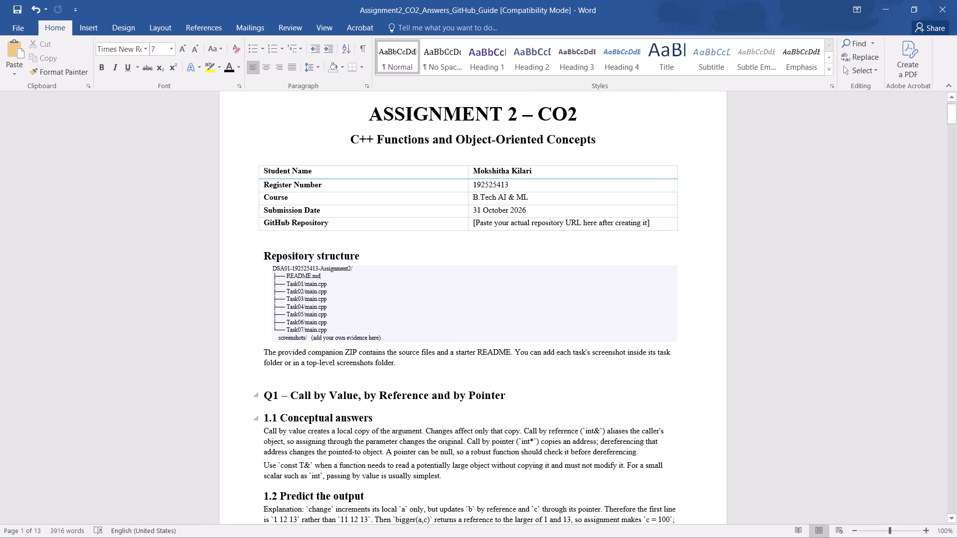
pyautogui.press('BackSpace')
pyautogui.press('BackSpace')
pyautogui.press('BackSpace')
pyautogui.press('BackSpace')
pyautogui.press('BackSpace')
pyautogui.press('BackSpace')
pyautogui.press('BackSpace')
pyautogui.press('BackSpace')
pyautogui.press('BackSpace')
pyautogui.press('BackSpace')
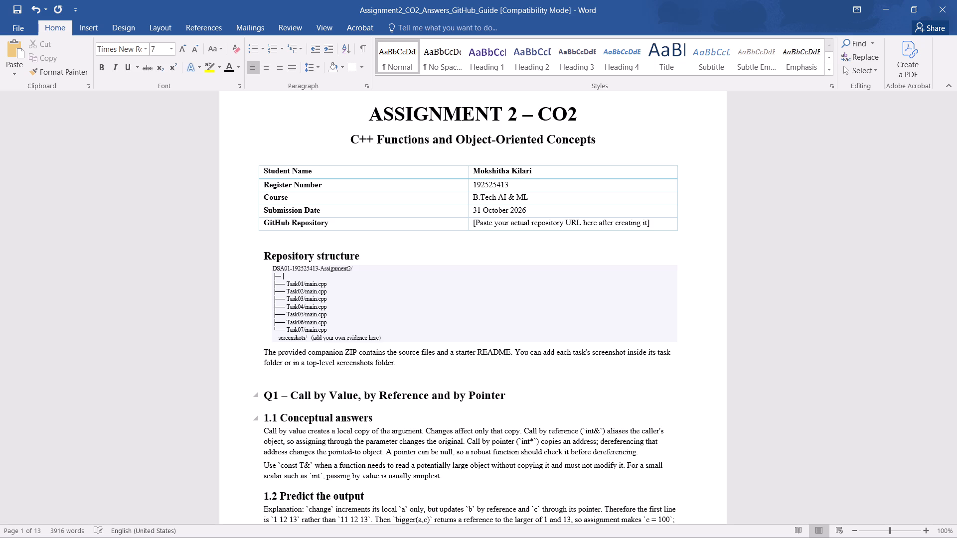
pyautogui.press('BackSpace')
pyautogui.press('BackSpace')
pyautogui.press('BackSpace')
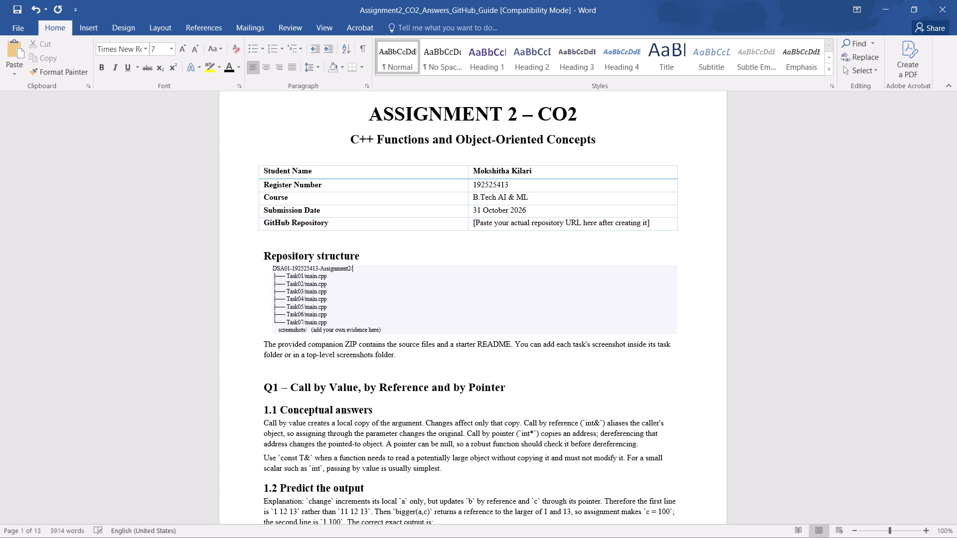
# Remove the "screenshots/ (add your own evidence here)" line from the Repository structure folder tree, keeping the Task07/main.cpp line intact.
pyautogui.click(386, 330)
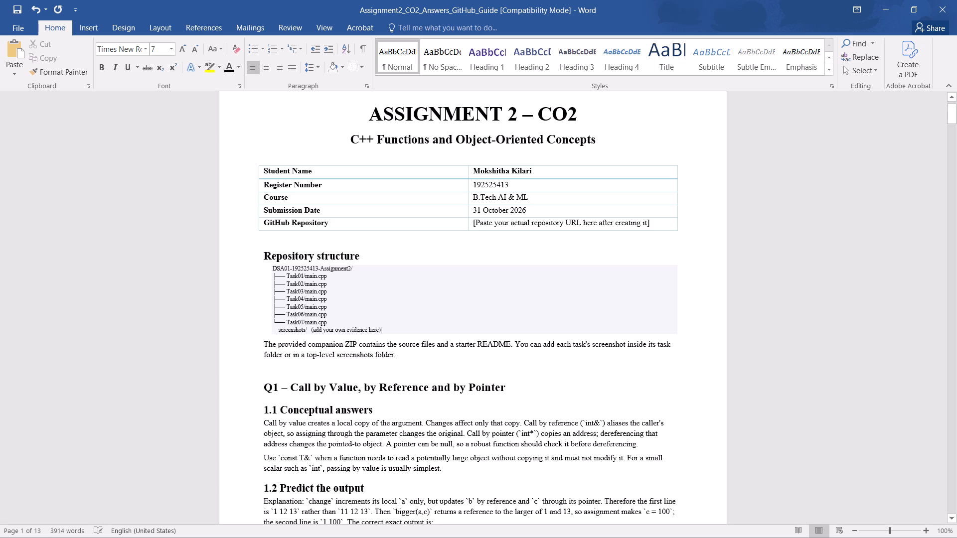
pyautogui.press('BackSpace')
pyautogui.press('BackSpace')
pyautogui.press('BackSpace')
pyautogui.press('BackSpace')
pyautogui.press('BackSpace')
pyautogui.press('BackSpace')
pyautogui.press('BackSpace')
pyautogui.press('BackSpace')
pyautogui.press('BackSpace')
pyautogui.press('BackSpace')
pyautogui.press('BackSpace')
pyautogui.press('BackSpace')
pyautogui.press('BackSpace')
pyautogui.press('BackSpace')
pyautogui.press('BackSpace')
pyautogui.press('BackSpace')
pyautogui.press('BackSpace')
pyautogui.press('BackSpace')
pyautogui.press('BackSpace')
pyautogui.press('BackSpace')
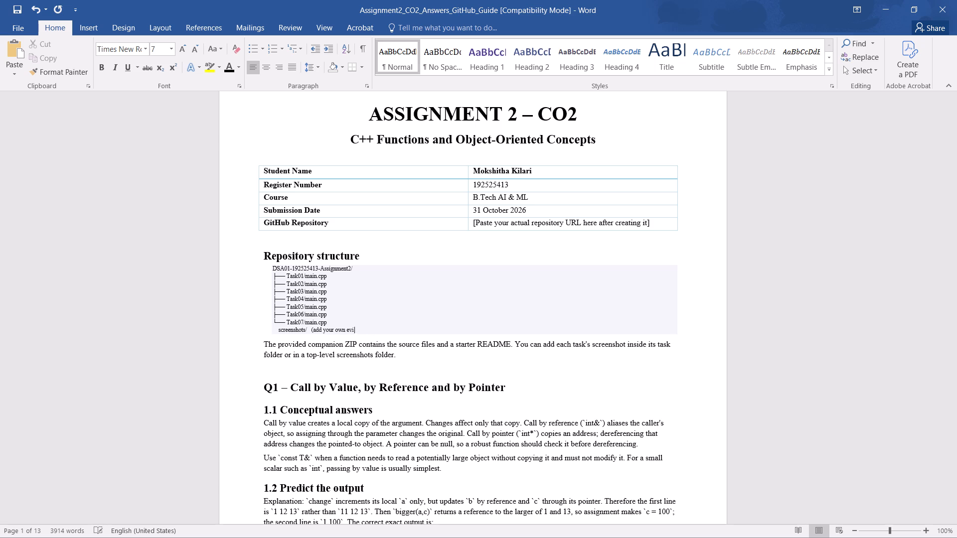
pyautogui.press('BackSpace')
pyautogui.press('BackSpace')
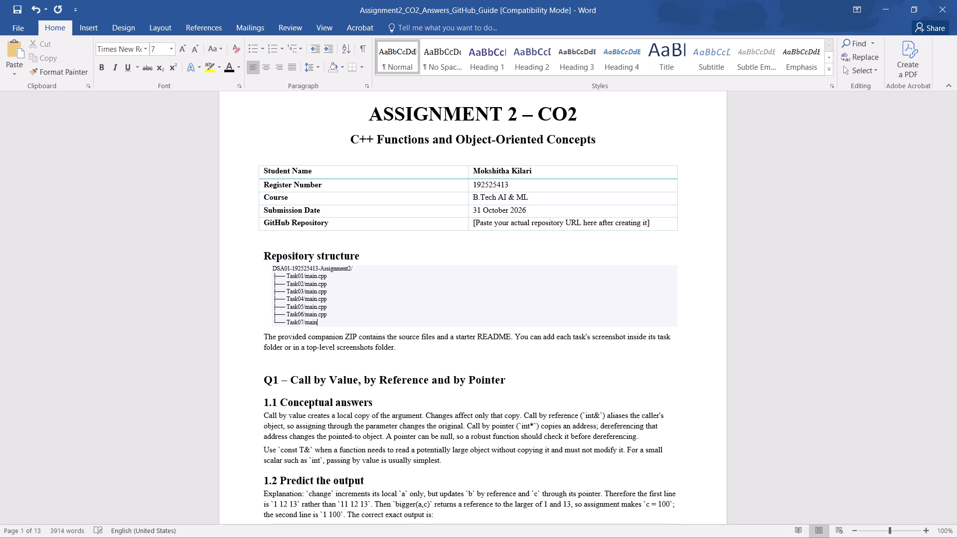
pyautogui.hotkey('ctrl', 'z')
pyautogui.hotkey('ctrl', 'z')
pyautogui.hotkey('ctrl', 'z')
pyautogui.hotkey('ctrl', 'z')
pyautogui.hotkey('ctrl', 'z')
pyautogui.press('BackSpace')
pyautogui.click(374, 319)
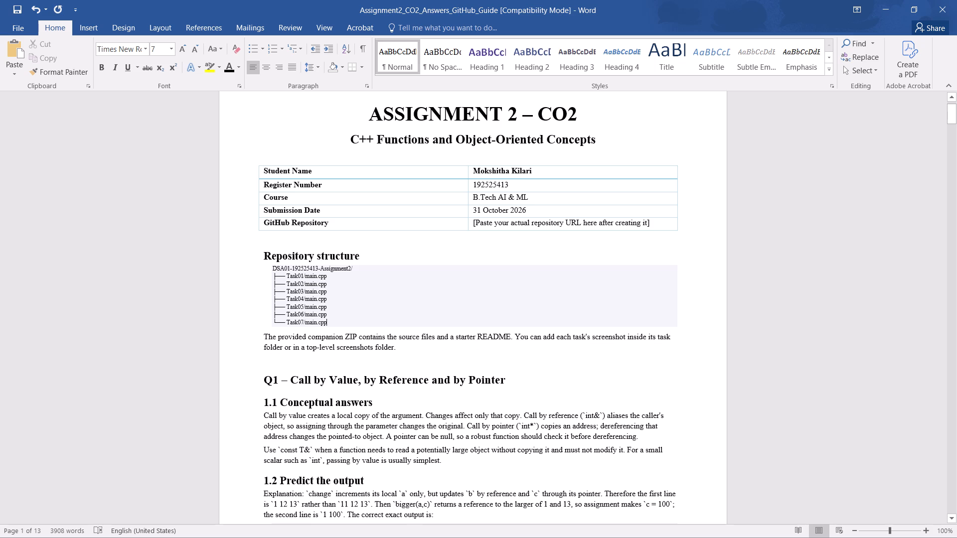
# Delete the paragraph about the companion ZIP and starter README below the folder tree.
pyautogui.moveTo(410, 355); pyautogui.dragTo(286, 331)
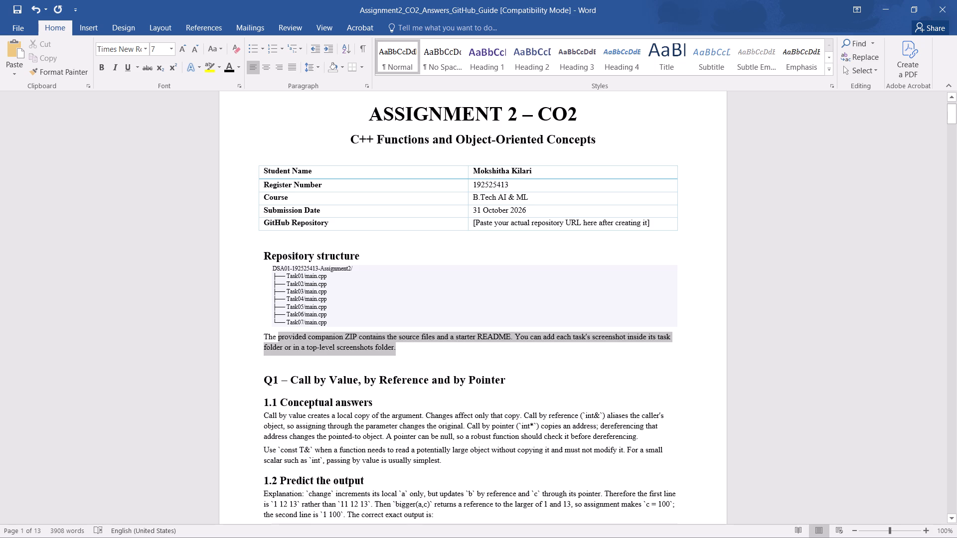
pyautogui.moveTo(286, 331); pyautogui.dragTo(262, 339)
pyautogui.press('BackSpace')
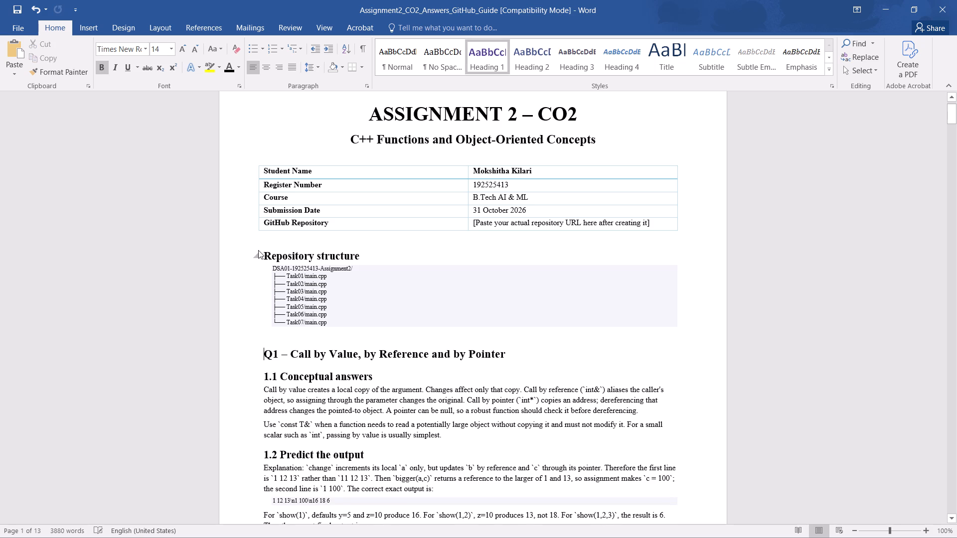
# Set the font size of the Repository structure heading and its whole folder tree to 12.
pyautogui.moveTo(267, 255); pyautogui.dragTo(341, 333)
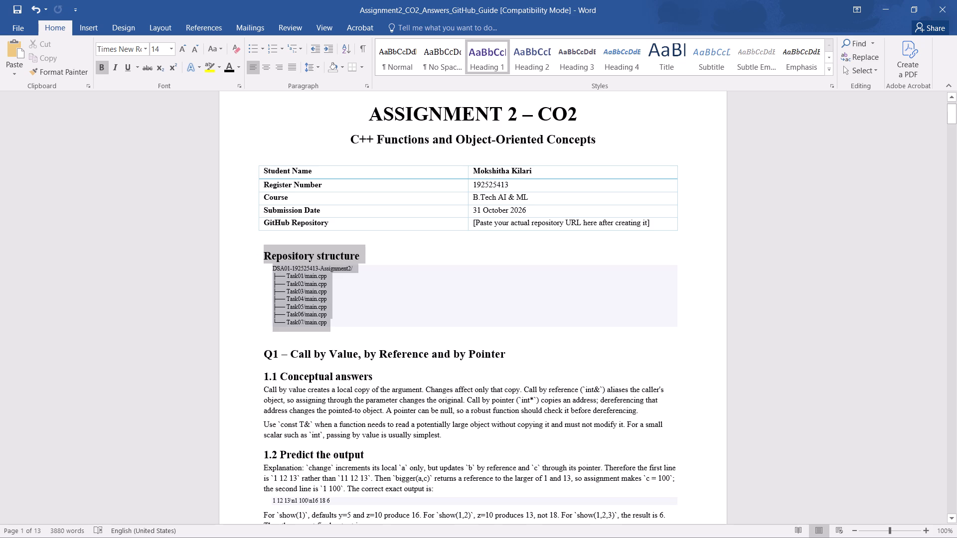
pyautogui.moveTo(341, 333); pyautogui.dragTo(370, 329)
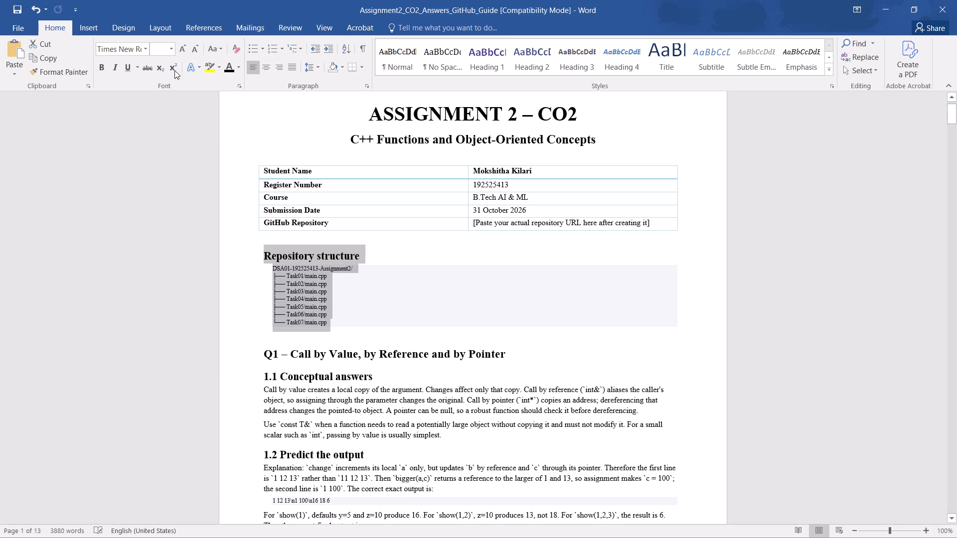
pyautogui.click(160, 50)
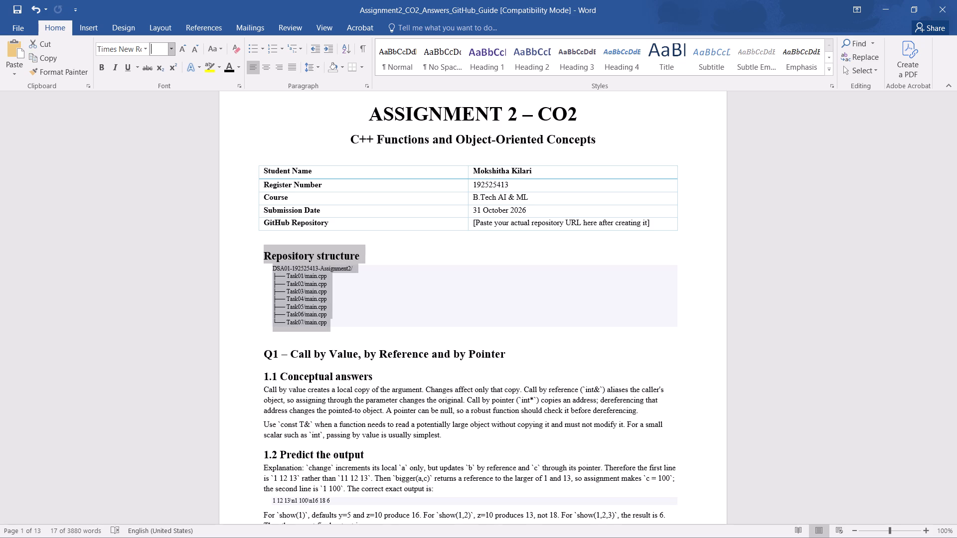
pyautogui.press('End')
pyautogui.press('Insert')
pyautogui.press('Return')
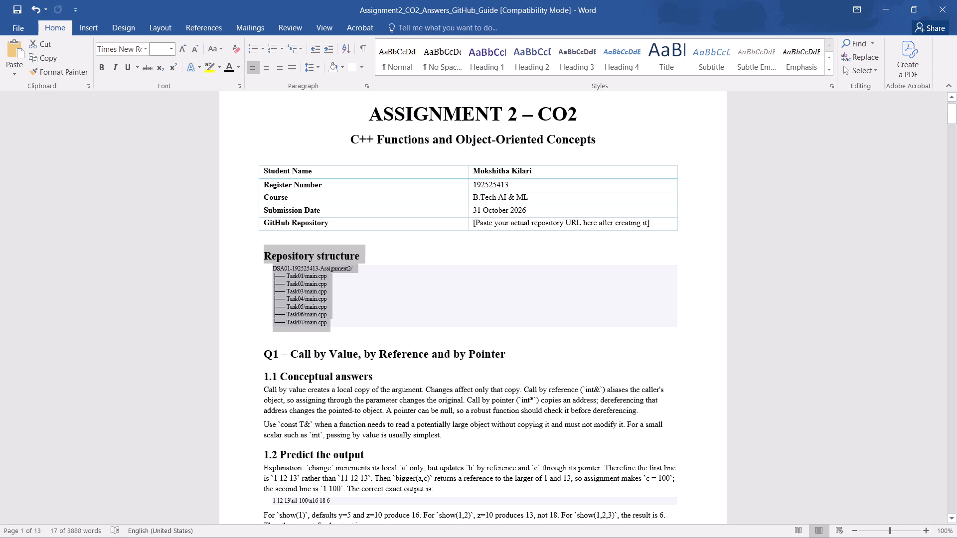
pyautogui.click(160, 50)
pyautogui.press('End')
pyautogui.press('Down')
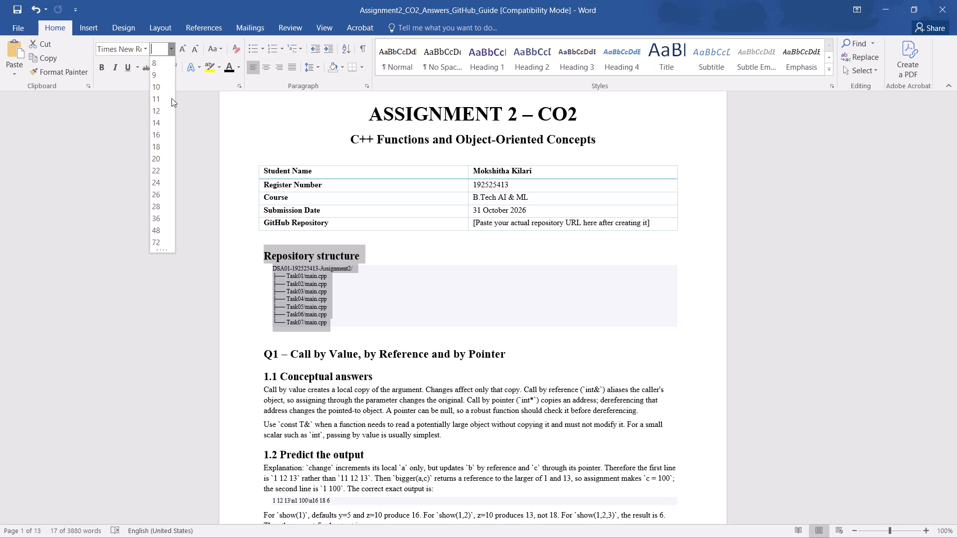
pyautogui.click(160, 107)
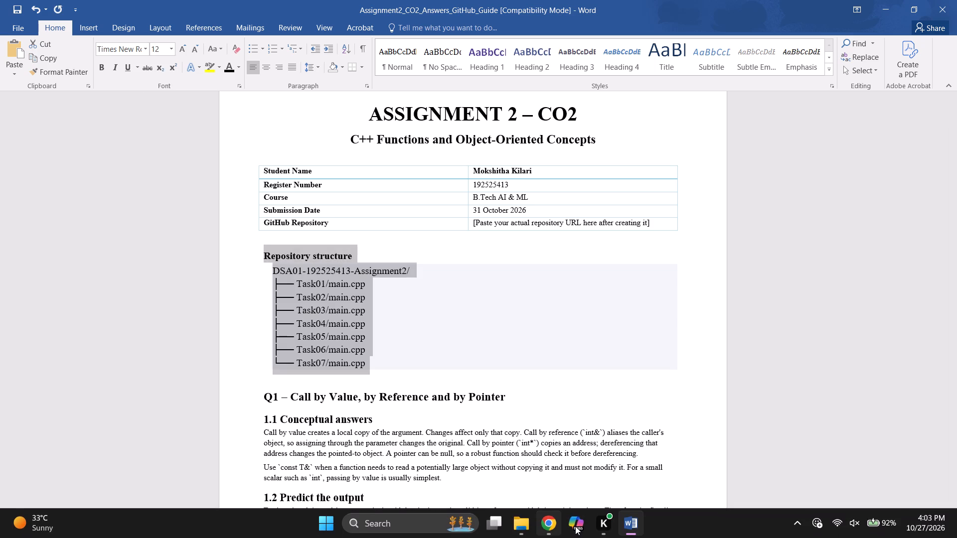
pyautogui.click(370, 279)
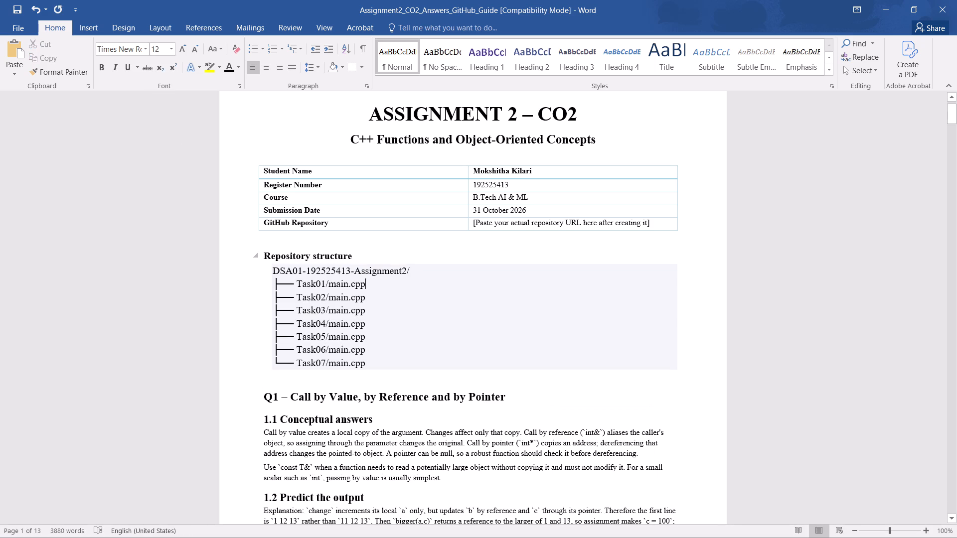
# Set the font size of the "Repository structure" heading to 14.
pyautogui.doubleClick(330, 258)
pyautogui.tripleClick(330, 258)
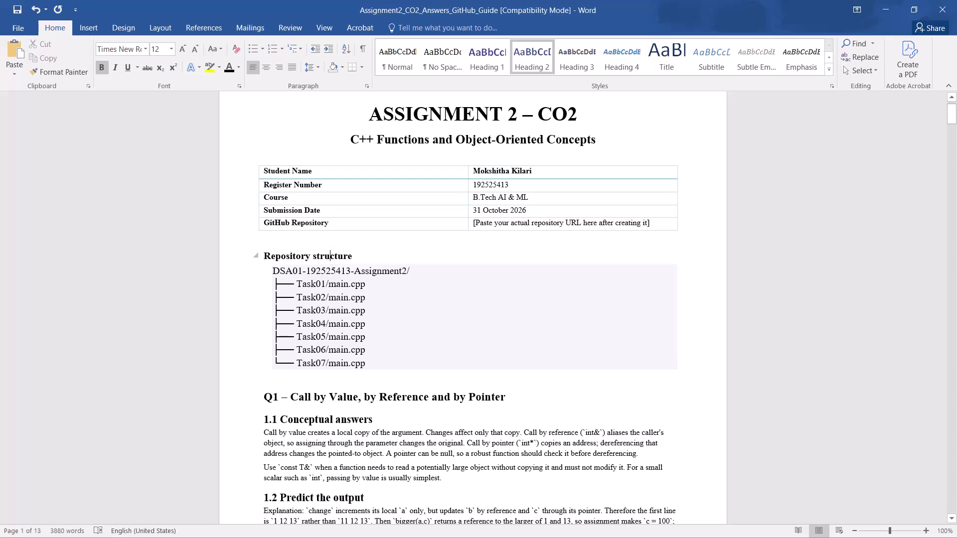
pyautogui.click(173, 51)
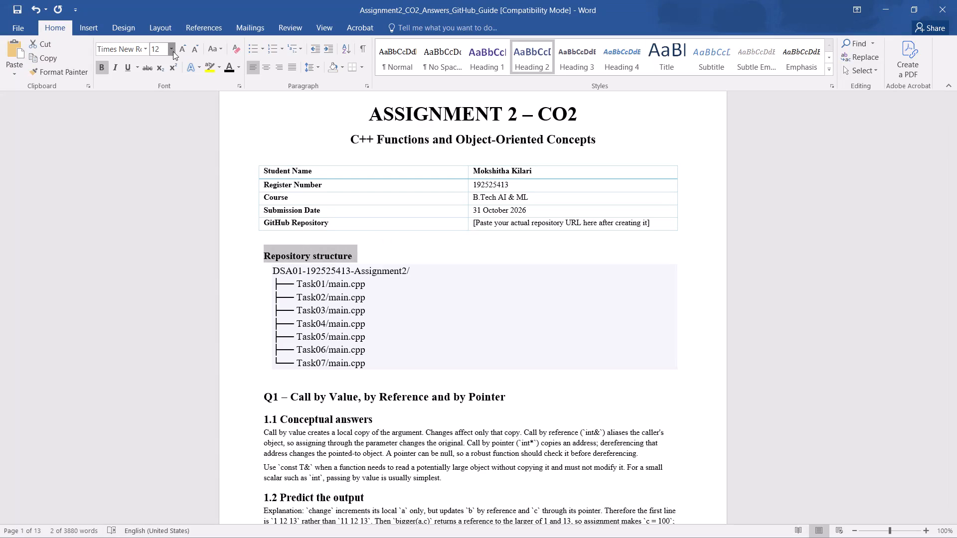
pyautogui.click(158, 123)
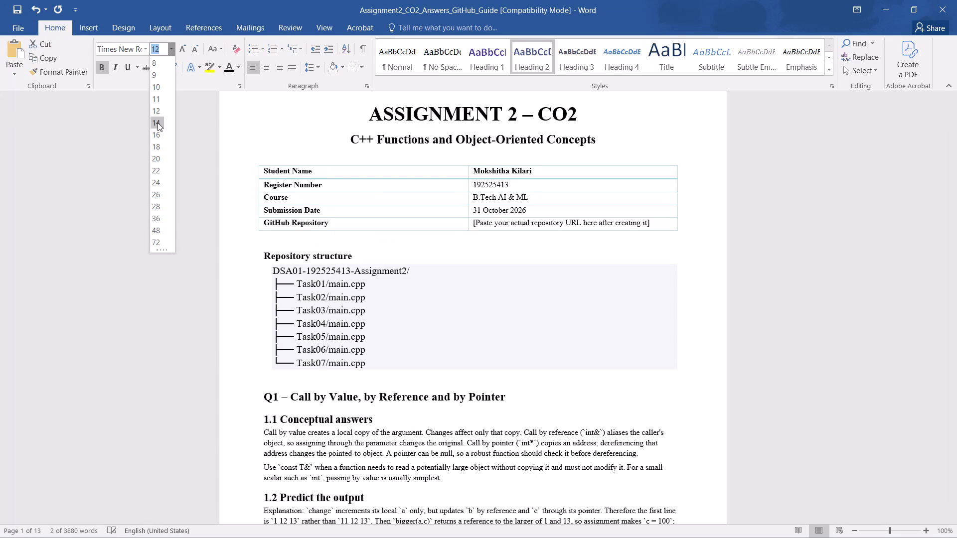
# Insert a page break before the "Repository structure" heading so that the section starts on a new page.
pyautogui.click(268, 262)
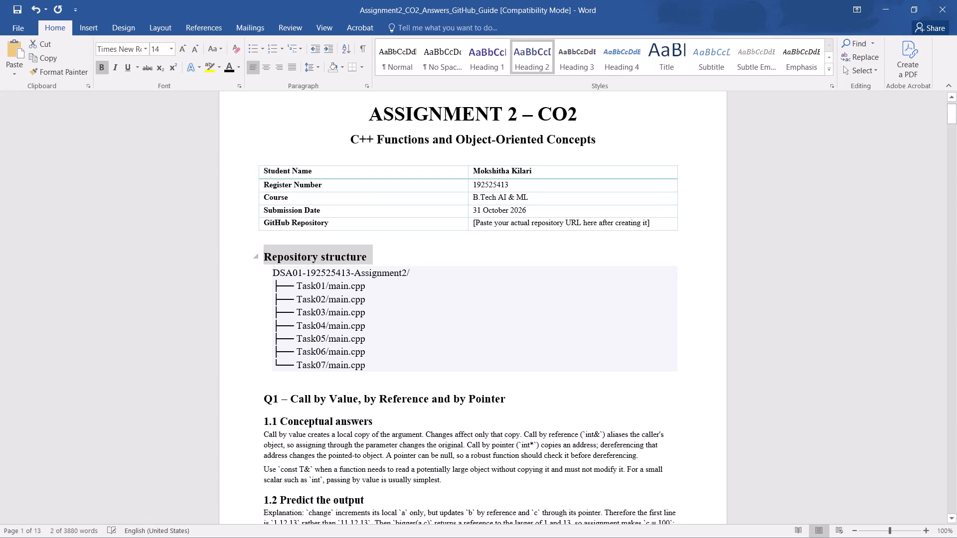
pyautogui.hotkey('ctrl', '\\')
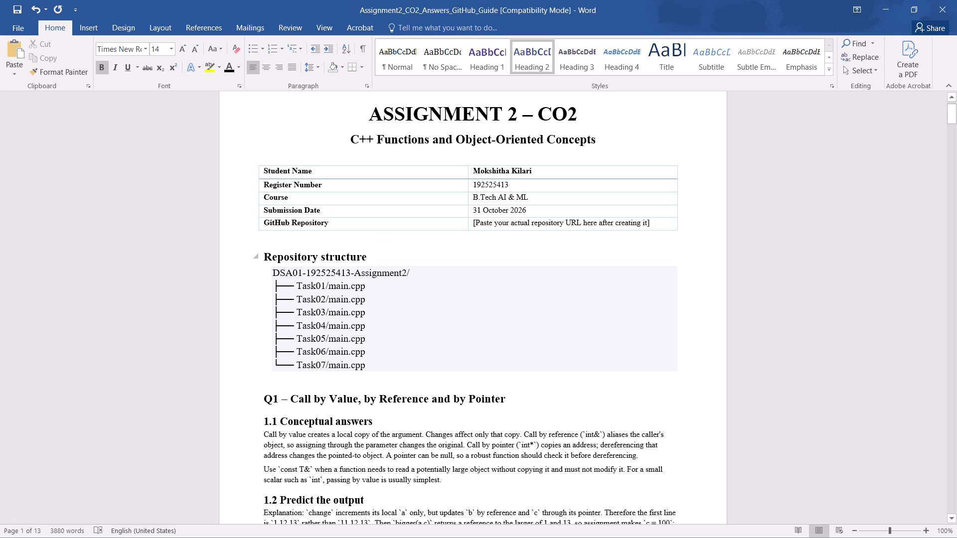
pyautogui.hotkey('ctrl', 'Return')
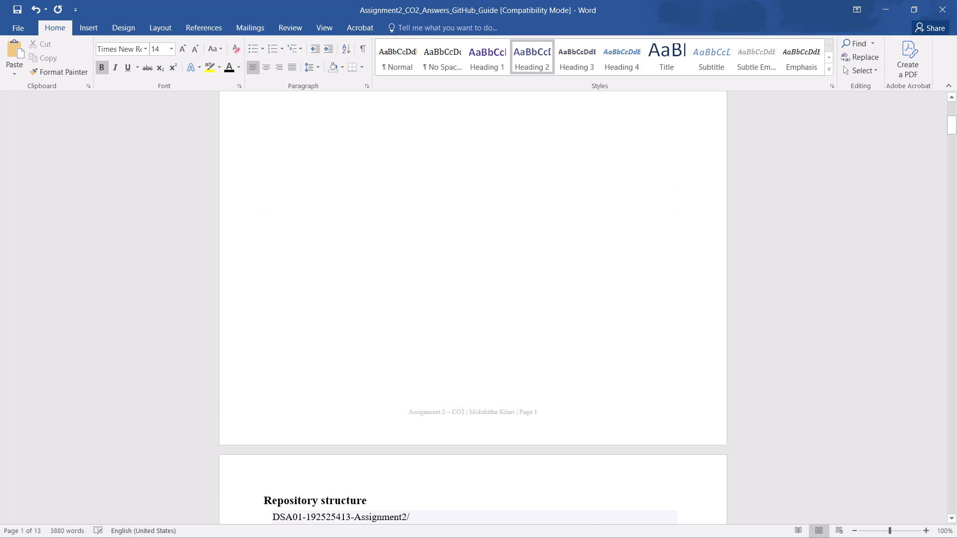
# Copy the page 1 footer line, search the document for it, and try to delete it from the search result.
pyautogui.scroll(-4, 380, 434)
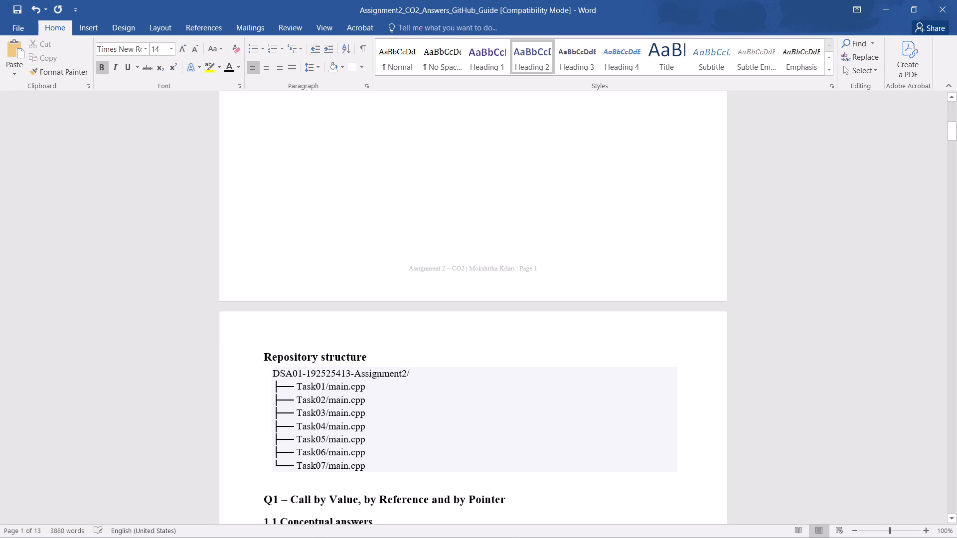
pyautogui.scroll(1, 453, 240)
pyautogui.tripleClick(485, 233)
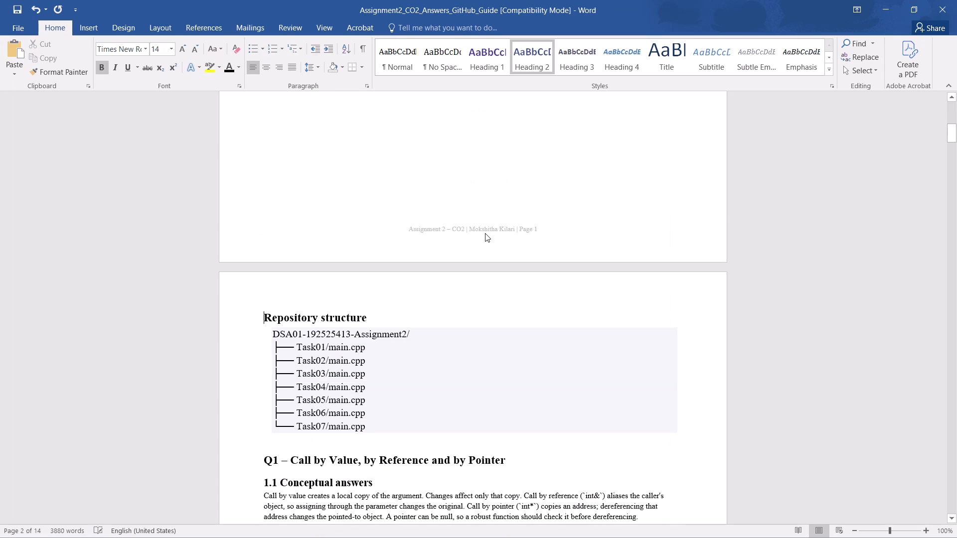
pyautogui.hotkey('ctrl', 'c')
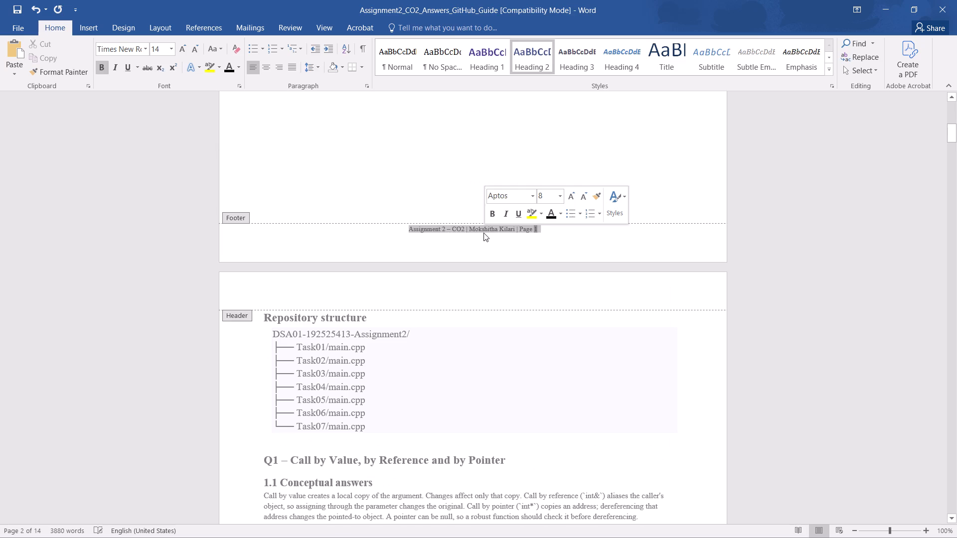
pyautogui.click(393, 188)
pyautogui.hotkey('ctrl', 'f')
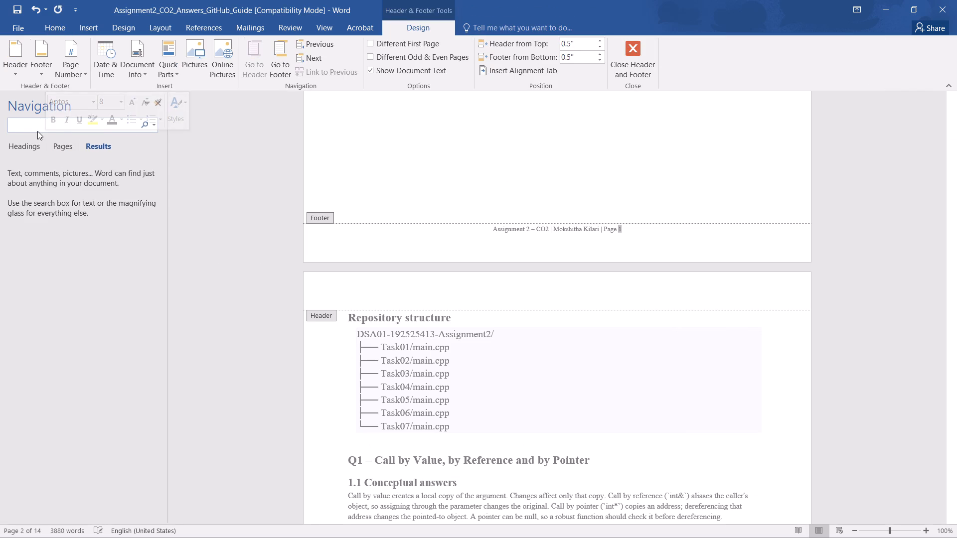
pyautogui.hotkey('ctrl', 'v')
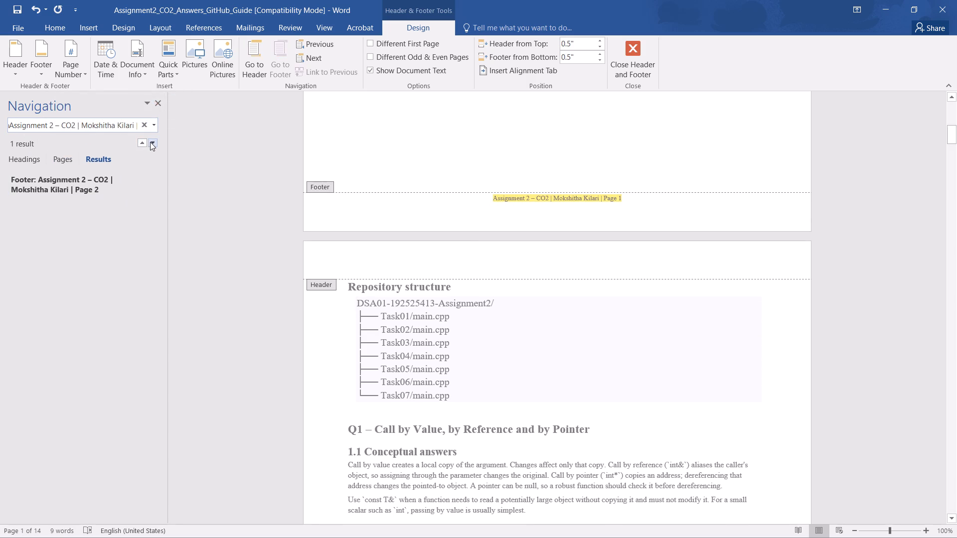
pyautogui.click(100, 178)
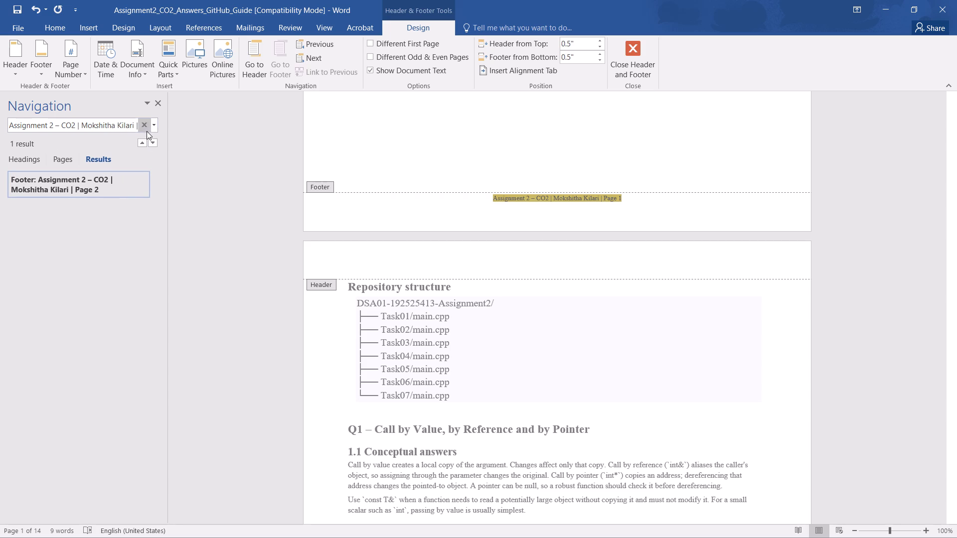
pyautogui.press('BackSpace')
pyautogui.press('BackSpace')
pyautogui.click(123, 187)
pyautogui.press('Delete')
pyautogui.click(108, 194)
# Delete all the text in the page footer, repeat the search for it, and close the search.
pyautogui.click(618, 199)
pyautogui.hotkey('ctrl', 'a')
pyautogui.press('BackSpace')
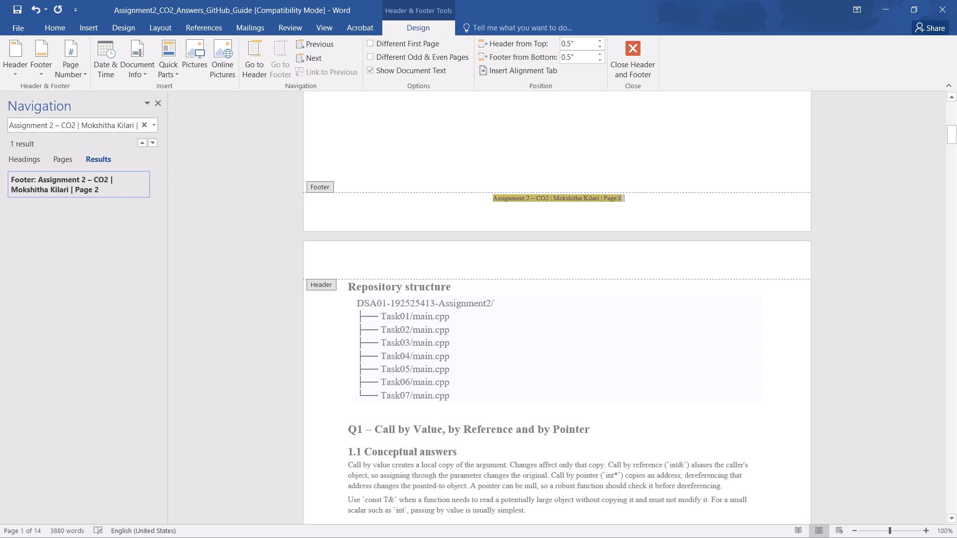
pyautogui.click(152, 141)
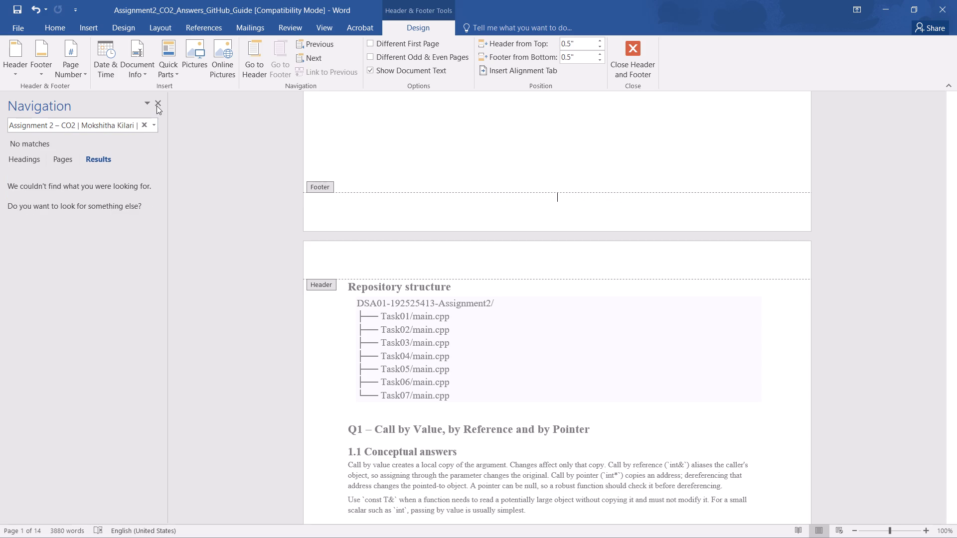
pyautogui.click(158, 100)
# Leave footer editing and return to the body text at the "1.5 Complexity" heading.
pyautogui.click(522, 302)
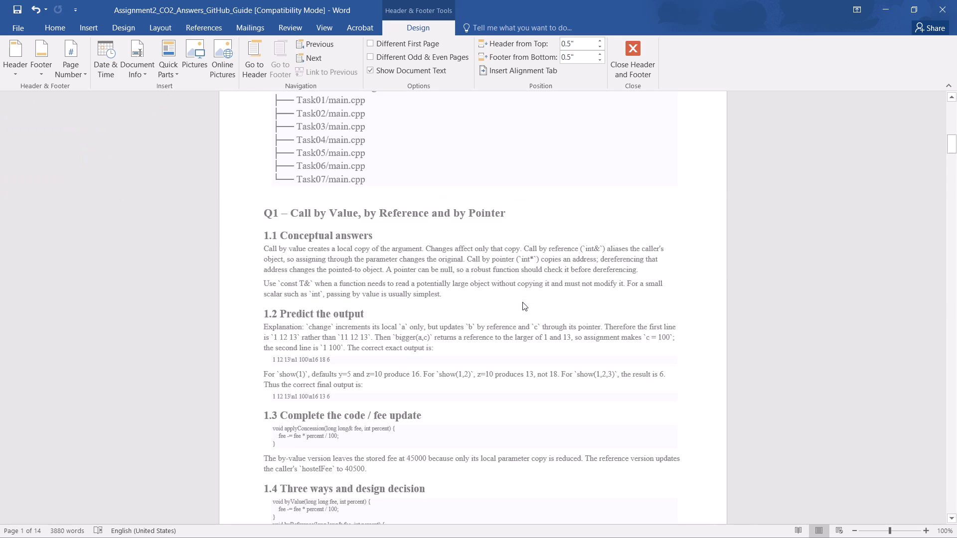
pyautogui.scroll(-3, 522, 302)
pyautogui.click(522, 302)
pyautogui.scroll(-6, 522, 302)
pyautogui.doubleClick(522, 302)
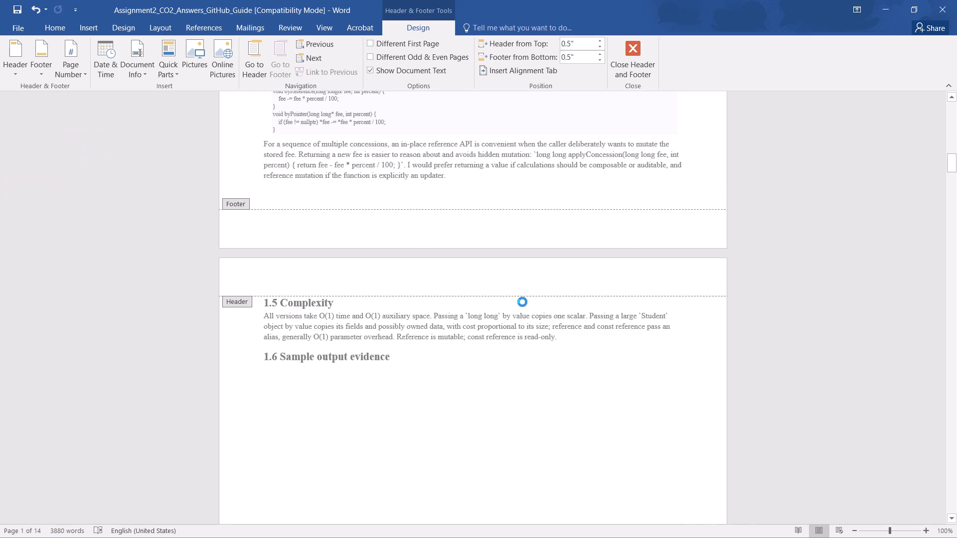
# Review the layout and text sizes of the "Repository structure" section and Q1 sections 1.1 to 1.4.
pyautogui.scroll(1, 465, 165)
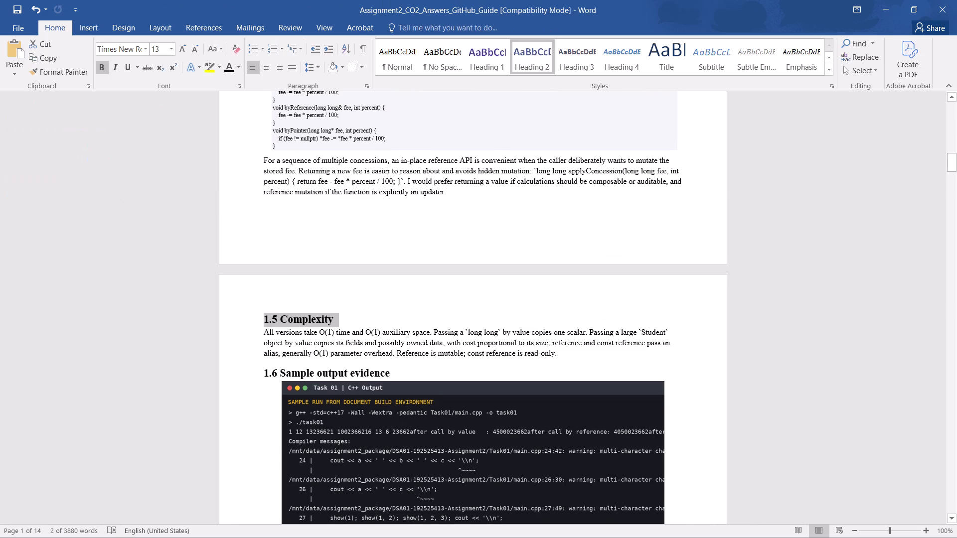
pyautogui.scroll(7, 465, 165)
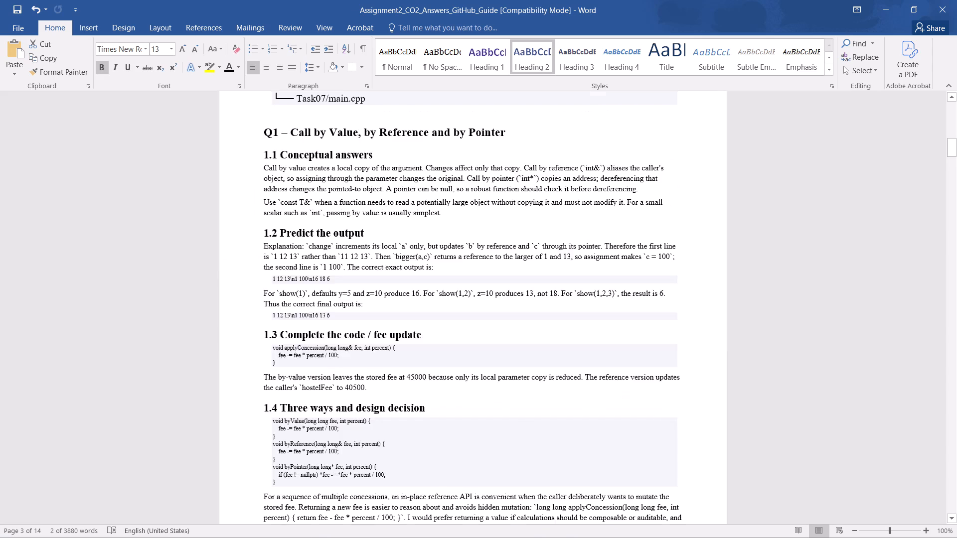
pyautogui.scroll(1, 465, 165)
pyautogui.scroll(-6, 465, 165)
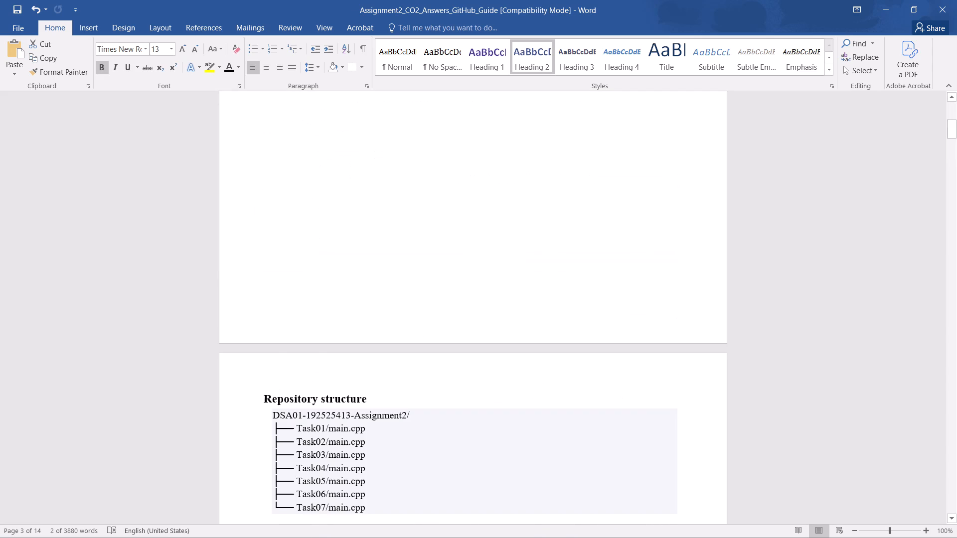
pyautogui.scroll(-2, 465, 165)
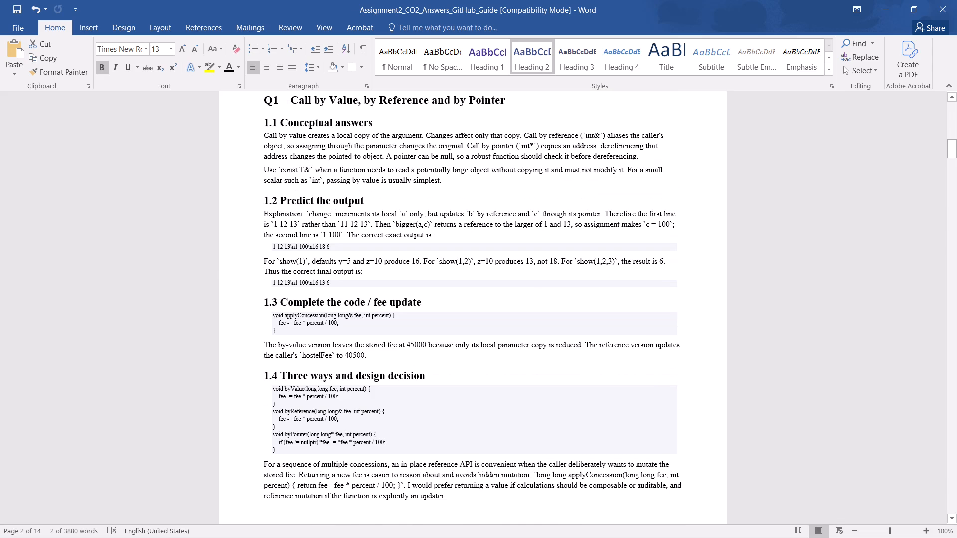
pyautogui.scroll(-2, 399, 380)
pyautogui.scroll(2, 379, 291)
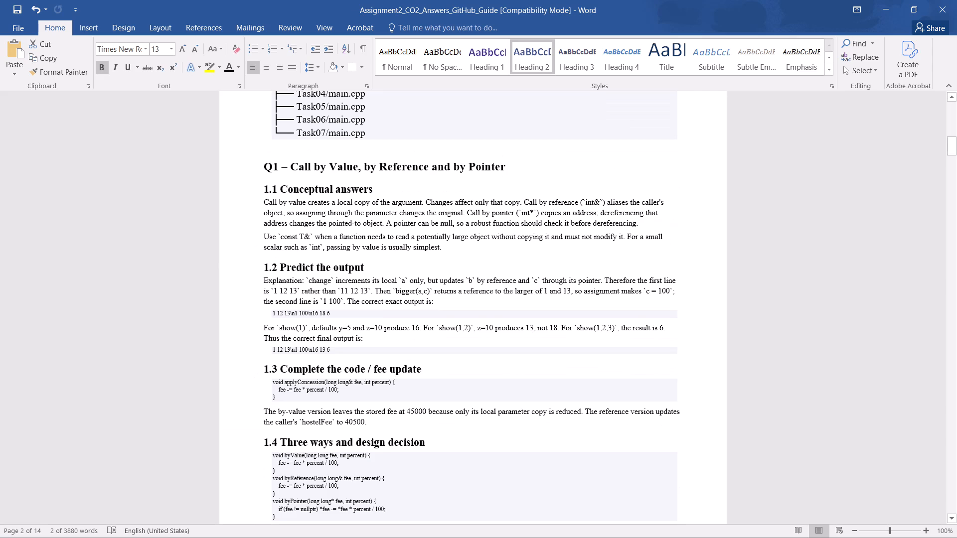
# Set the font size of the entire document's body to 12.
pyautogui.click(276, 213)
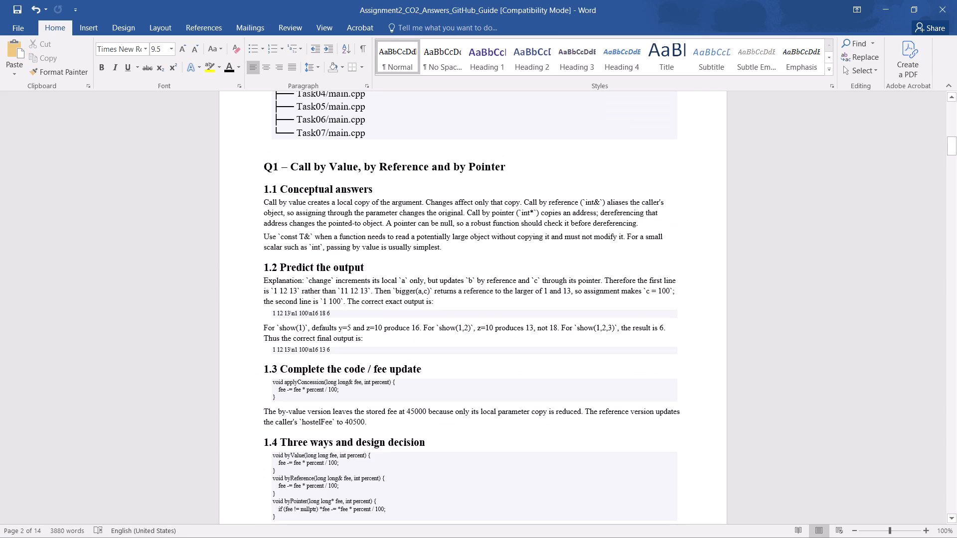
pyautogui.click(307, 255)
pyautogui.click(341, 286)
pyautogui.hotkey('ctrl', 'a')
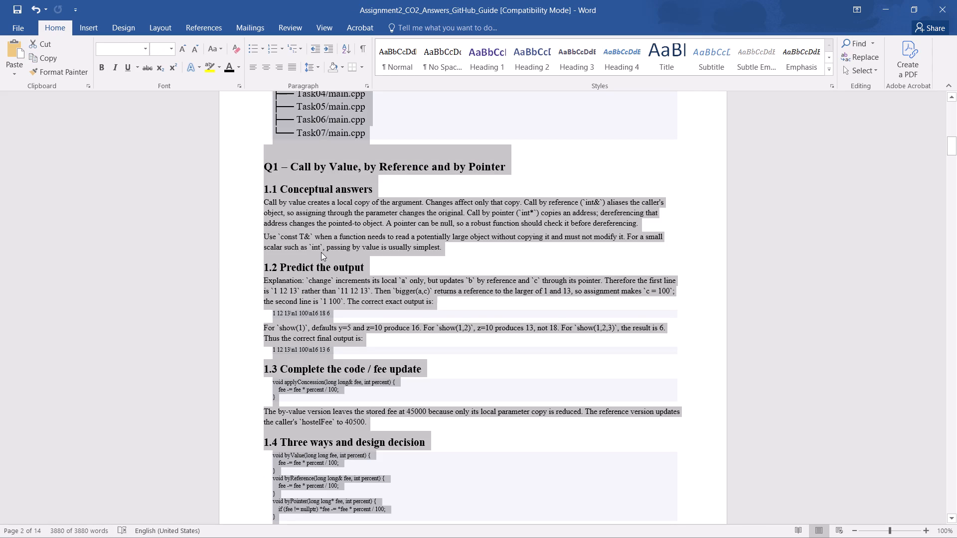
pyautogui.click(173, 52)
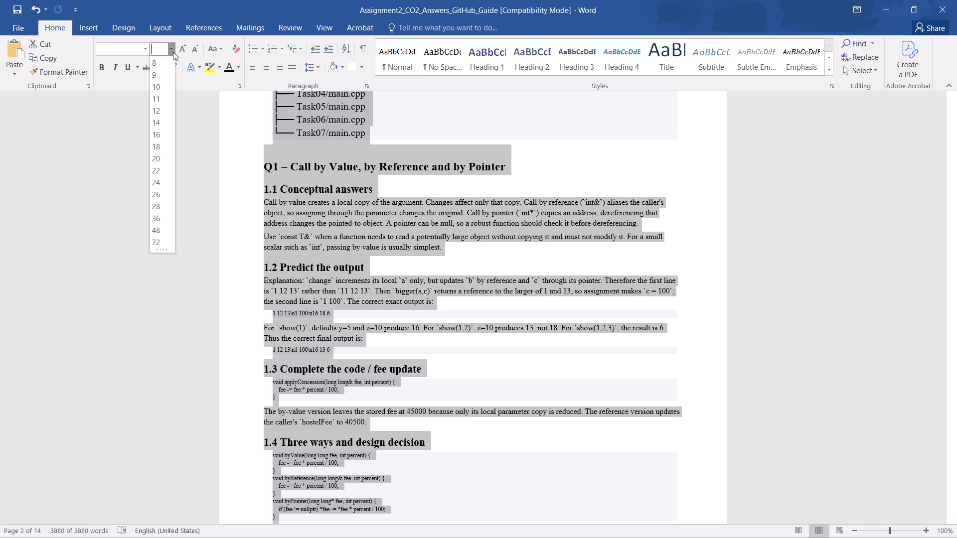
pyautogui.click(159, 109)
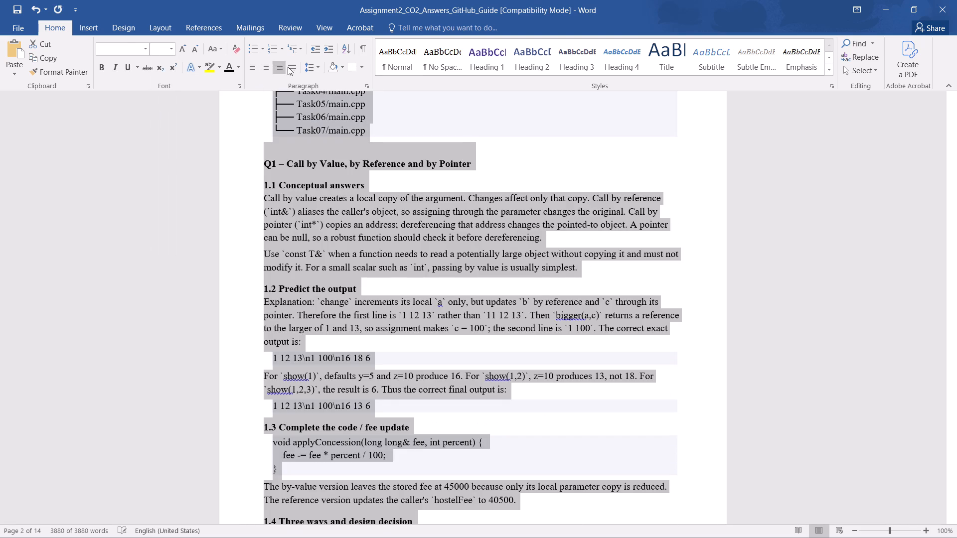
# Justify all the text in the document.
pyautogui.click(290, 66)
pyautogui.click(349, 227)
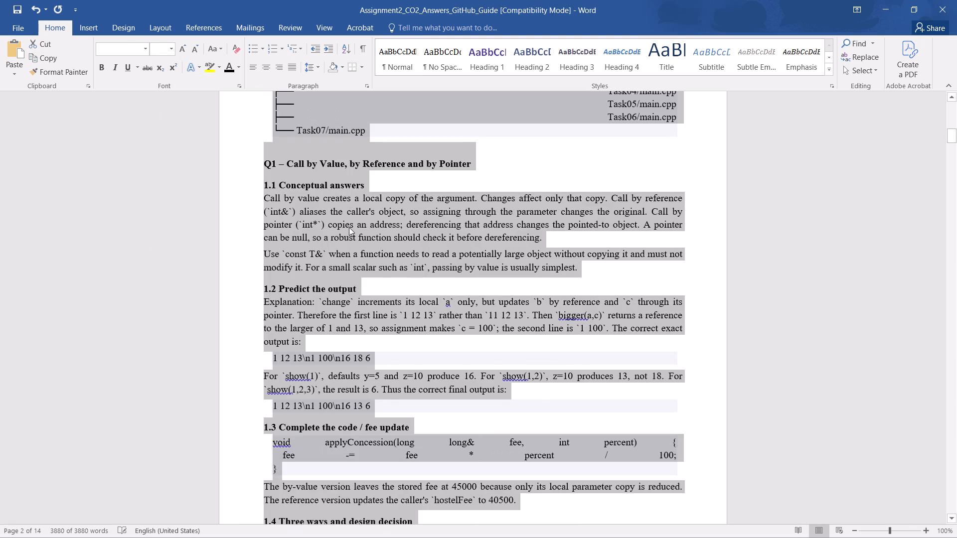
# Left-align the repository folder tree under the "Repository structure" heading.
pyautogui.scroll(2, 349, 227)
pyautogui.tripleClick(360, 292)
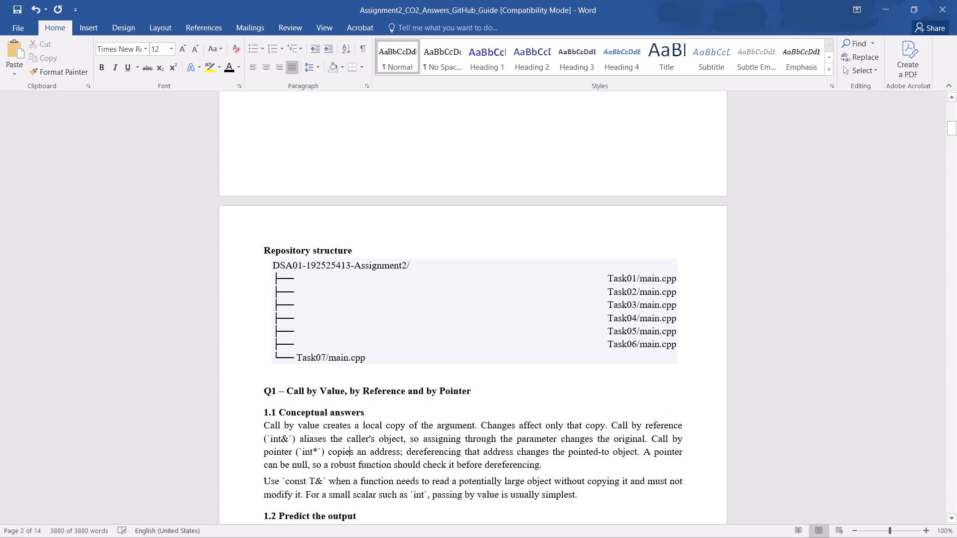
pyautogui.click(255, 69)
pyautogui.click(358, 241)
# Left-align the two output lines under "1.2 Predict the output", "1 12 13\n1 100\n16 18 6" and "1 12 13\n1 100\n16 13 6".
pyautogui.scroll(5, 358, 241)
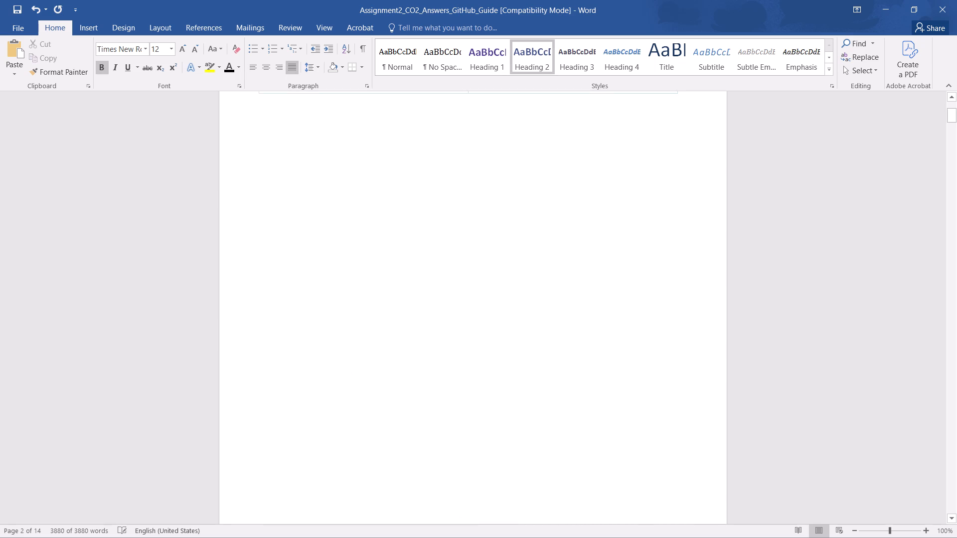
pyautogui.scroll(1, 358, 241)
pyautogui.scroll(-5, 358, 241)
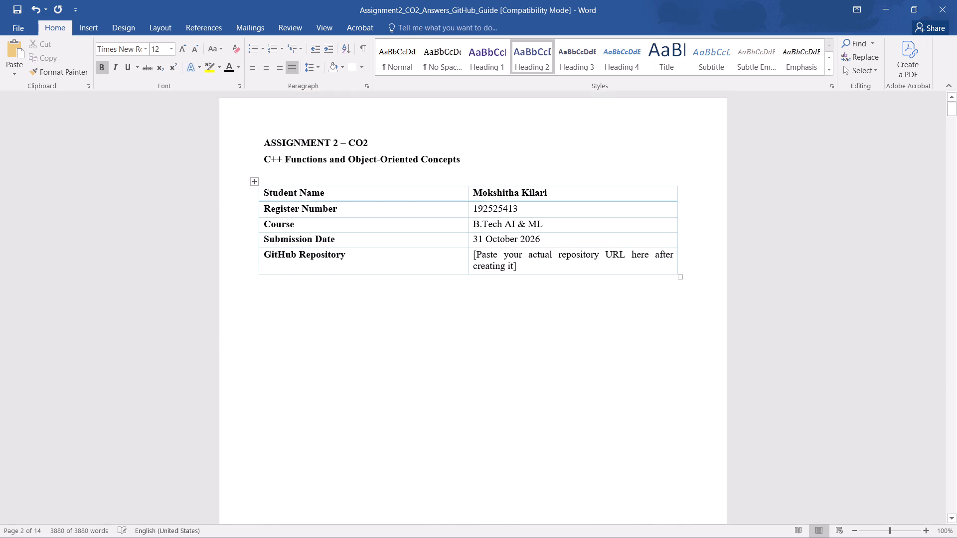
pyautogui.scroll(-6, 358, 241)
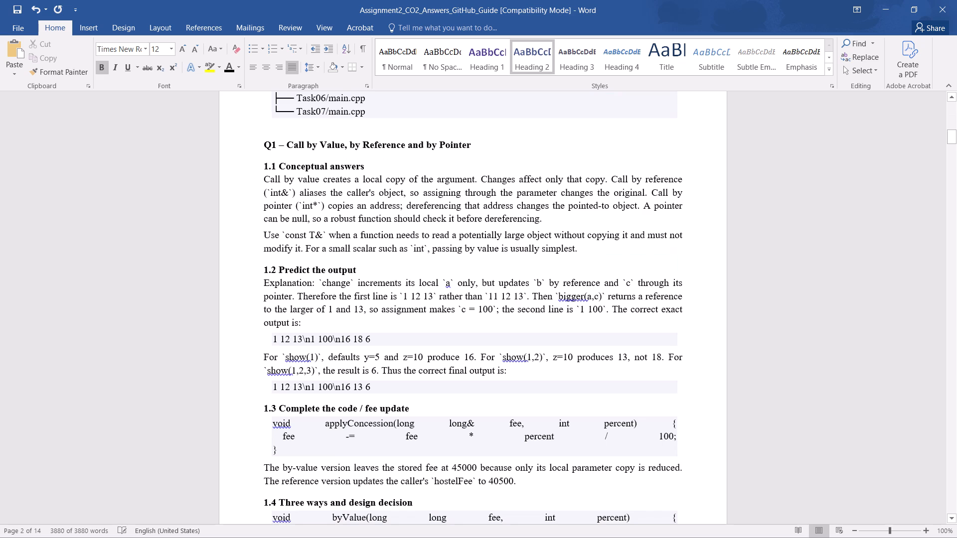
pyautogui.scroll(1, 331, 199)
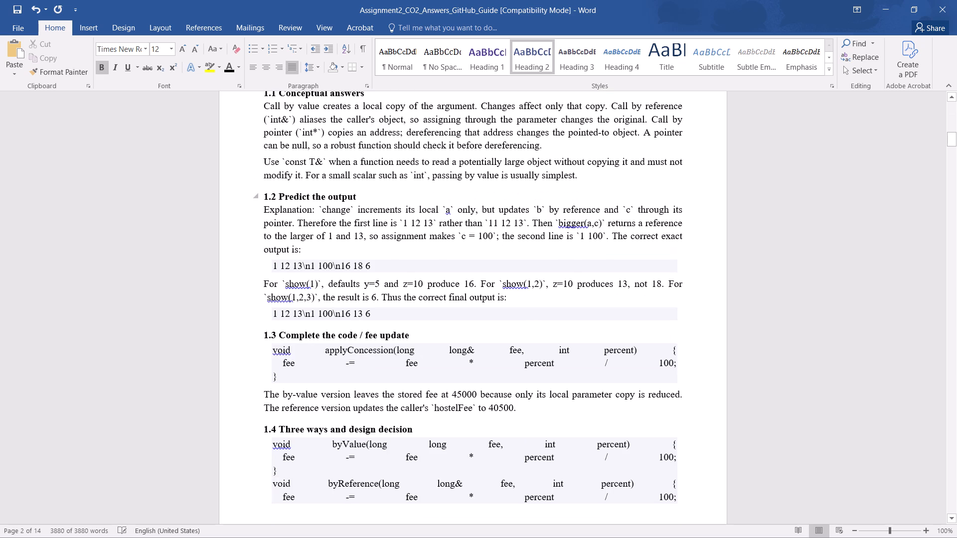
pyautogui.tripleClick(311, 178)
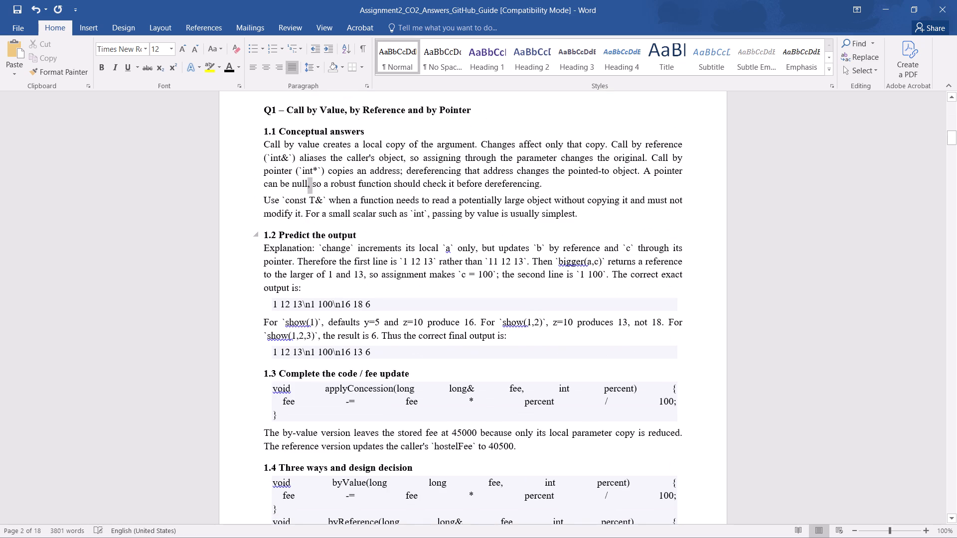
pyautogui.click(321, 246)
pyautogui.tripleClick(332, 304)
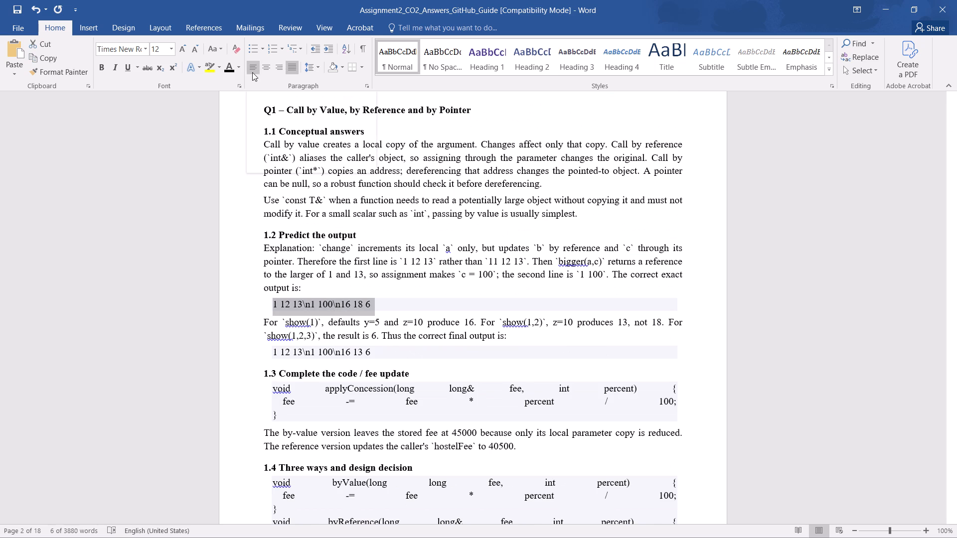
pyautogui.hotkey('ctrl', 'l')
pyautogui.tripleClick(342, 348)
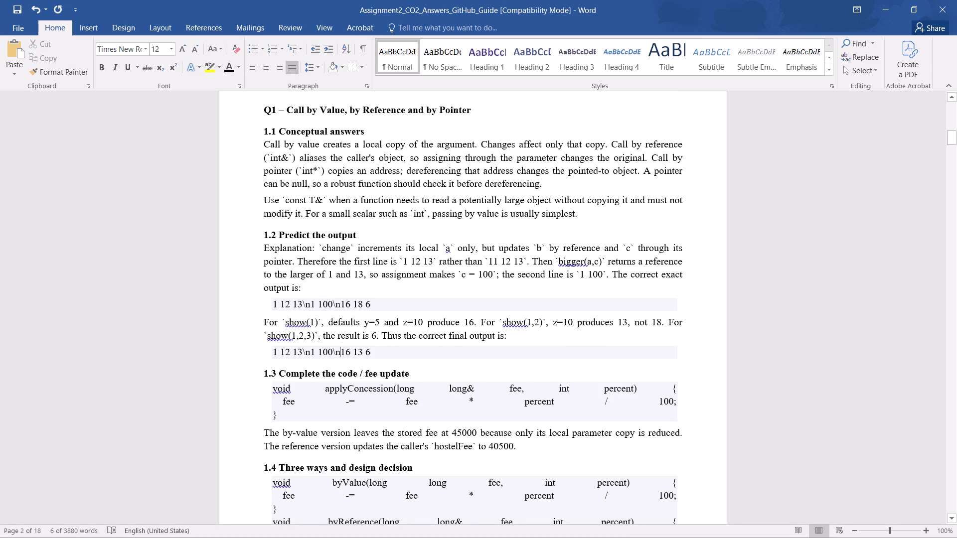
pyautogui.hotkey('ctrl', 'l')
# Left-align the code blocks under "1.3 Complete the code / fee update" and "1.4 Three ways and design decision".
pyautogui.tripleClick(352, 416)
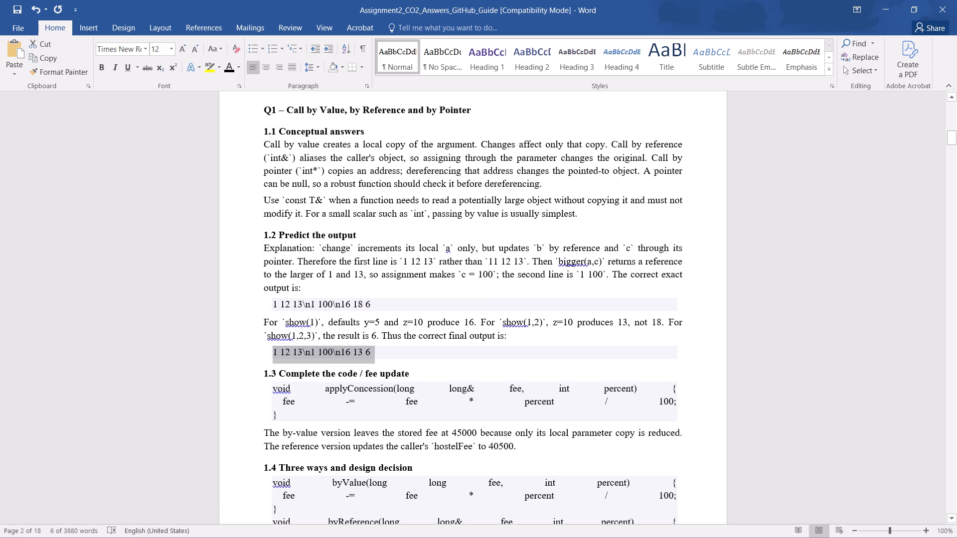
pyautogui.hotkey('ctrl', 'l')
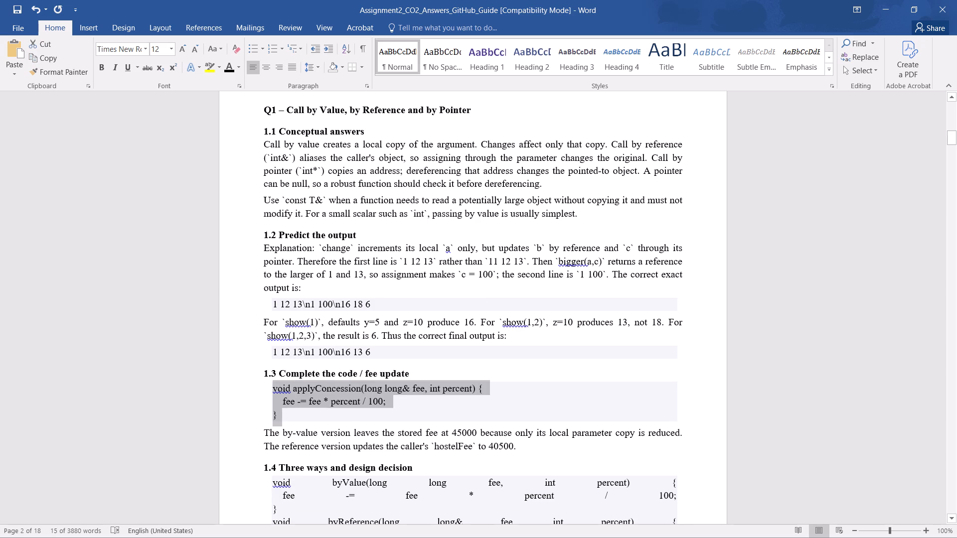
pyautogui.scroll(-1, 335, 445)
pyautogui.tripleClick(342, 346)
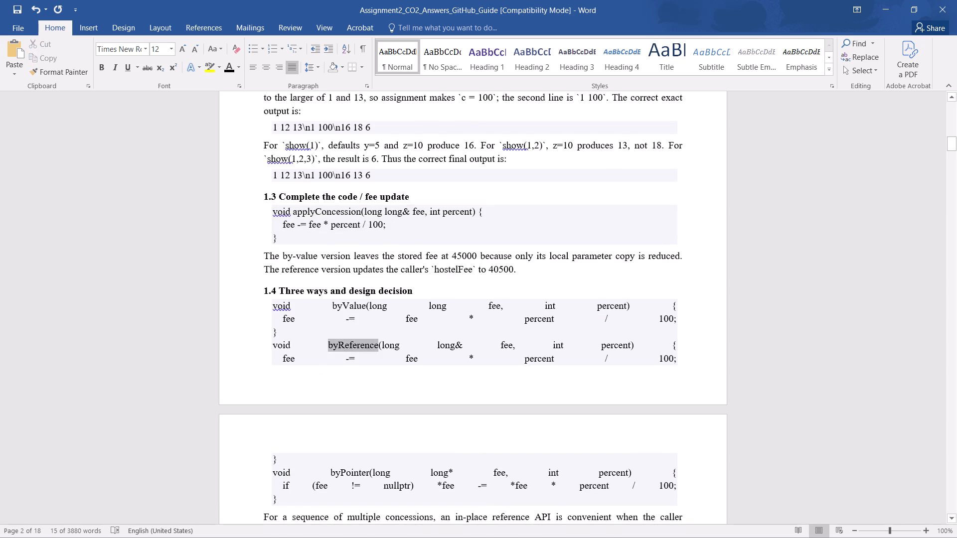
pyautogui.hotkey('ctrl', 'l')
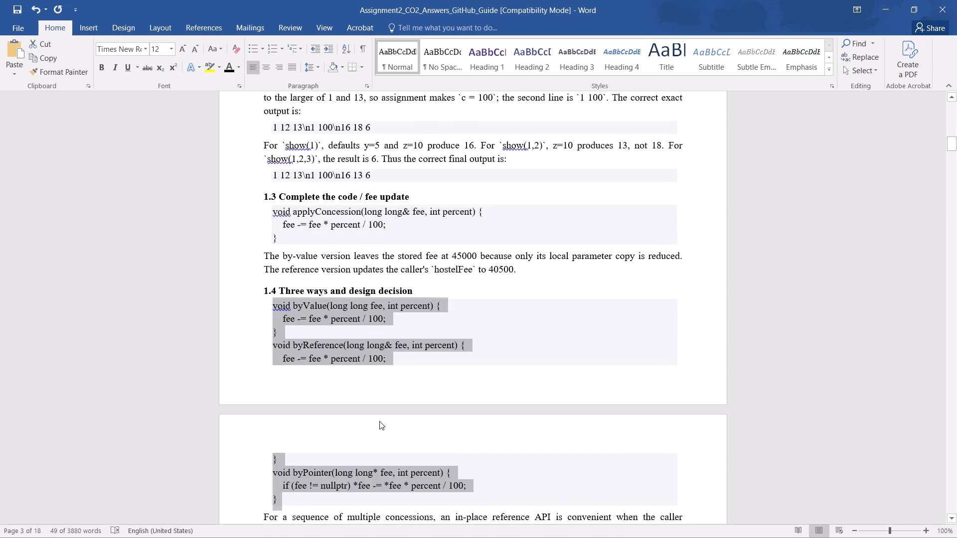
# Set the font size of the "Q1 – Call by Value, by Reference and by Pointer" heading to 14.
pyautogui.scroll(3, 379, 421)
pyautogui.scroll(1, 328, 260)
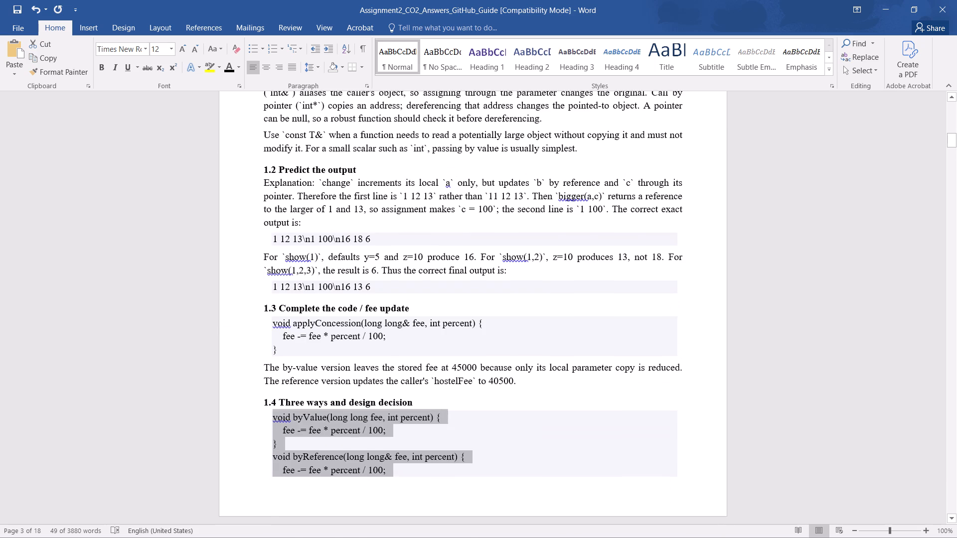
pyautogui.scroll(1, 328, 260)
pyautogui.tripleClick(312, 212)
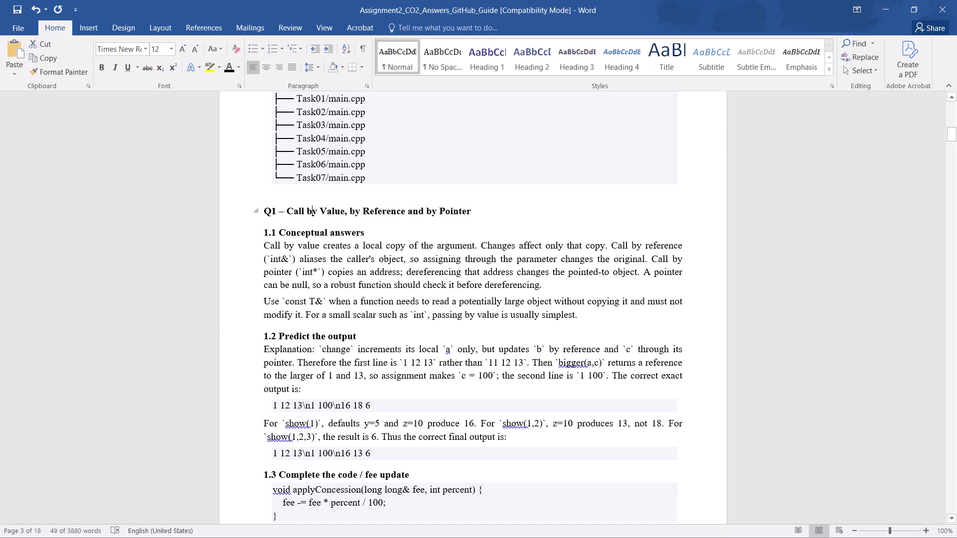
pyautogui.click(312, 212)
pyautogui.tripleClick(297, 213)
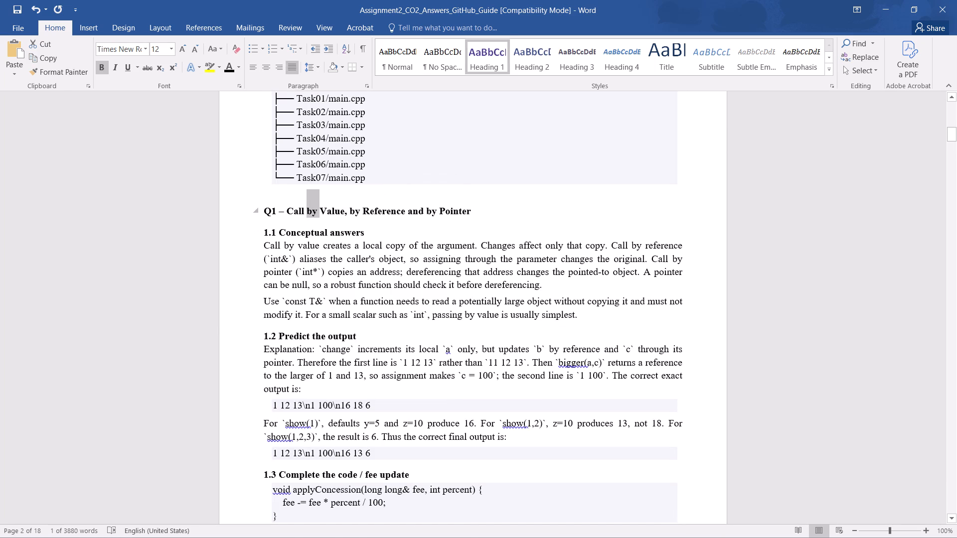
pyautogui.click(297, 213)
pyautogui.tripleClick(295, 214)
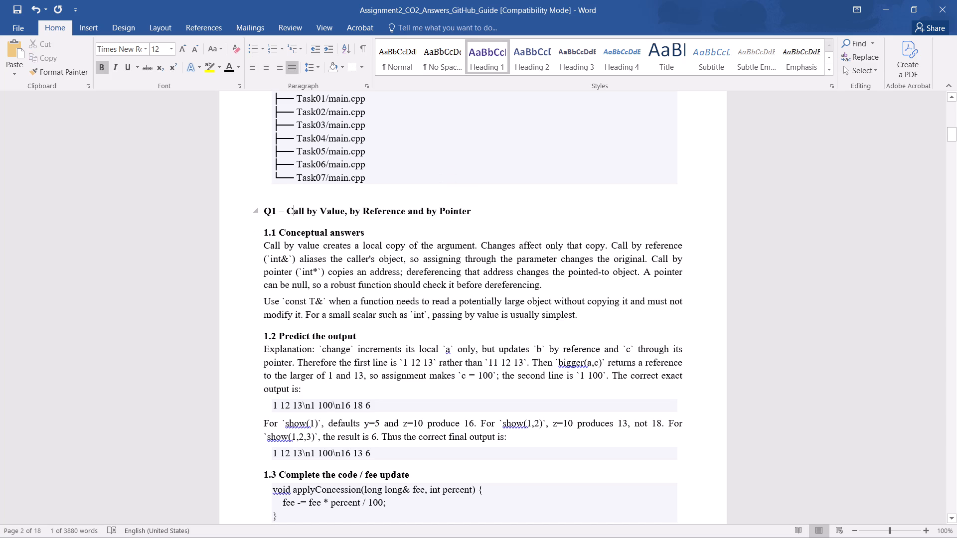
pyautogui.click(172, 48)
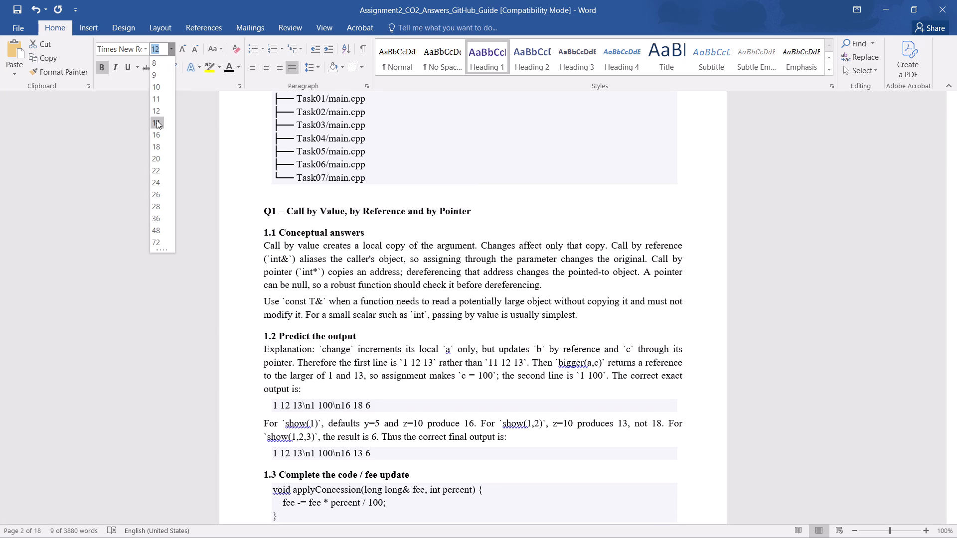
pyautogui.click(157, 120)
pyautogui.click(279, 292)
# Left-align the code block under "2.1 Working implementation".
pyautogui.scroll(-1, 279, 292)
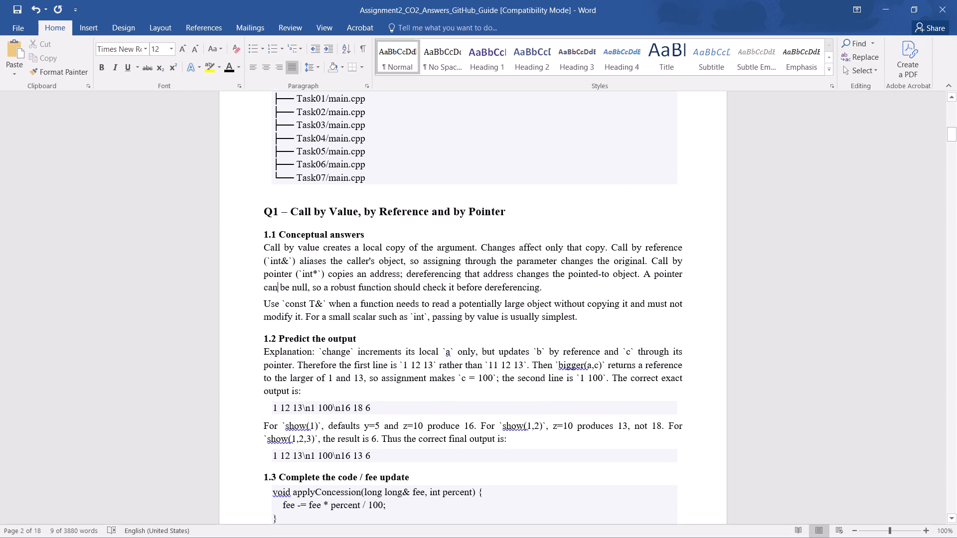
pyautogui.scroll(-5, 279, 292)
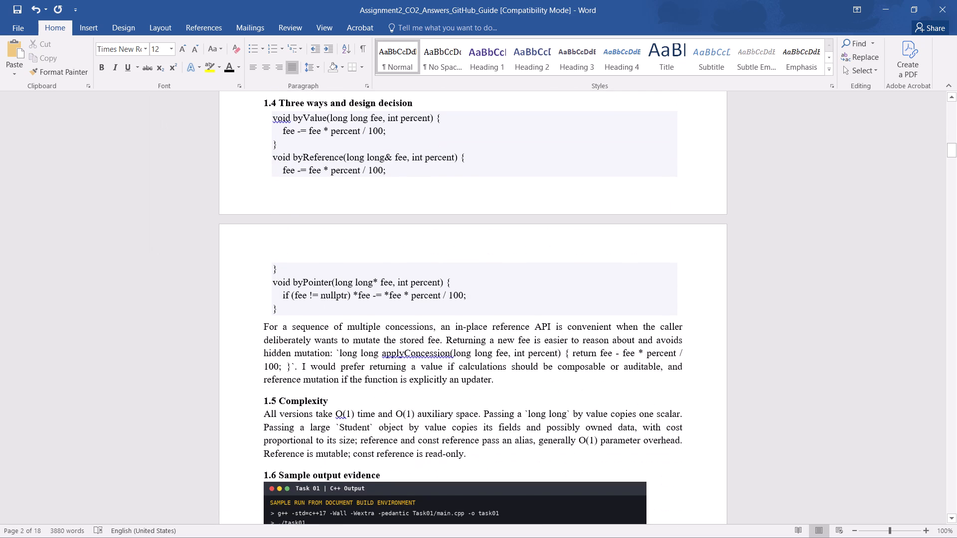
pyautogui.scroll(-1, 279, 292)
pyautogui.scroll(-1, 323, 352)
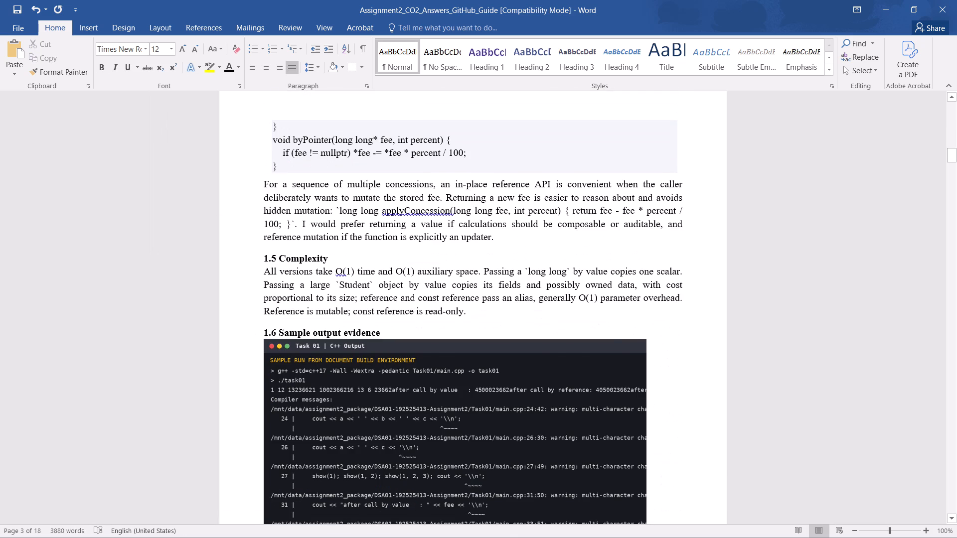
pyautogui.scroll(-1, 364, 351)
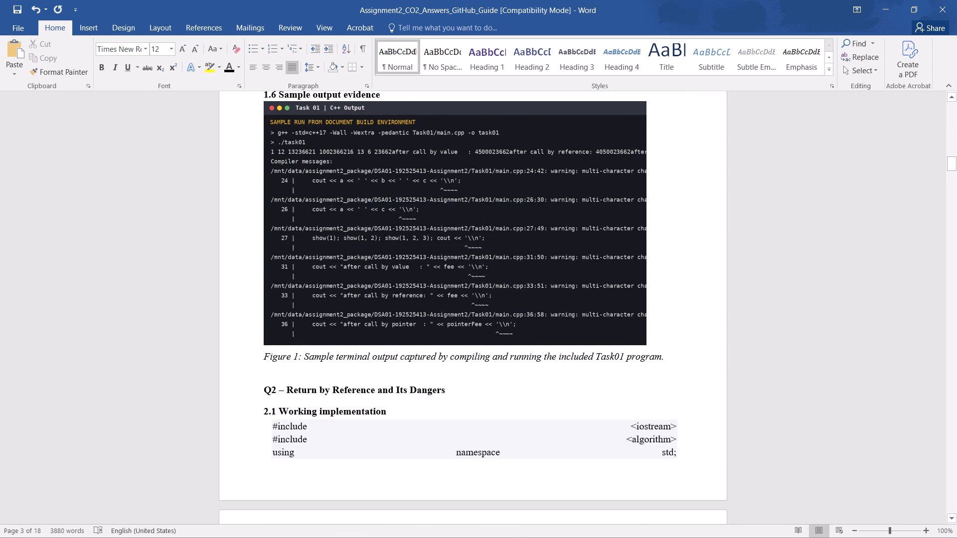
pyautogui.scroll(-1, 364, 351)
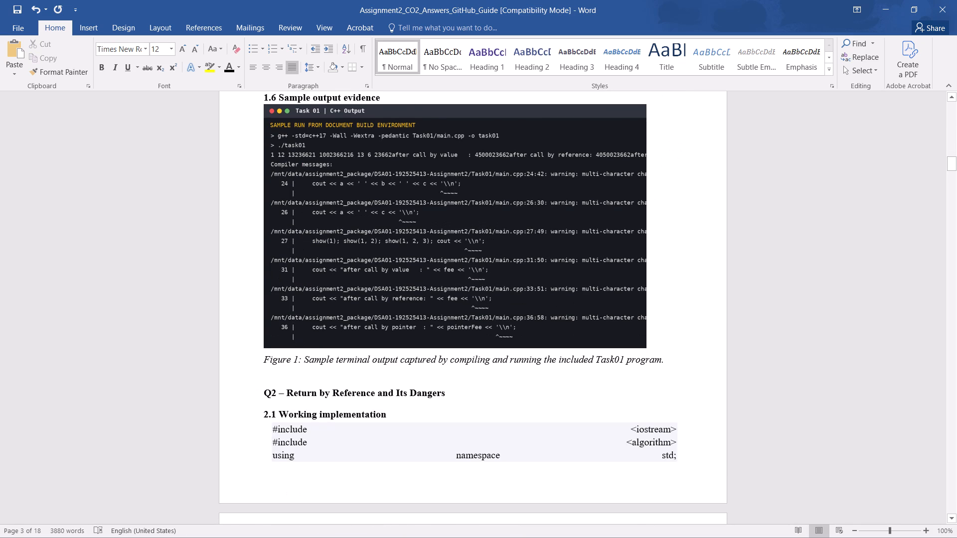
pyautogui.scroll(-1, 369, 433)
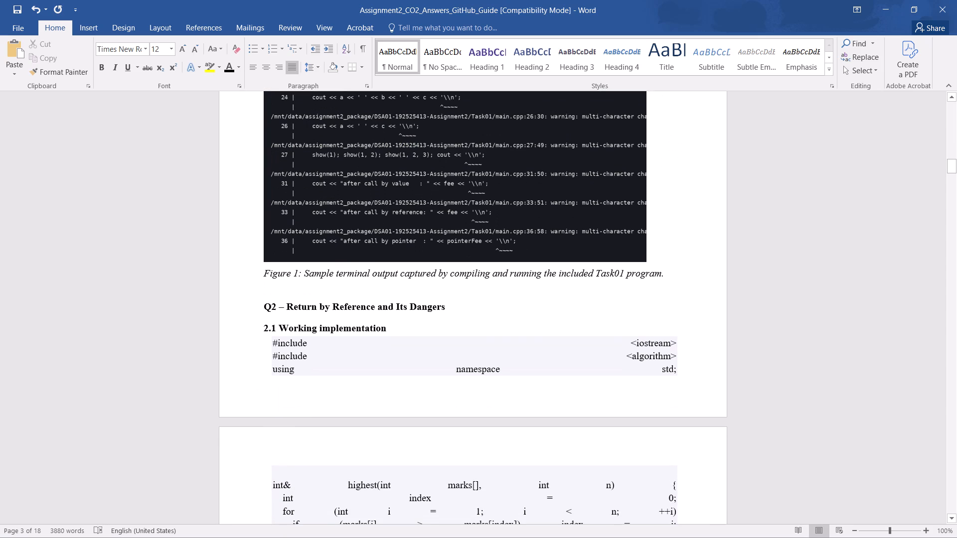
pyautogui.tripleClick(345, 353)
pyautogui.click(345, 353)
pyautogui.tripleClick(345, 353)
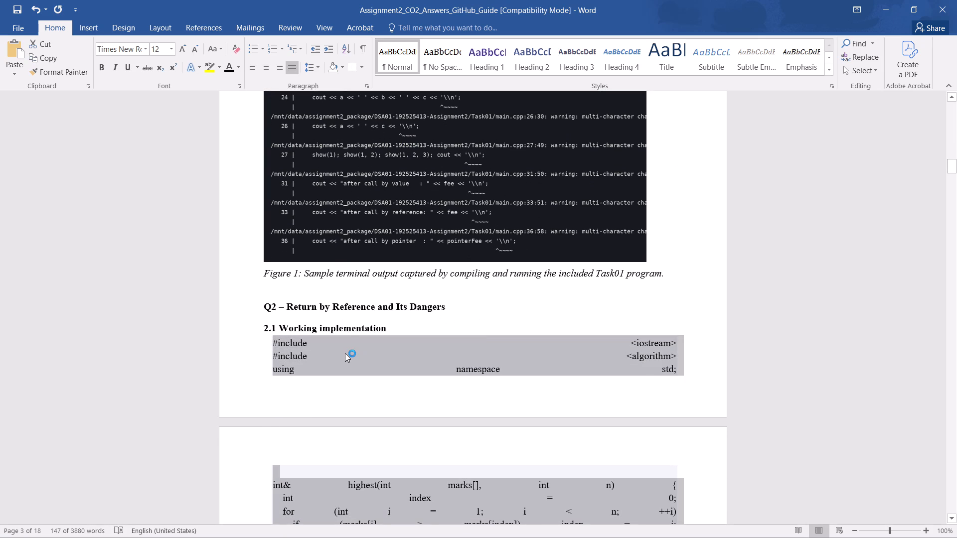
pyautogui.hotkey('ctrl', 'l')
# Set the font size of the "Q2 – Return by Reference and Its Dangers" heading to 14.
pyautogui.tripleClick(385, 304)
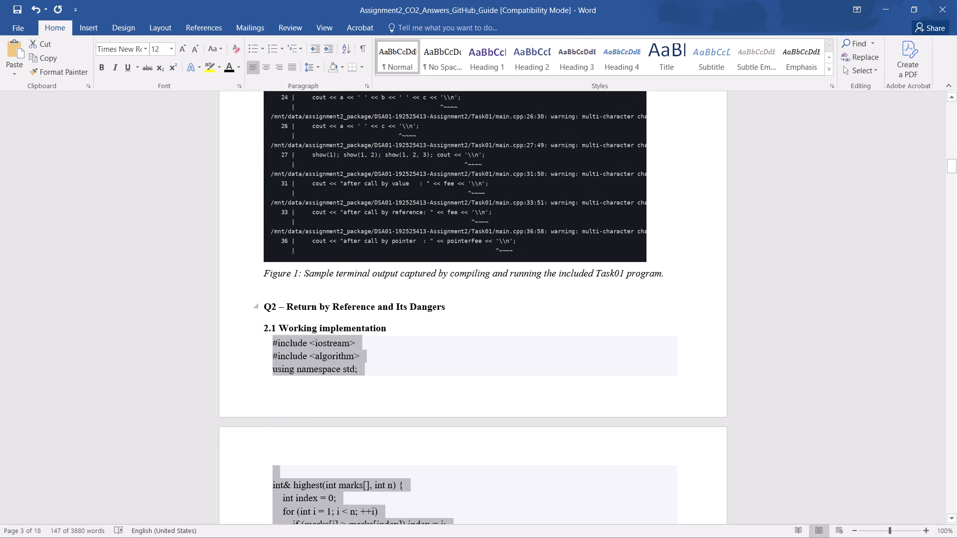
pyautogui.click(385, 304)
pyautogui.tripleClick(385, 304)
pyautogui.click(385, 304)
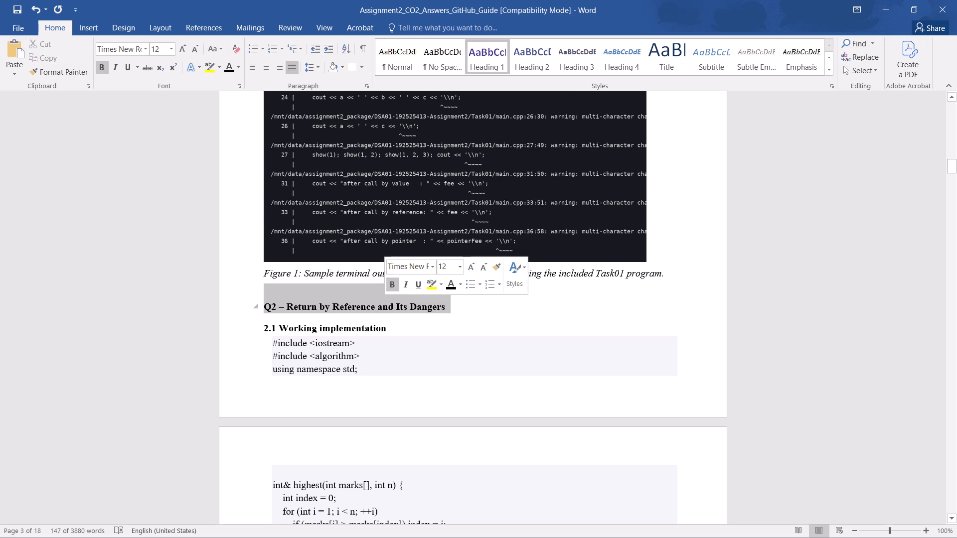
pyautogui.doubleClick(385, 304)
pyautogui.doubleClick(385, 304)
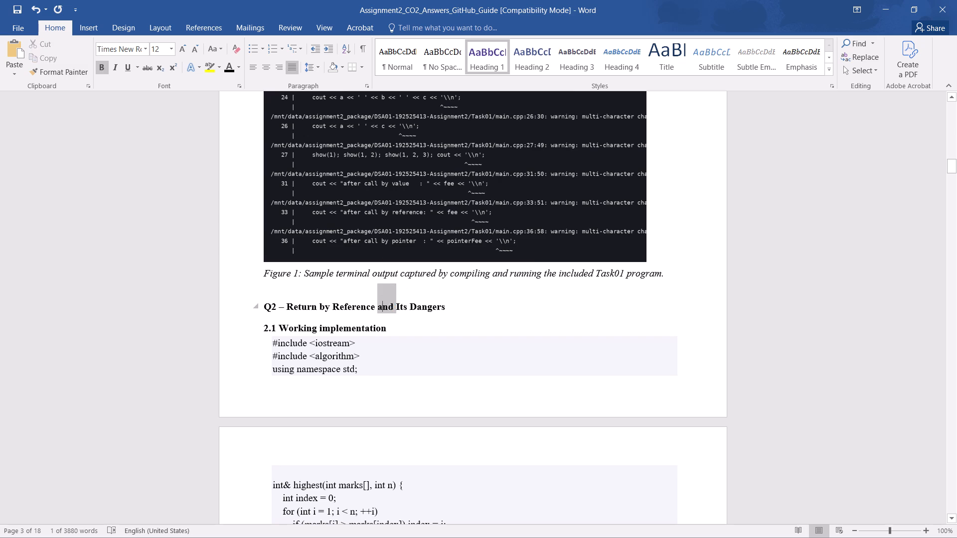
pyautogui.tripleClick(385, 304)
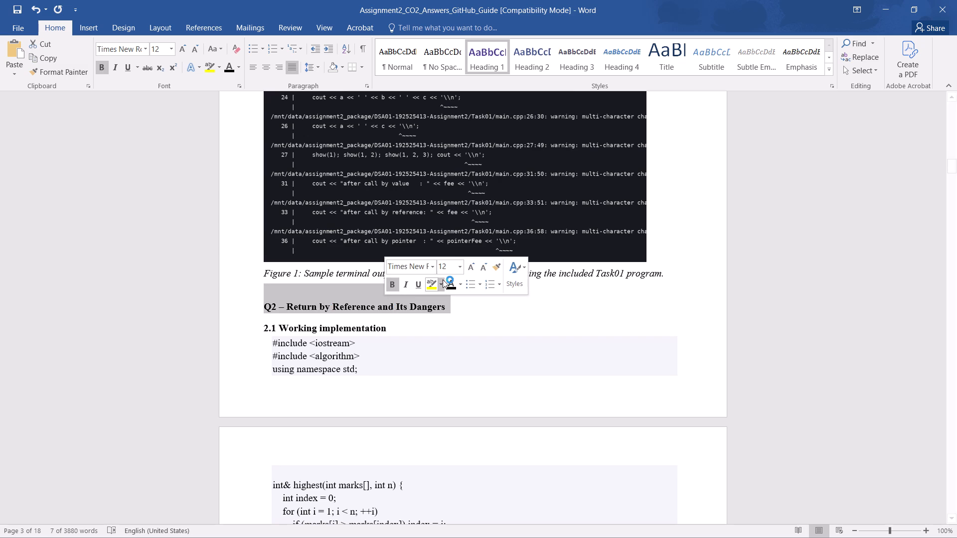
pyautogui.click(462, 270)
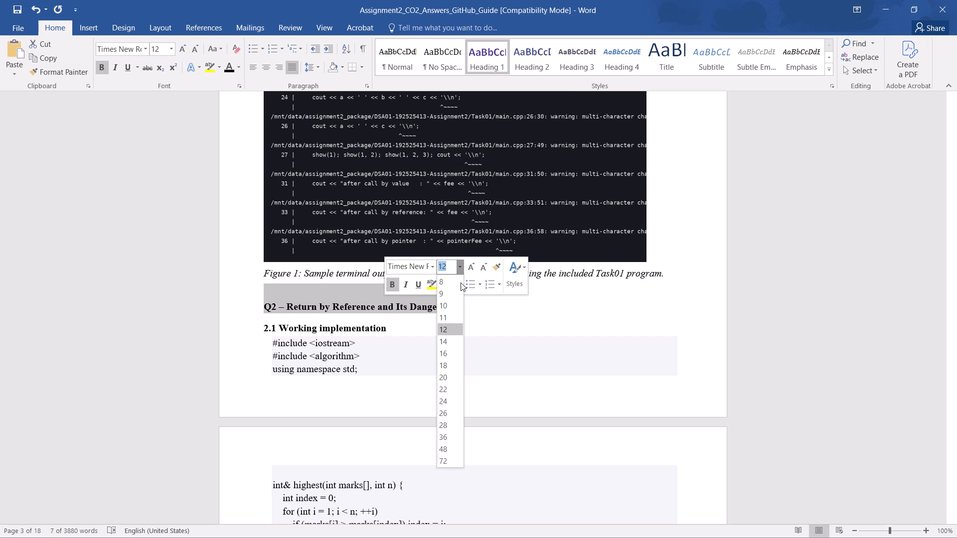
pyautogui.click(447, 343)
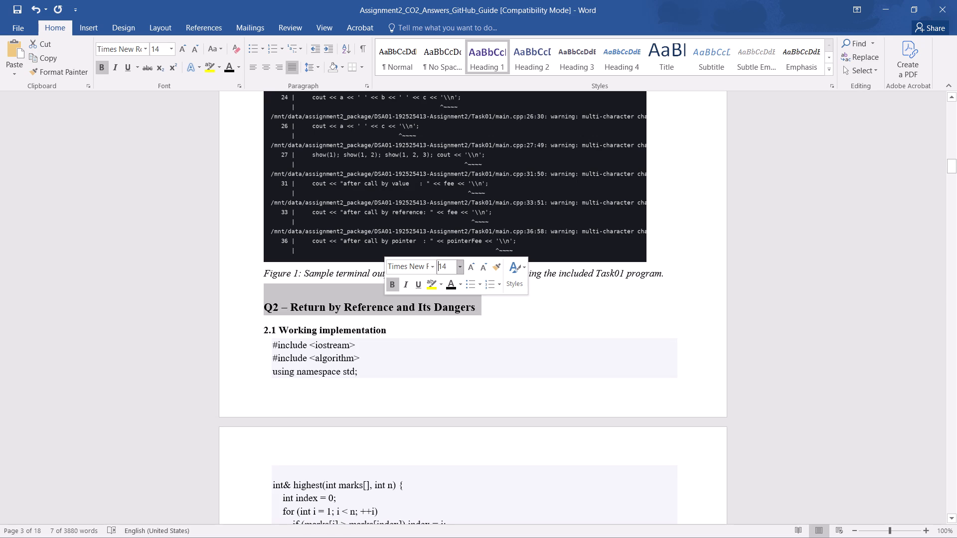
pyautogui.click(439, 368)
# Insert a page break before the "Q2 – Return by Reference and Its Dangers" heading.
pyautogui.click(303, 289)
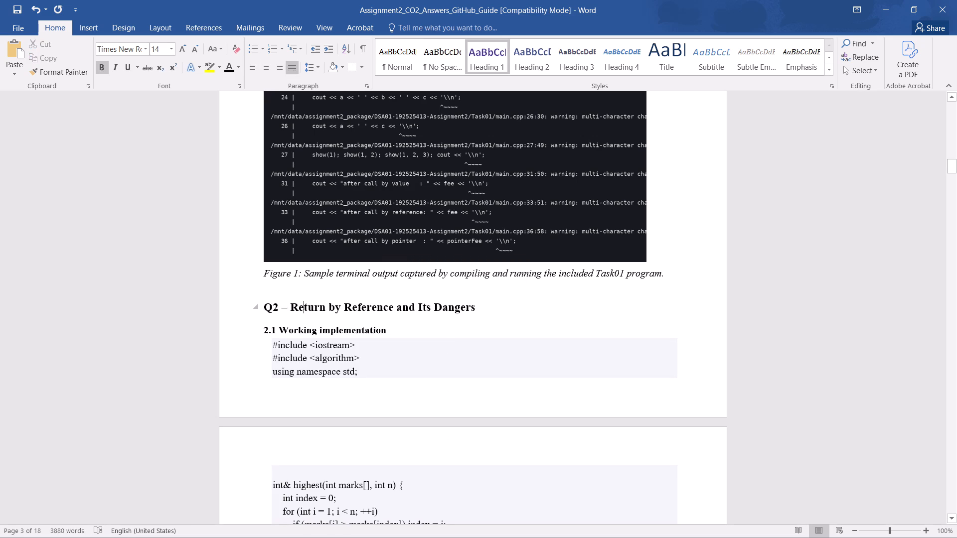
pyautogui.click(269, 303)
pyautogui.press('Left')
pyautogui.hotkey('ctrl', 'Return')
# Insert a page break before the "Q3 – Default Arguments and Function Overloading" heading.
pyautogui.scroll(-3, 335, 403)
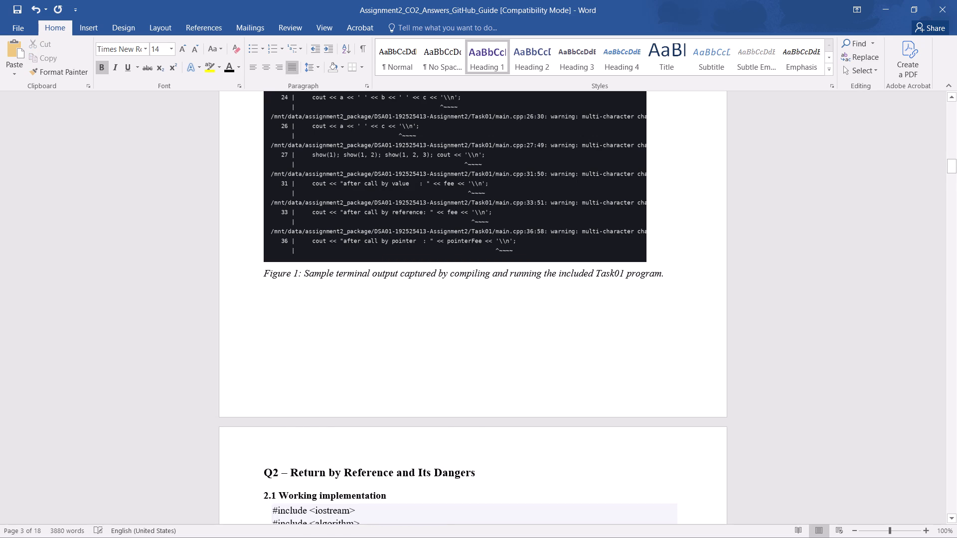
pyautogui.scroll(-5, 335, 403)
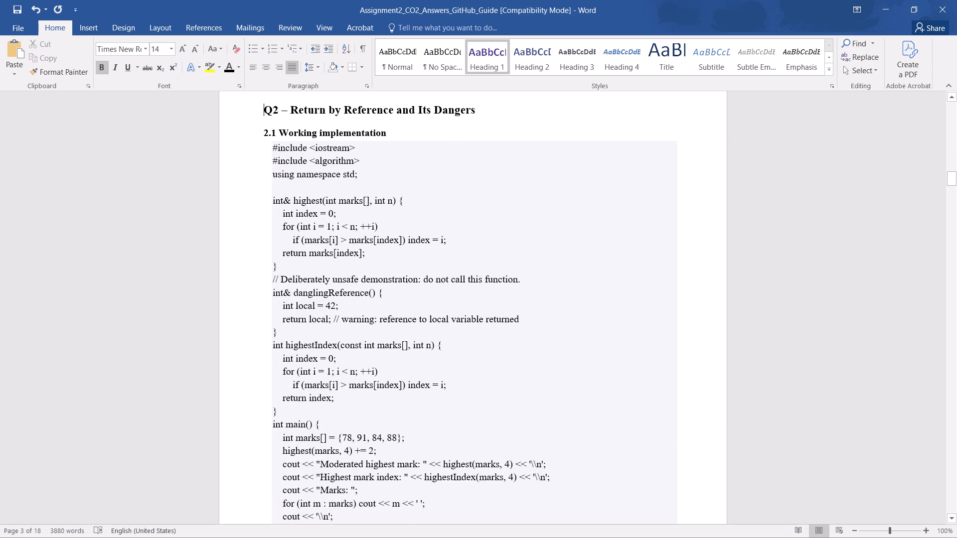
pyautogui.scroll(-1, 335, 403)
pyautogui.scroll(2, 351, 298)
pyautogui.scroll(-1, 351, 298)
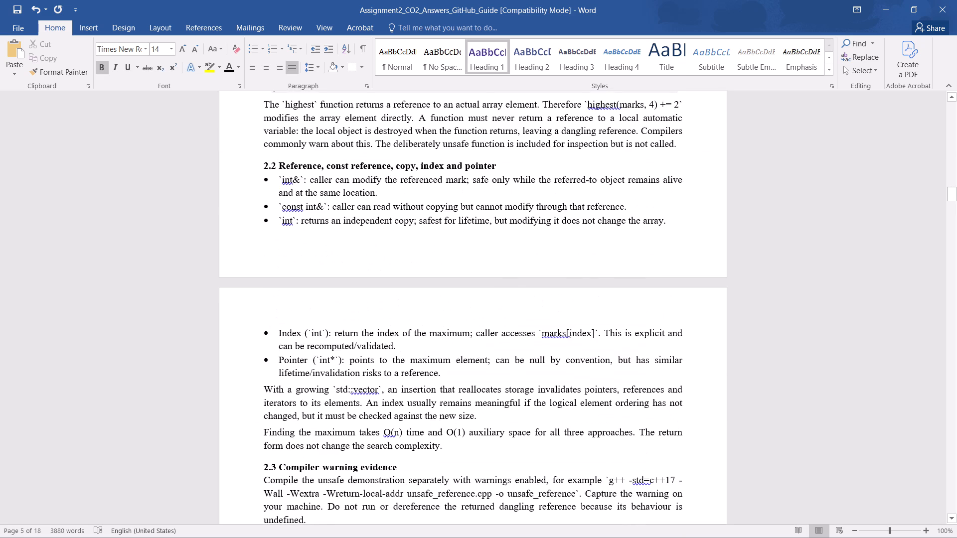
pyautogui.scroll(-2, 351, 298)
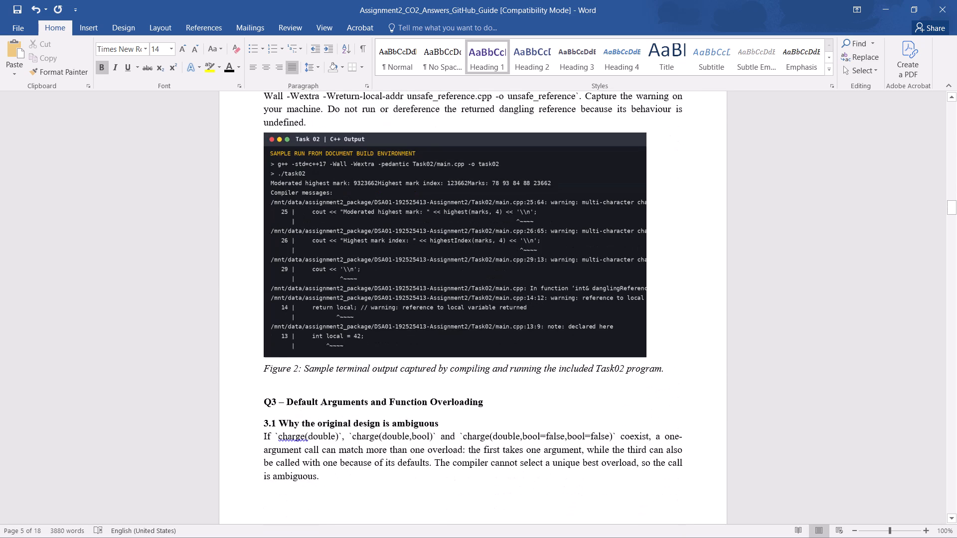
pyautogui.scroll(-1, 351, 298)
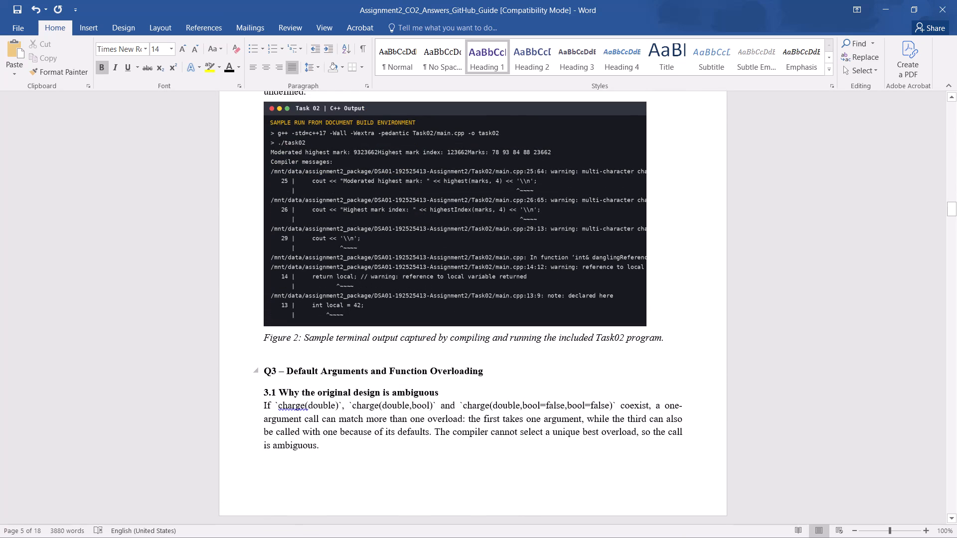
pyautogui.scroll(-1, 351, 385)
pyautogui.click(268, 265)
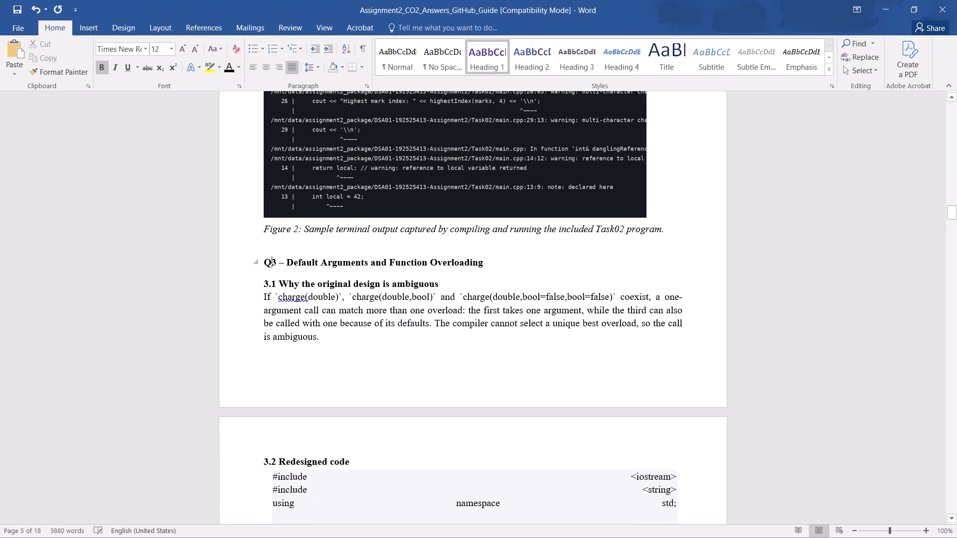
pyautogui.press('Left')
pyautogui.hotkey('ctrl', 'Return')
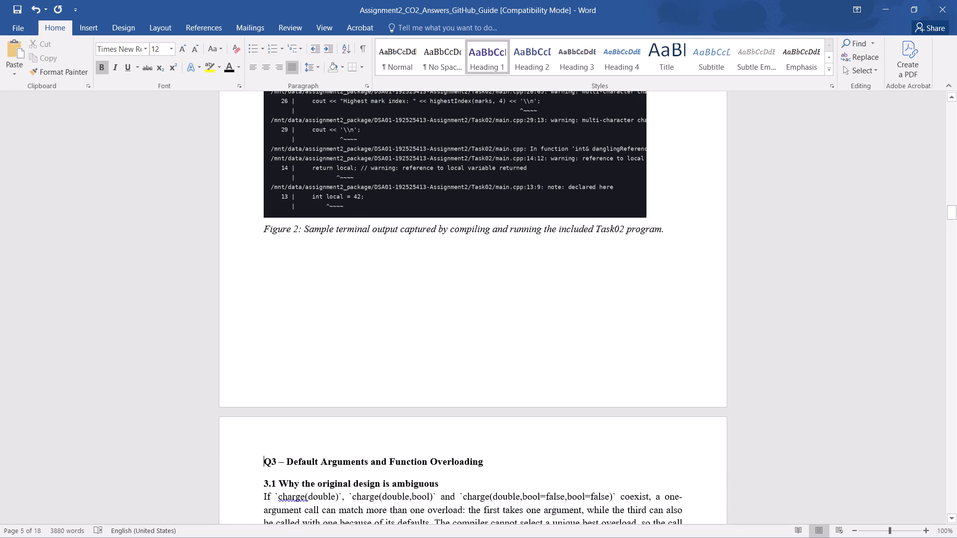
# Set the font size of the "Q3 – Default Arguments and Function Overloading" heading to 14.
pyautogui.tripleClick(285, 461)
pyautogui.click(285, 461)
pyautogui.tripleClick(285, 461)
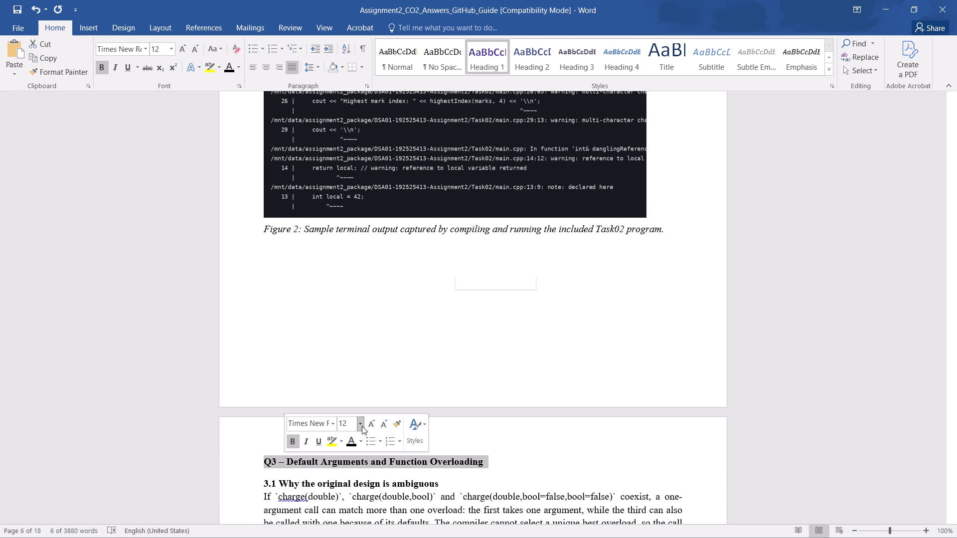
pyautogui.click(362, 426)
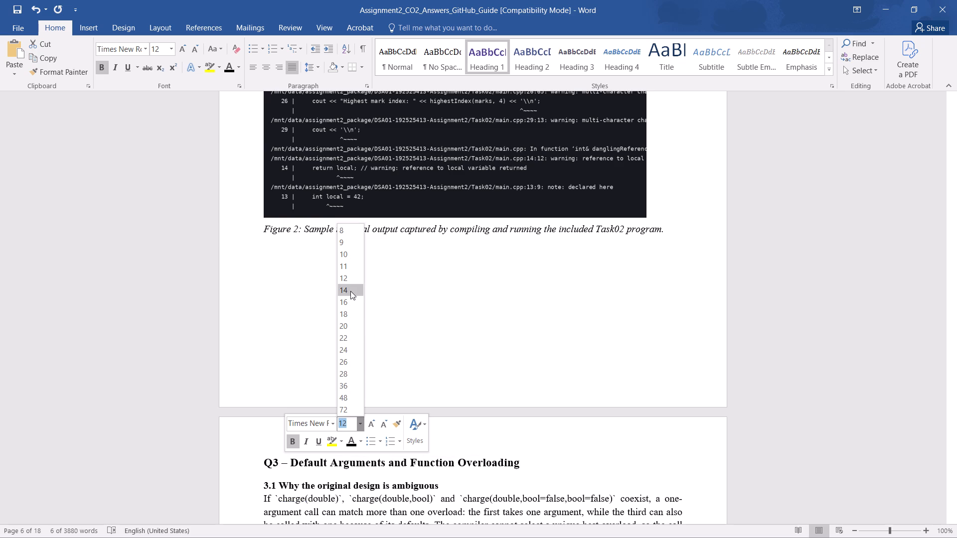
pyautogui.click(350, 291)
# Left-align the code block under "3.2 Redesigned code".
pyautogui.scroll(-4, 454, 479)
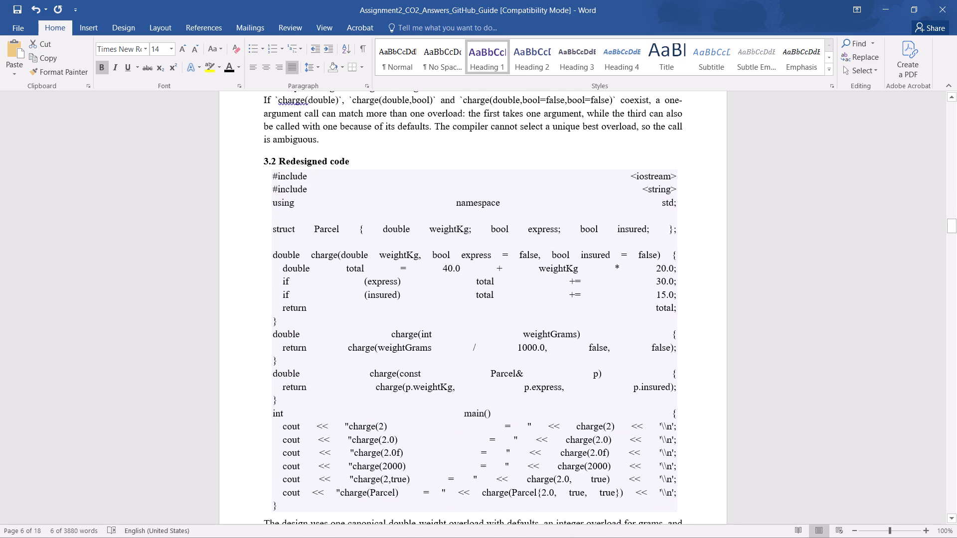
pyautogui.tripleClick(437, 413)
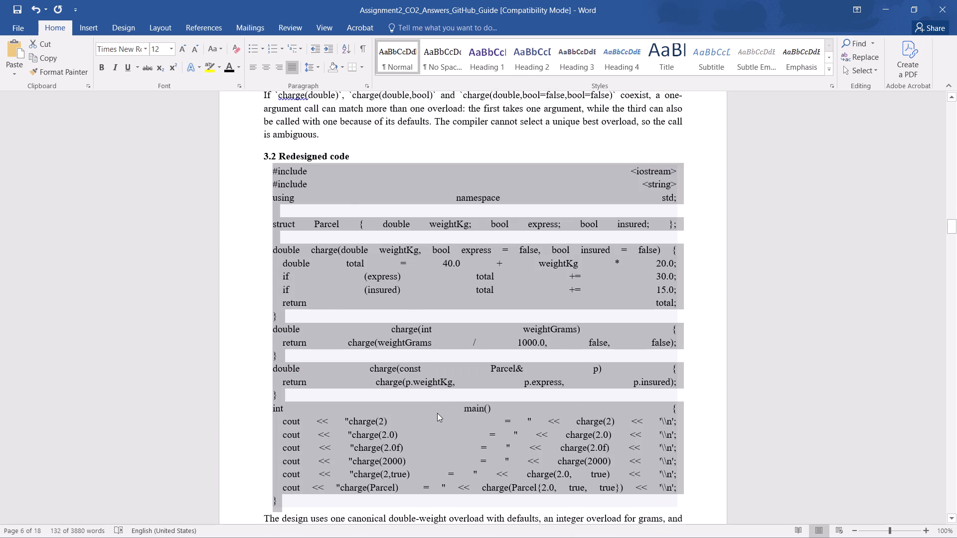
pyautogui.hotkey('ctrl', 'l')
# Insert a page break before the "3.3 Six calls and overload resolution" heading.
pyautogui.scroll(-4, 466, 476)
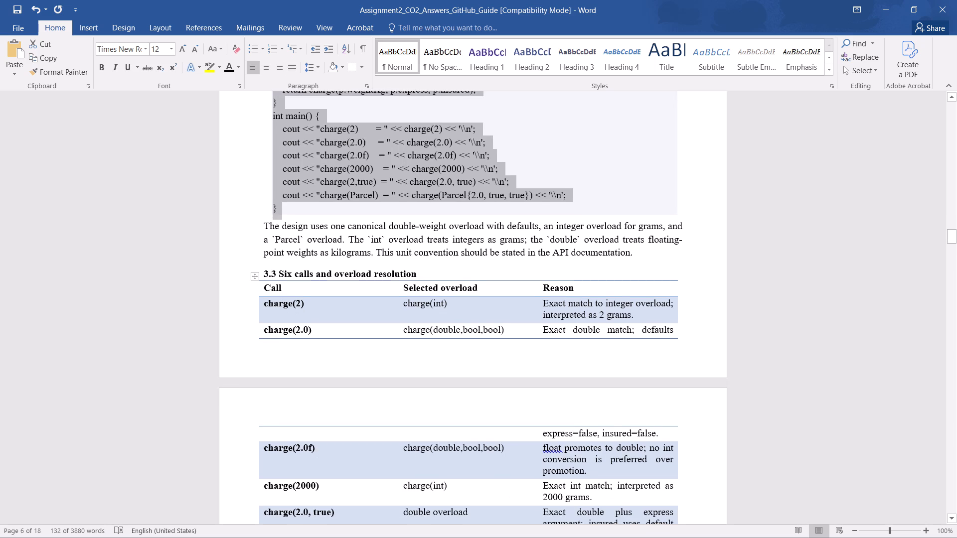
pyautogui.scroll(-1, 422, 421)
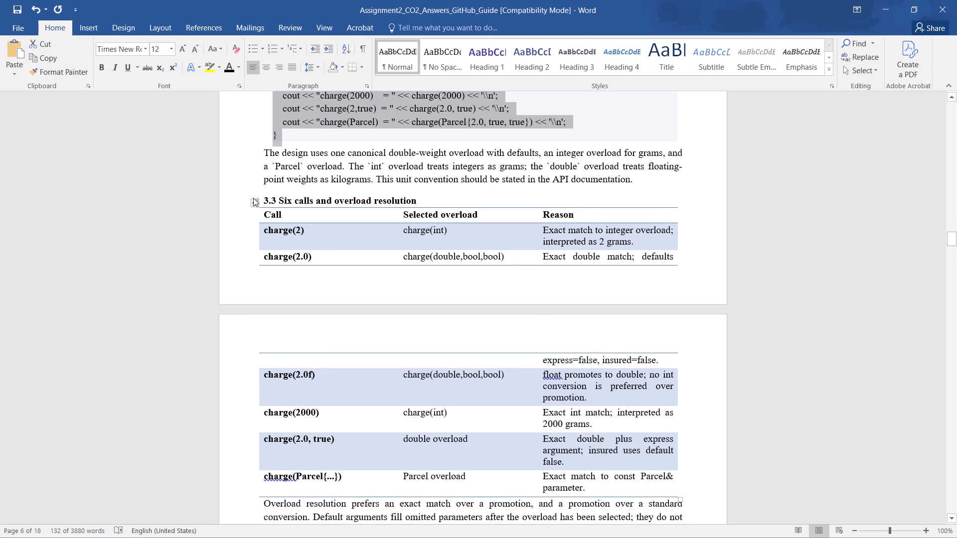
pyautogui.click(254, 199)
pyautogui.click(267, 198)
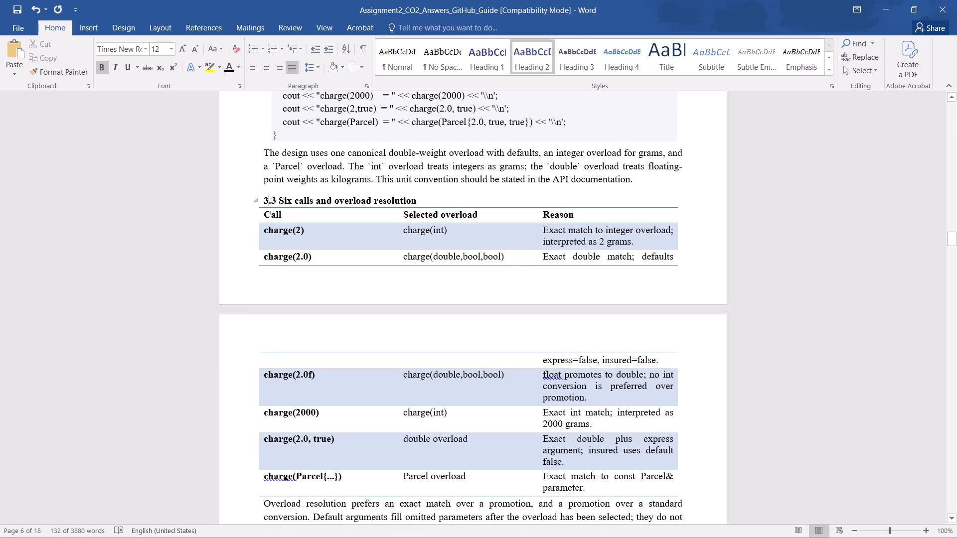
pyautogui.press('Left')
pyautogui.hotkey('ctrl', 'Return')
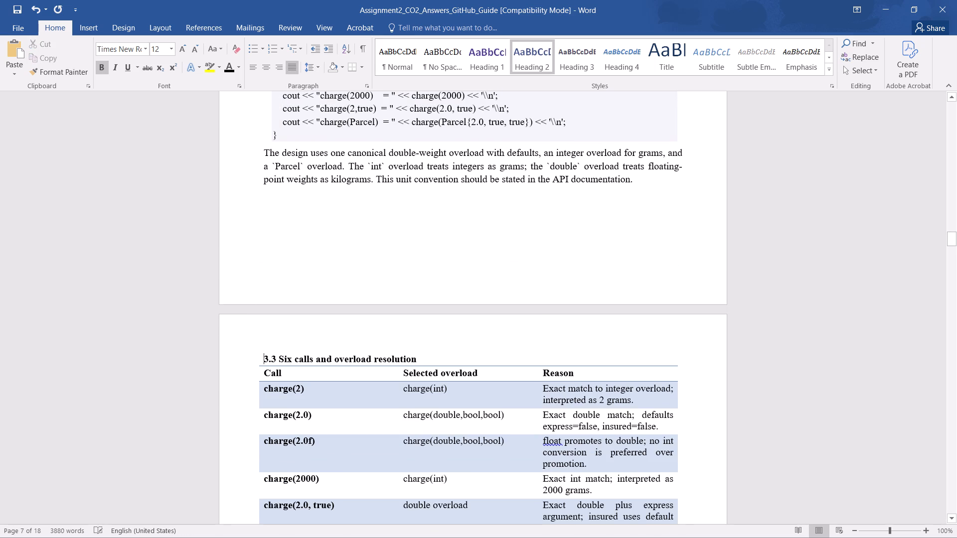
# Apply the first plain table style, with black grid borders, to the whole table under "3.3 Six calls and overload resolution".
pyautogui.click(257, 363)
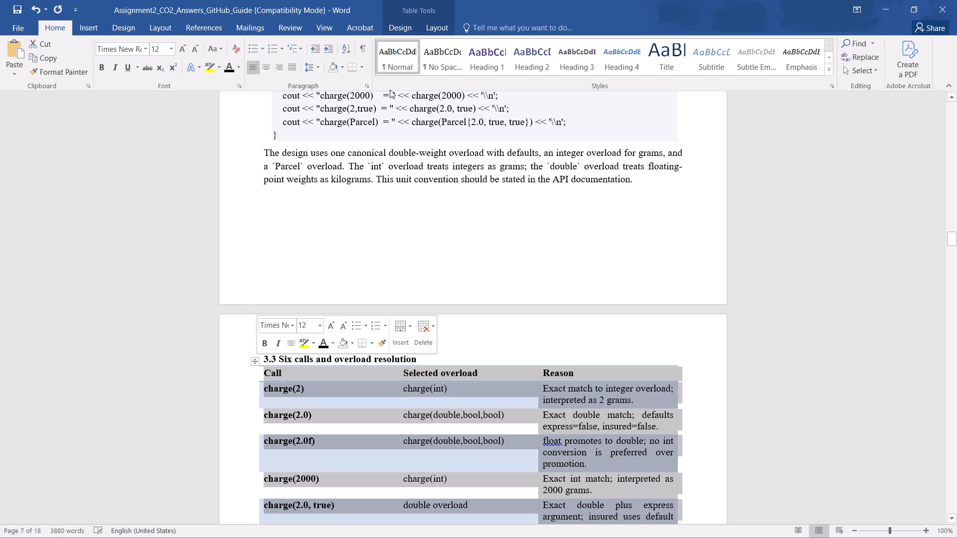
pyautogui.click(393, 25)
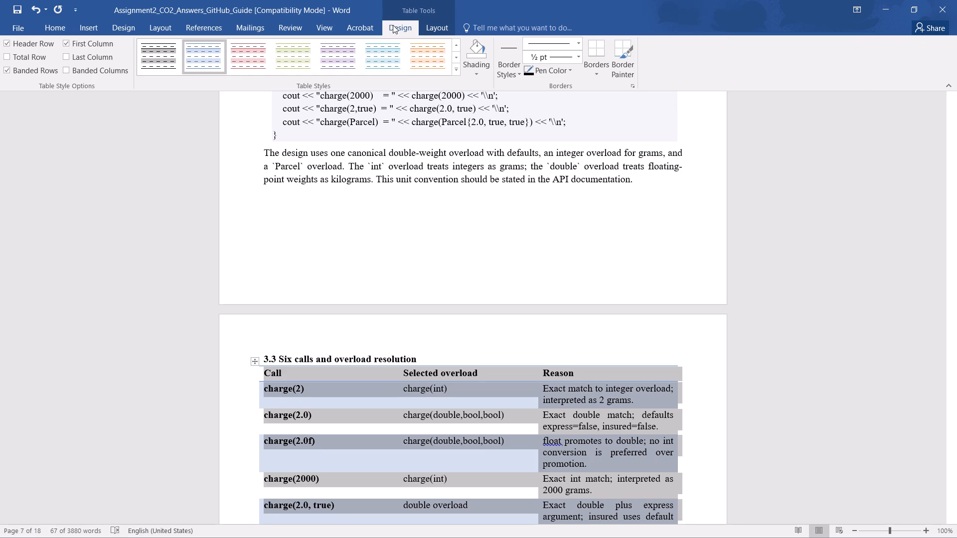
pyautogui.click(457, 70)
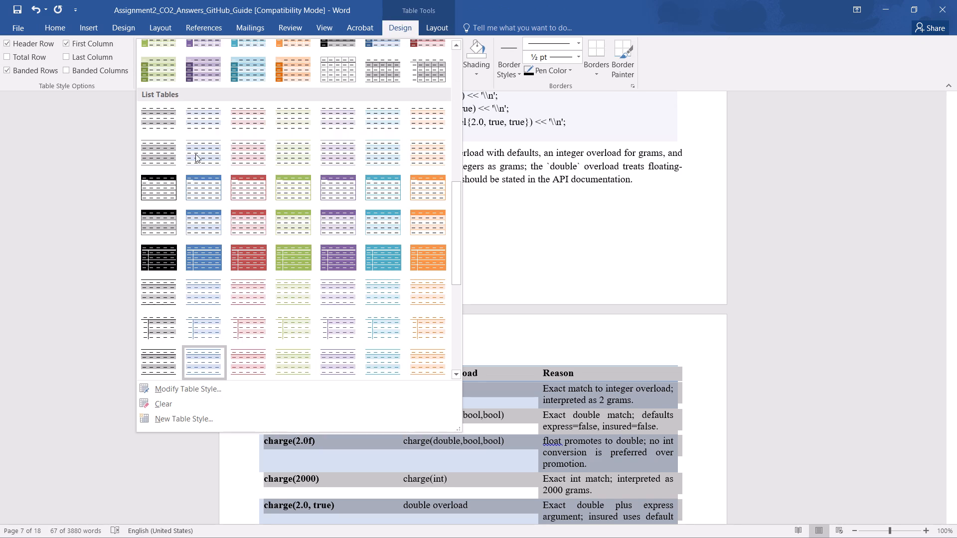
pyautogui.scroll(20, 190, 155)
pyautogui.scroll(19, 190, 155)
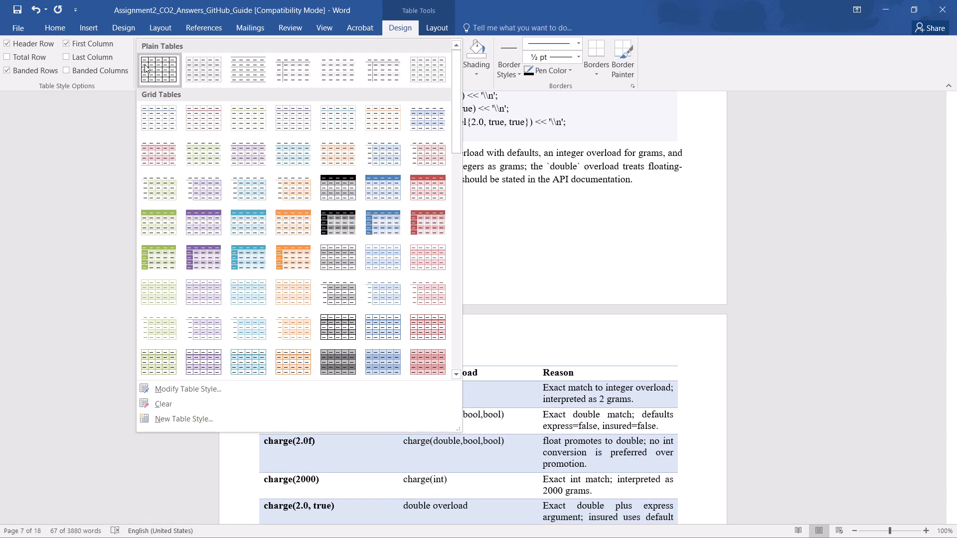
pyautogui.click(147, 65)
pyautogui.click(341, 267)
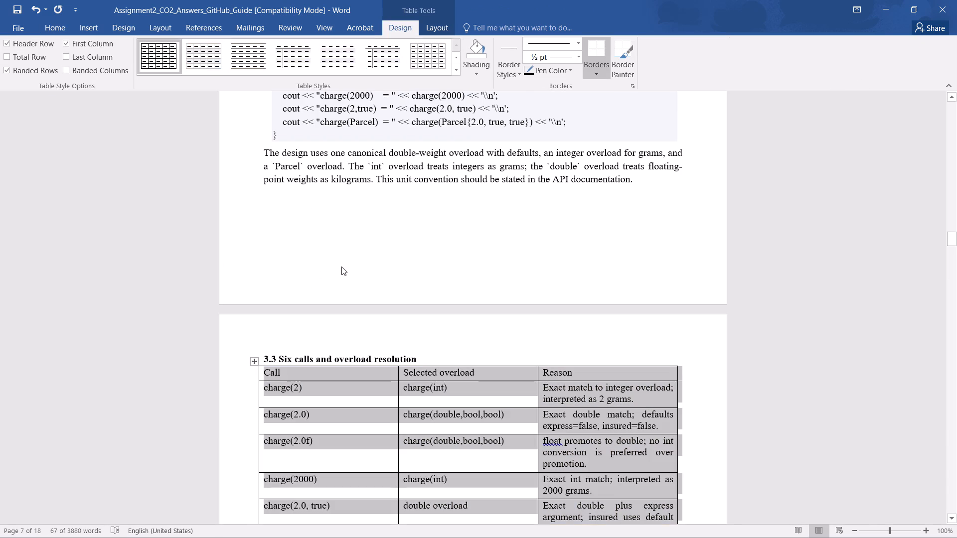
# Set the font size of the "Q4 – Specifying a Class with an Array Inside It" heading to 14.
pyautogui.scroll(-3, 375, 352)
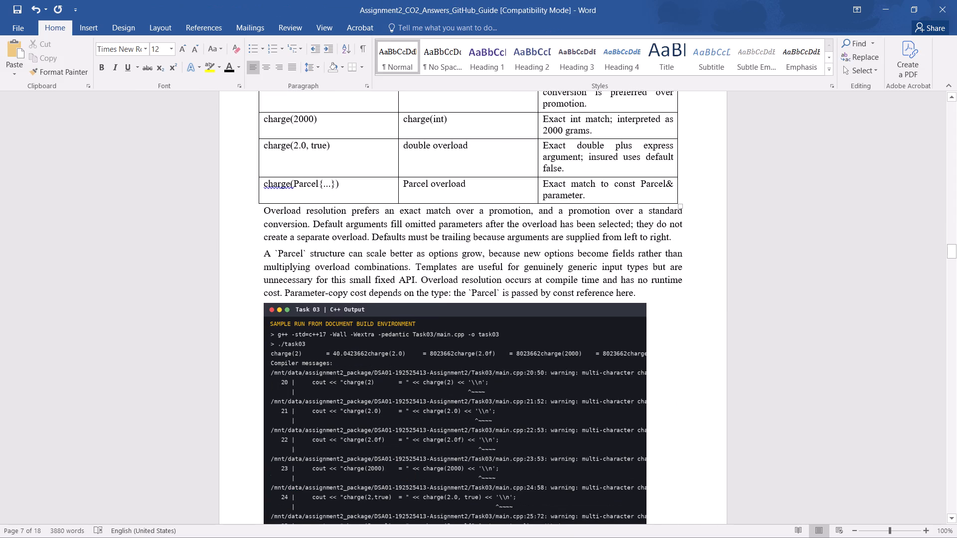
pyautogui.scroll(-4, 325, 332)
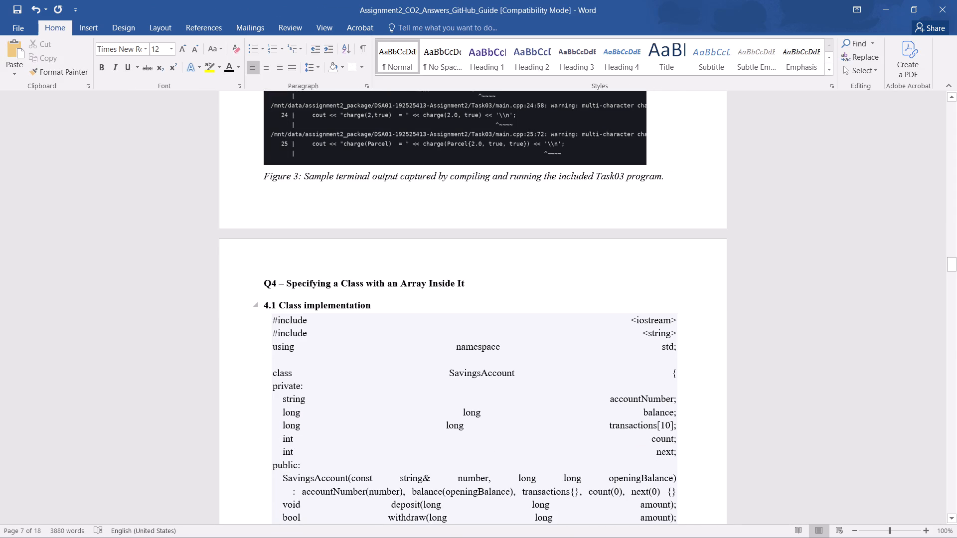
pyautogui.tripleClick(308, 285)
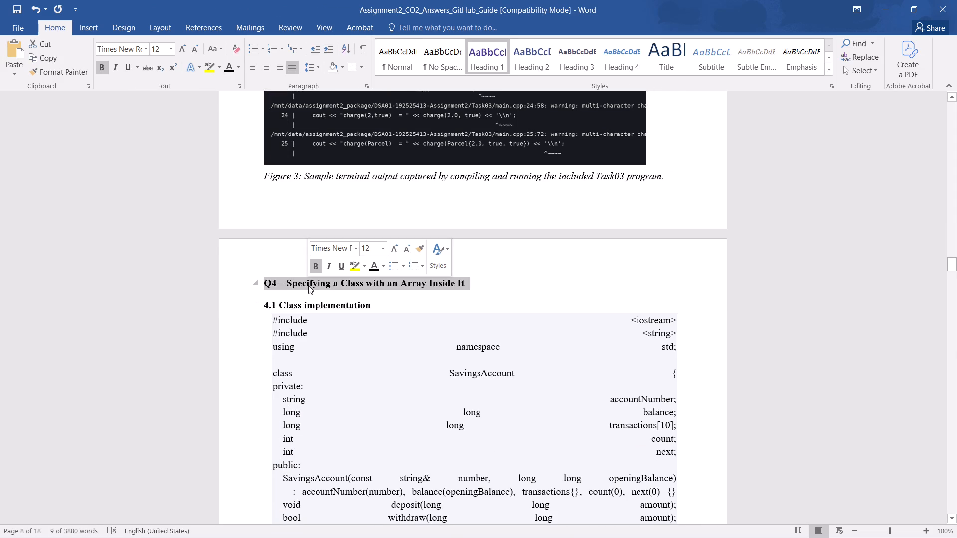
pyautogui.click(384, 244)
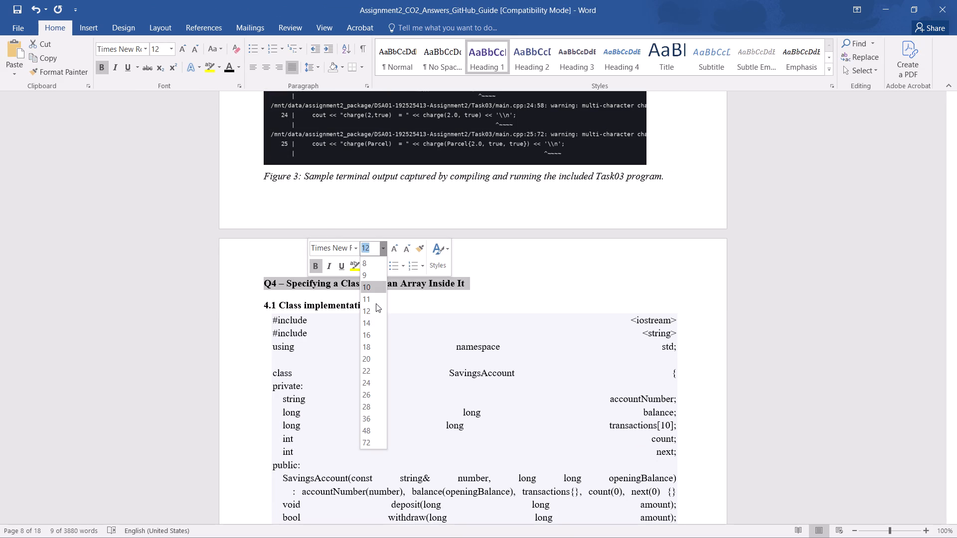
pyautogui.click(369, 320)
# Left-align the code block under "4.1 Class implementation".
pyautogui.tripleClick(362, 373)
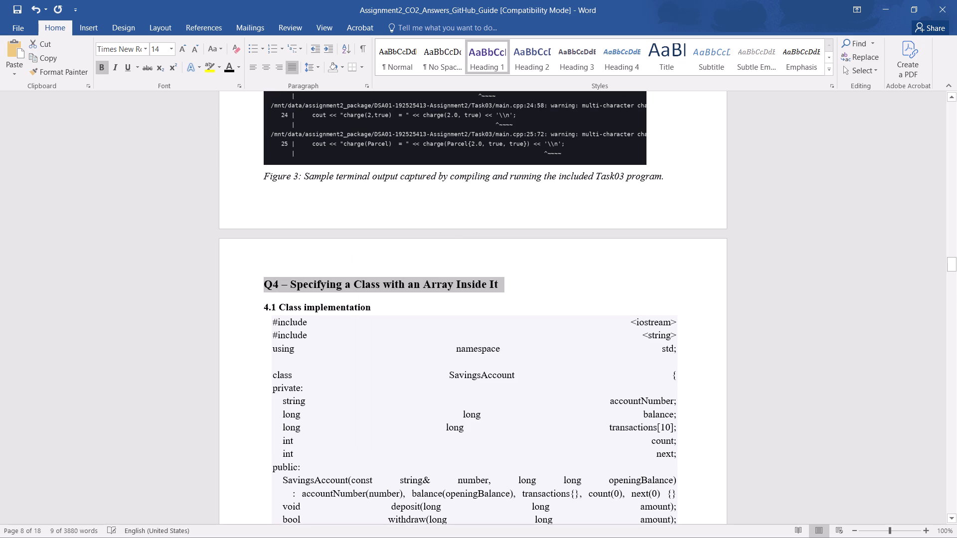
pyautogui.hotkey('ctrl', 'l')
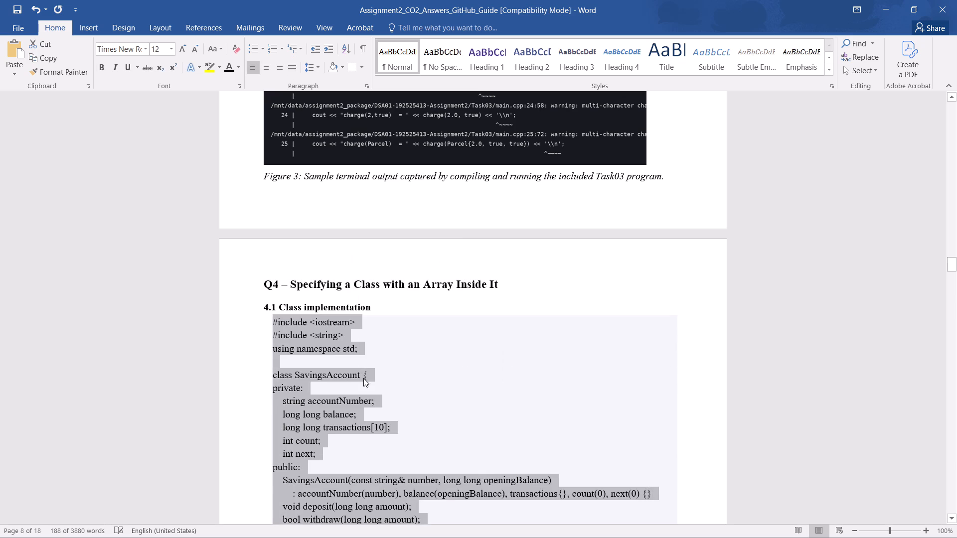
# Insert a page break before the "Q5 – Static Members and Arrays of Objects" heading.
pyautogui.scroll(-6, 402, 450)
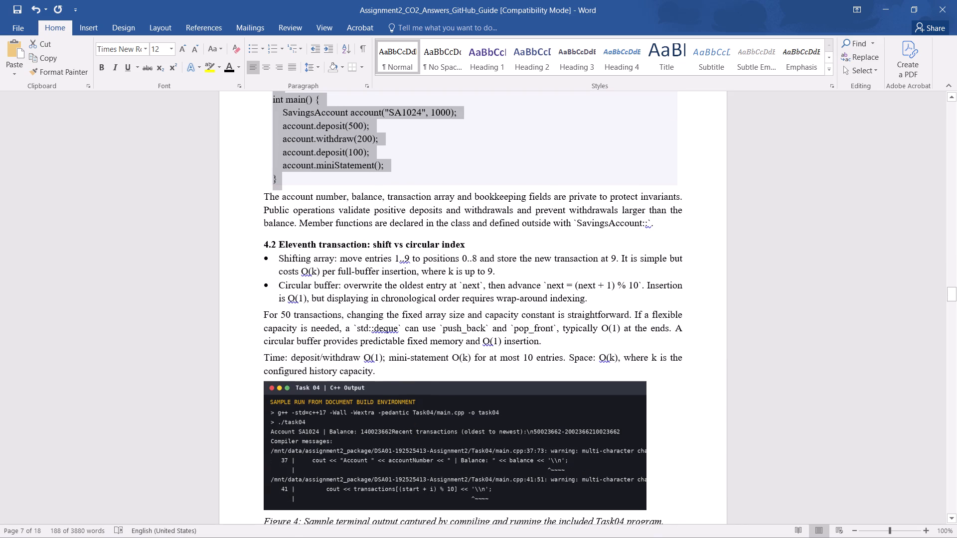
pyautogui.scroll(-1, 399, 357)
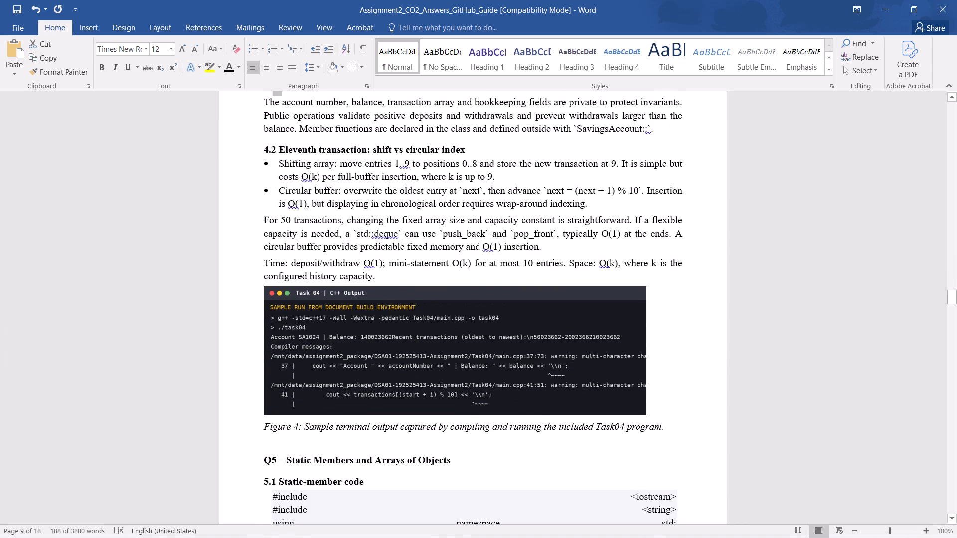
pyautogui.scroll(-1, 399, 357)
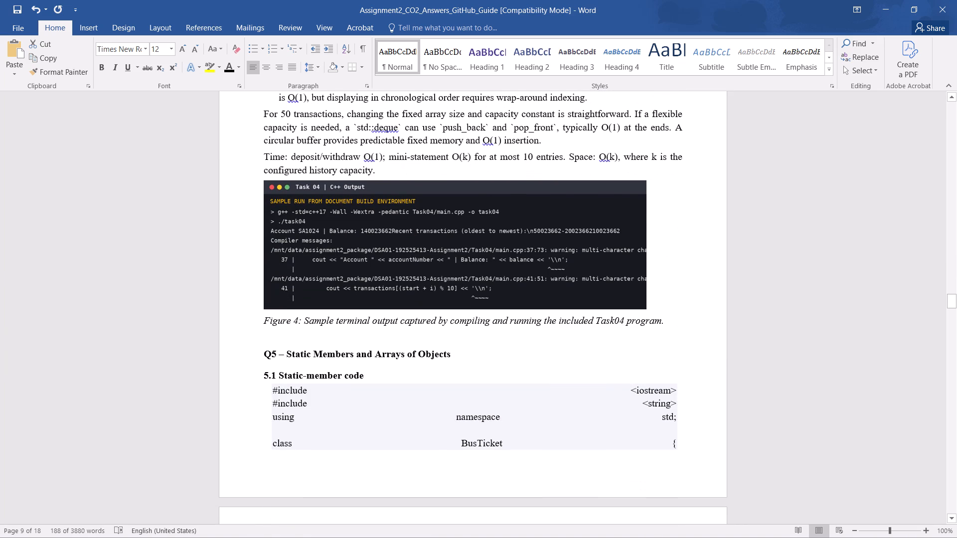
pyautogui.tripleClick(332, 418)
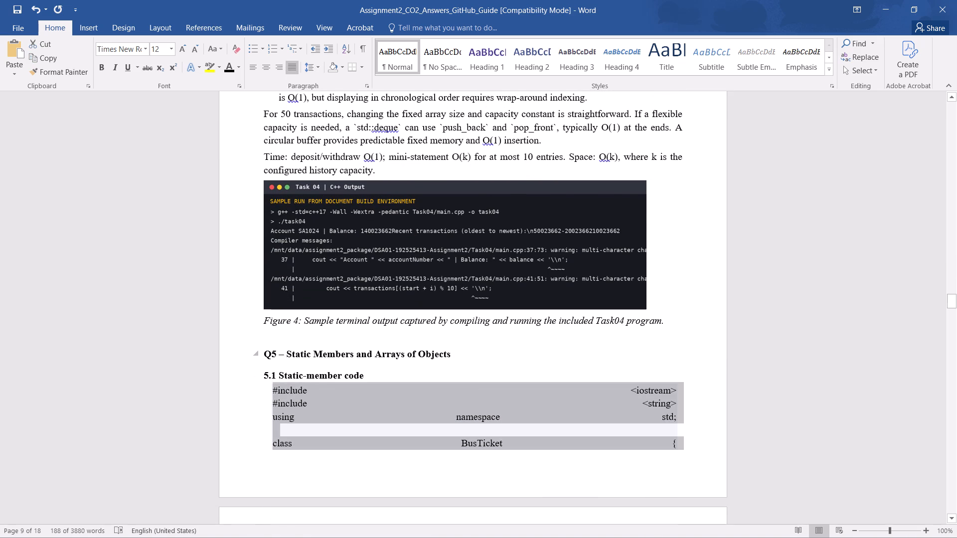
pyautogui.click(265, 355)
pyautogui.hotkey('ctrl', 'Return')
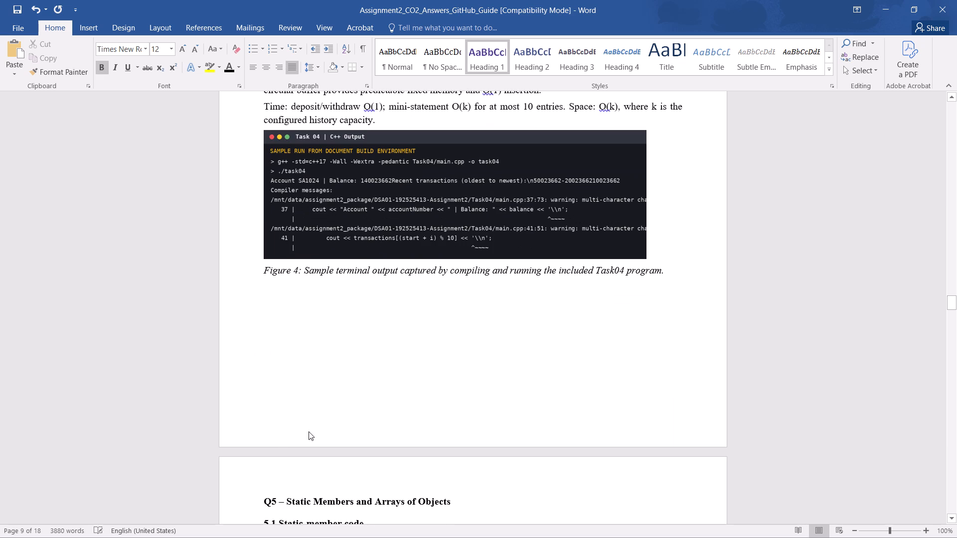
# Set the font size of the "Q5 – Static Members and Arrays of Objects" heading to 14.
pyautogui.scroll(-1, 309, 431)
pyautogui.tripleClick(313, 330)
pyautogui.click(313, 330)
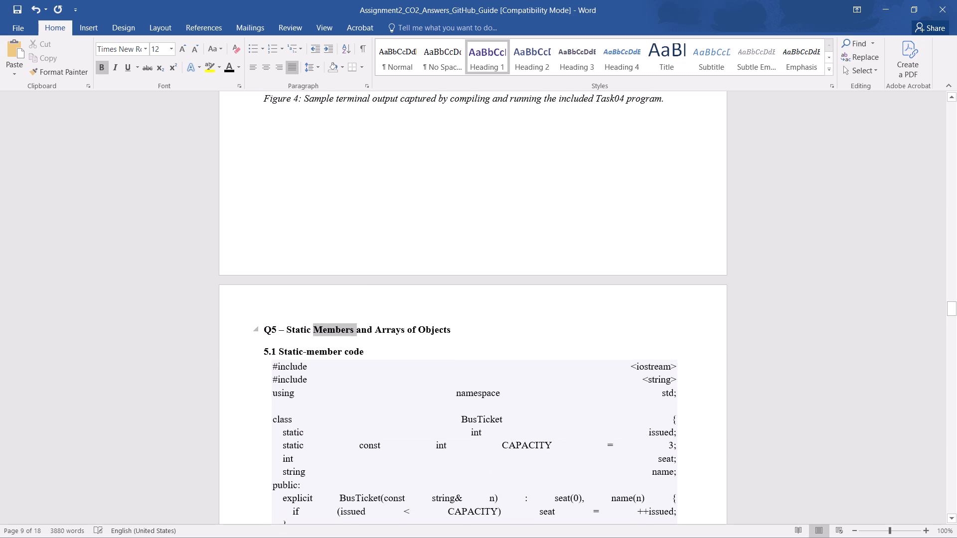
pyautogui.doubleClick(313, 330)
pyautogui.tripleClick(313, 330)
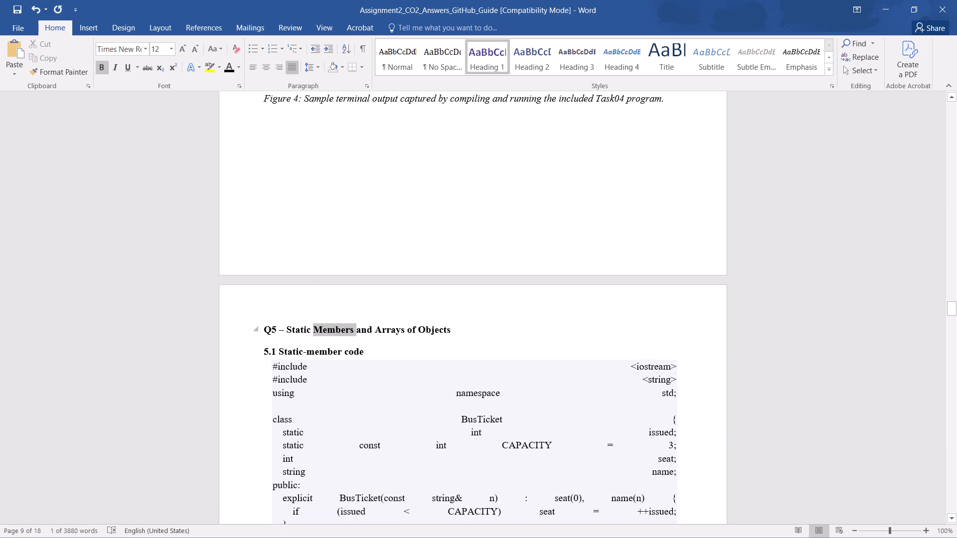
pyautogui.click(388, 291)
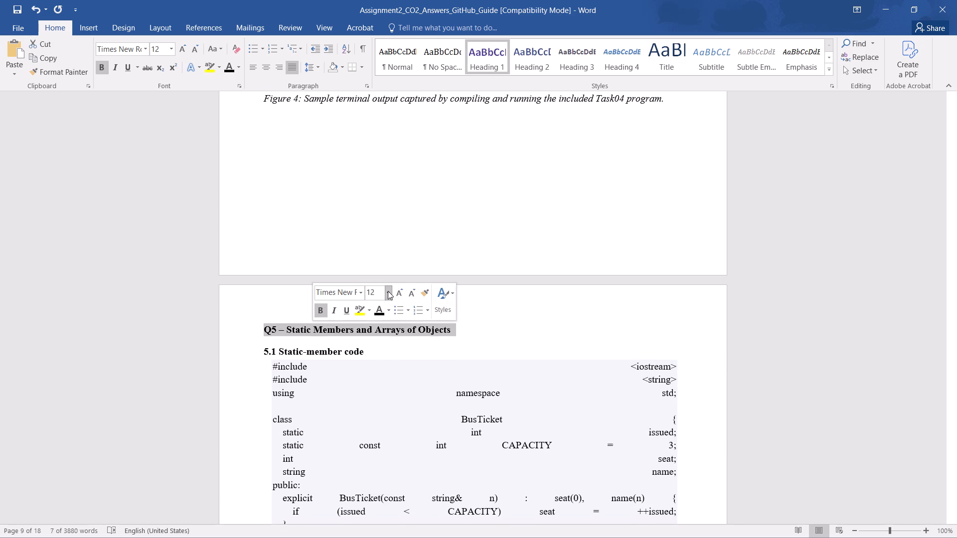
pyautogui.click(374, 366)
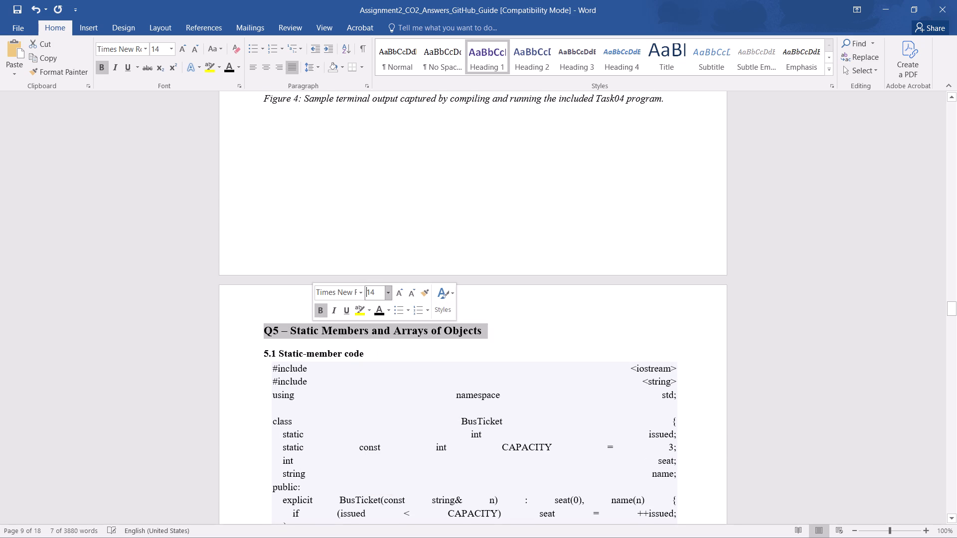
# Left-align the code block under "5.1 Static-member code".
pyautogui.tripleClick(356, 403)
pyautogui.click(356, 403)
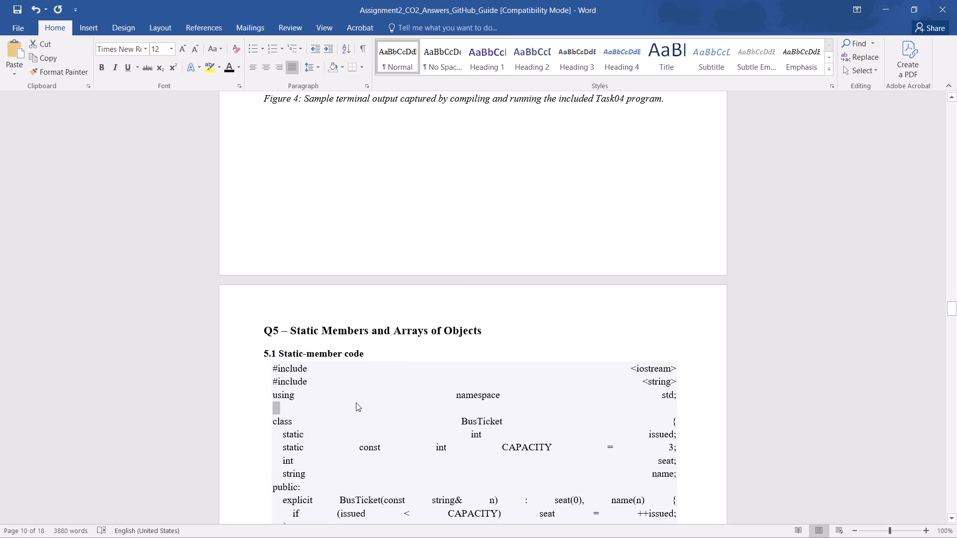
pyautogui.tripleClick(356, 403)
pyautogui.hotkey('ctrl', 'l')
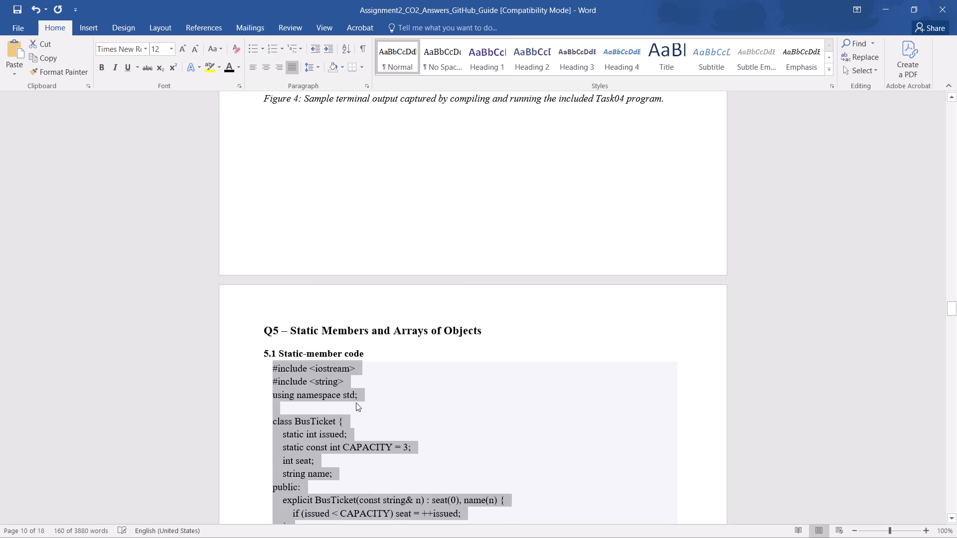
# Insert a page break before the "Q6 – Friend Functions and Inline Functions" heading.
pyautogui.scroll(-8, 396, 461)
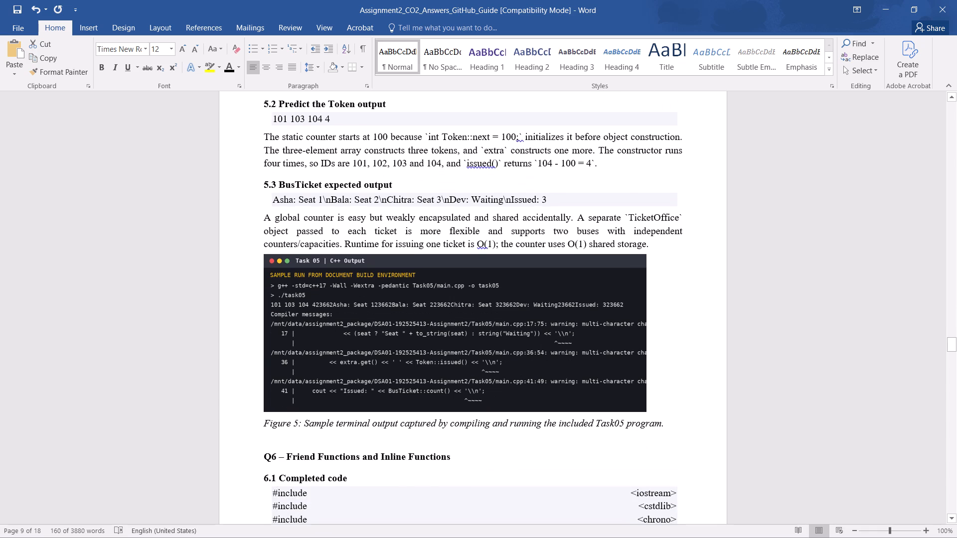
pyautogui.scroll(2, 396, 461)
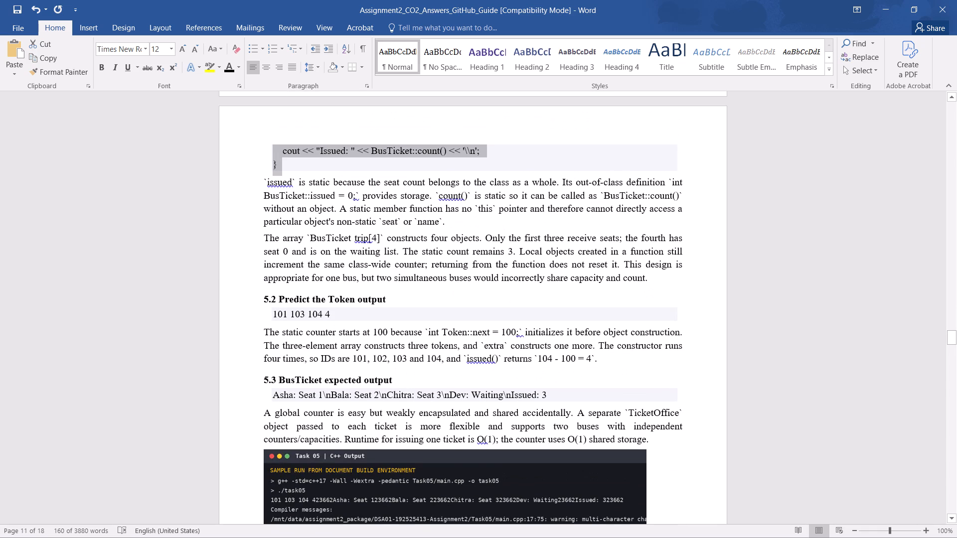
pyautogui.scroll(-3, 396, 461)
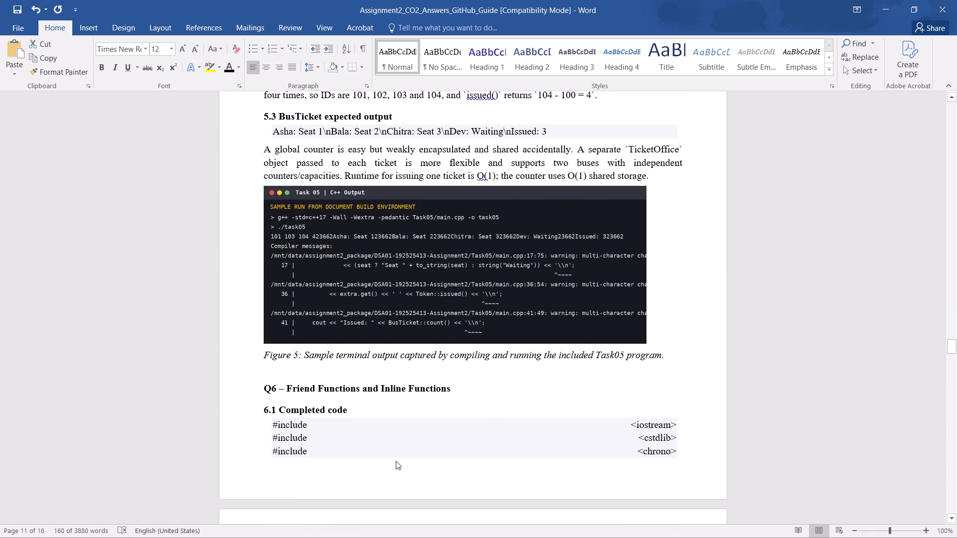
pyautogui.click(265, 379)
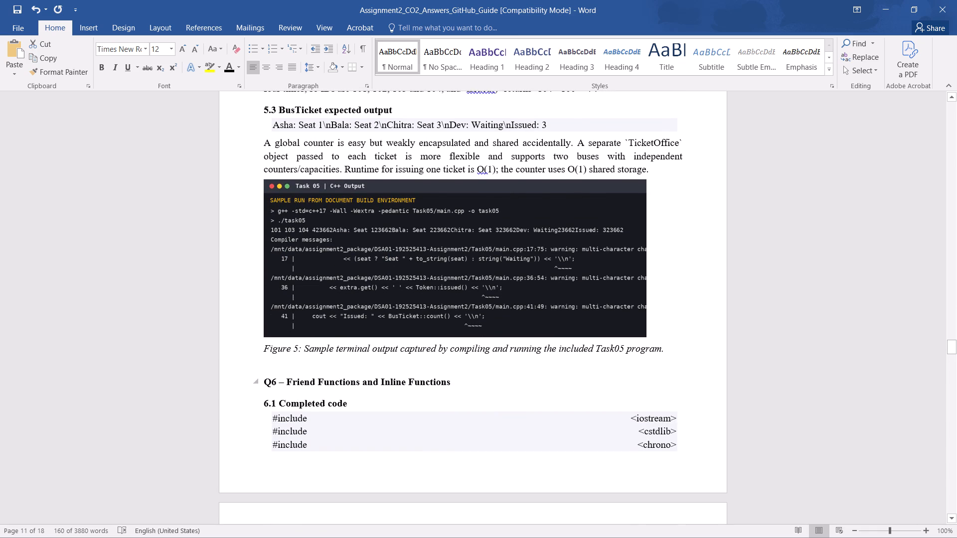
pyautogui.hotkey('ctrl', 'Return')
# Set the font size of the "Q6 – Friend Functions and Inline Functions" heading to 14.
pyautogui.scroll(-1, 306, 449)
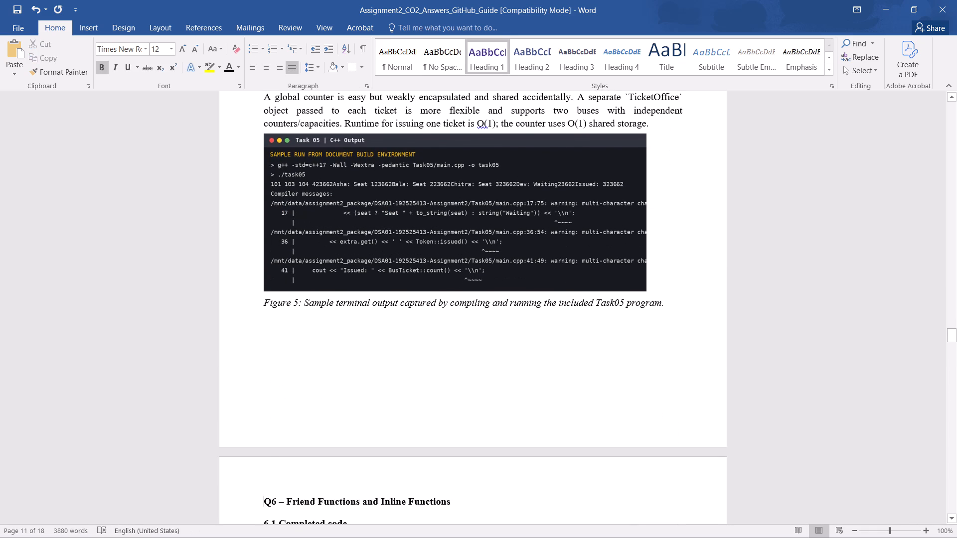
pyautogui.scroll(-1, 306, 449)
pyautogui.tripleClick(320, 413)
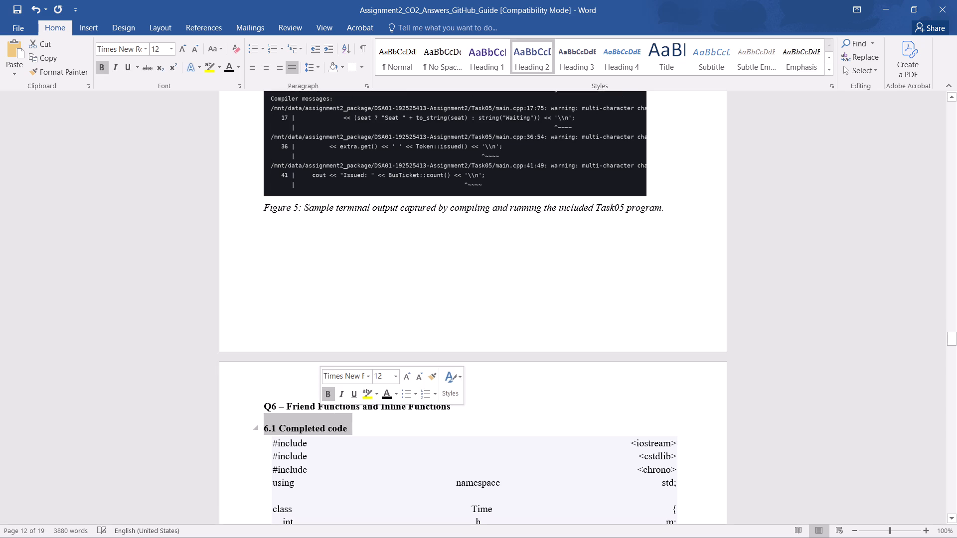
pyautogui.tripleClick(297, 408)
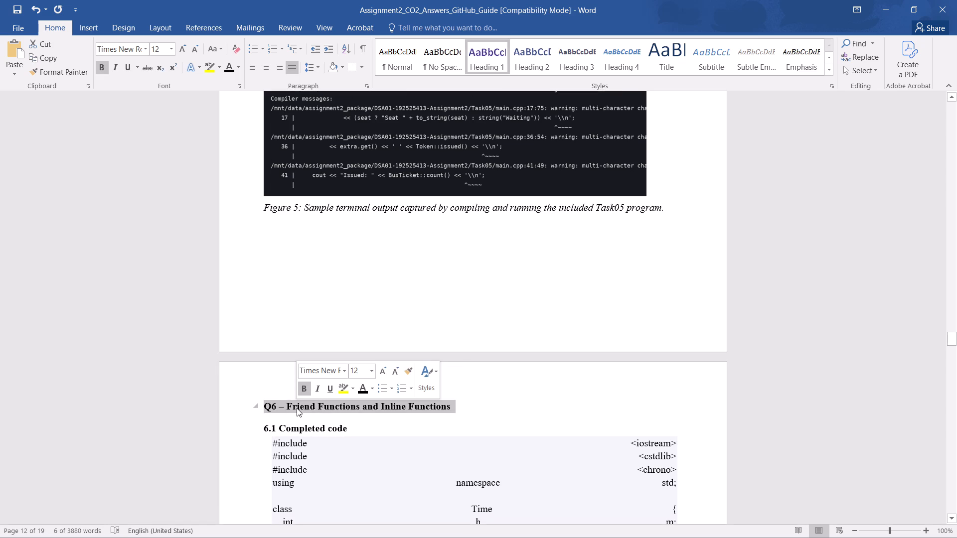
pyautogui.click(373, 375)
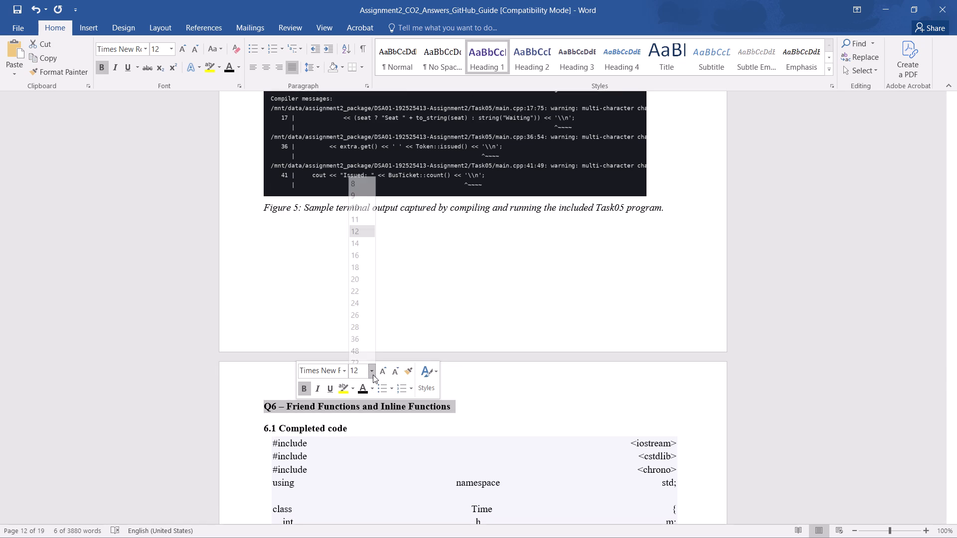
pyautogui.click(354, 236)
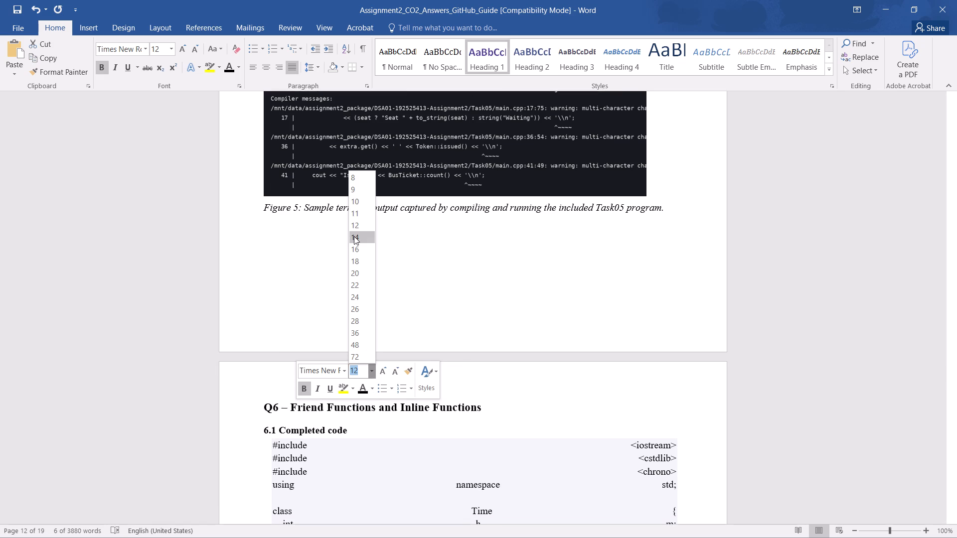
# Left-align the code block under "6.1 Completed code".
pyautogui.scroll(-2, 385, 408)
pyautogui.tripleClick(359, 359)
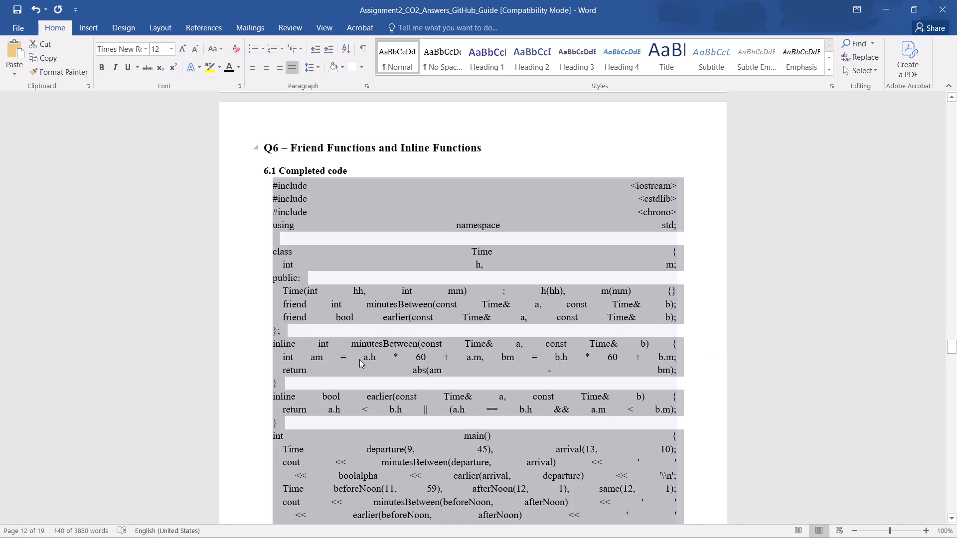
pyautogui.hotkey('ctrl', 'l')
# Left-align the g++ benchmark command block under "6.3 Inline performance measurement".
pyautogui.scroll(-3, 403, 437)
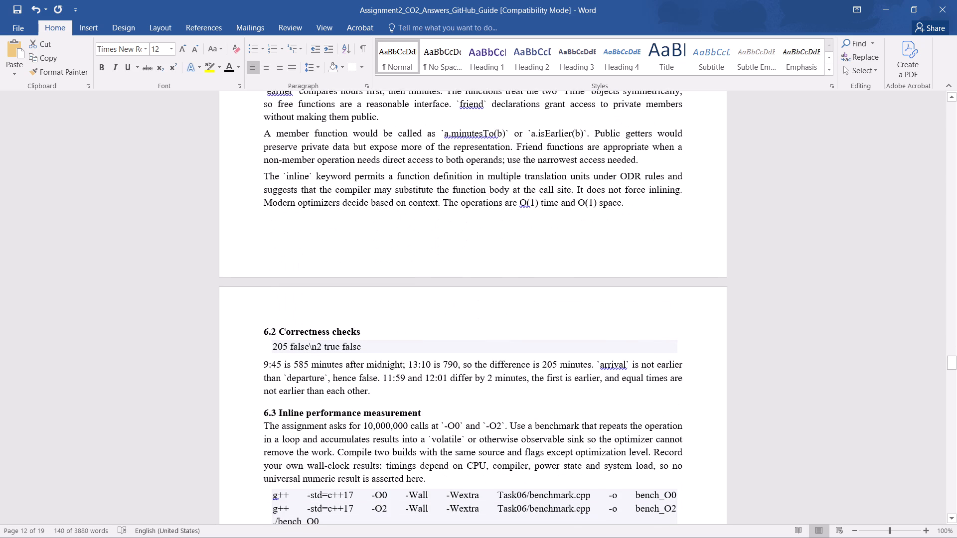
pyautogui.scroll(-2, 370, 453)
pyautogui.tripleClick(359, 364)
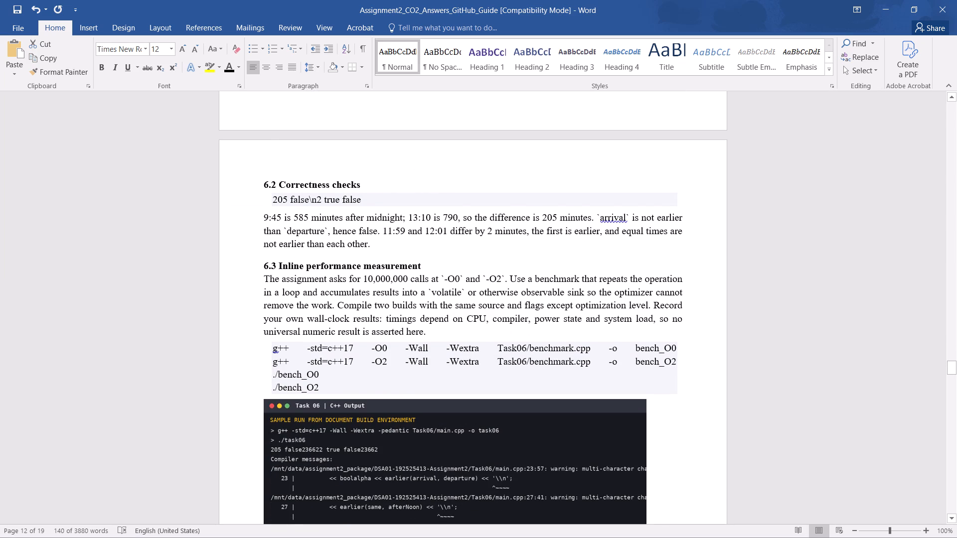
pyautogui.hotkey('ctrl', 'l')
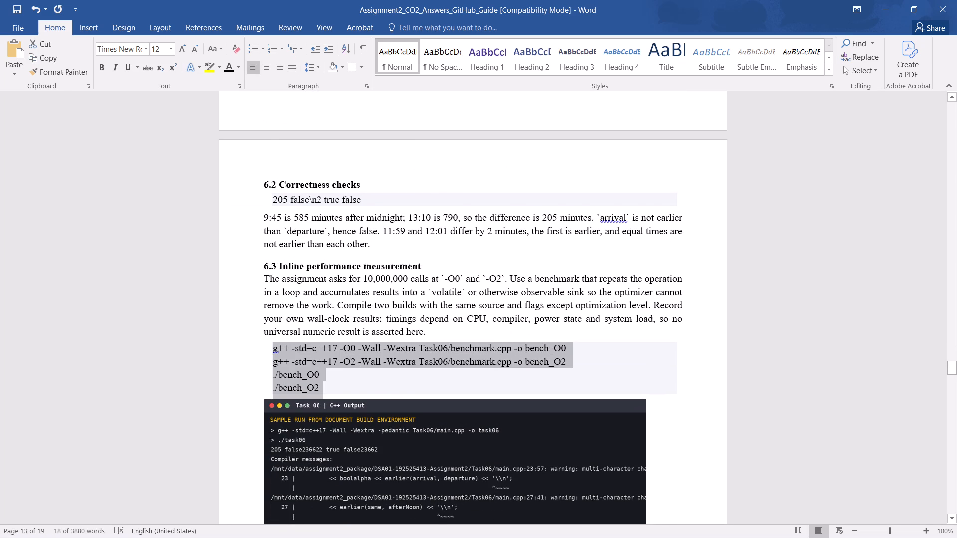
# Review the layout of the Q6 section, from the 6.1 code through Figure 6 to the start of Q7.
pyautogui.scroll(6, 405, 148)
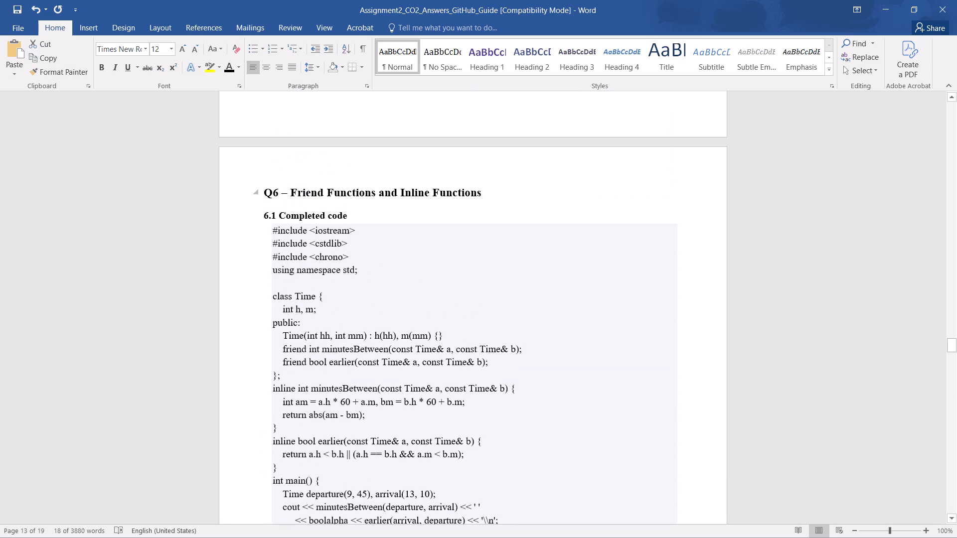
pyautogui.scroll(-4, 347, 279)
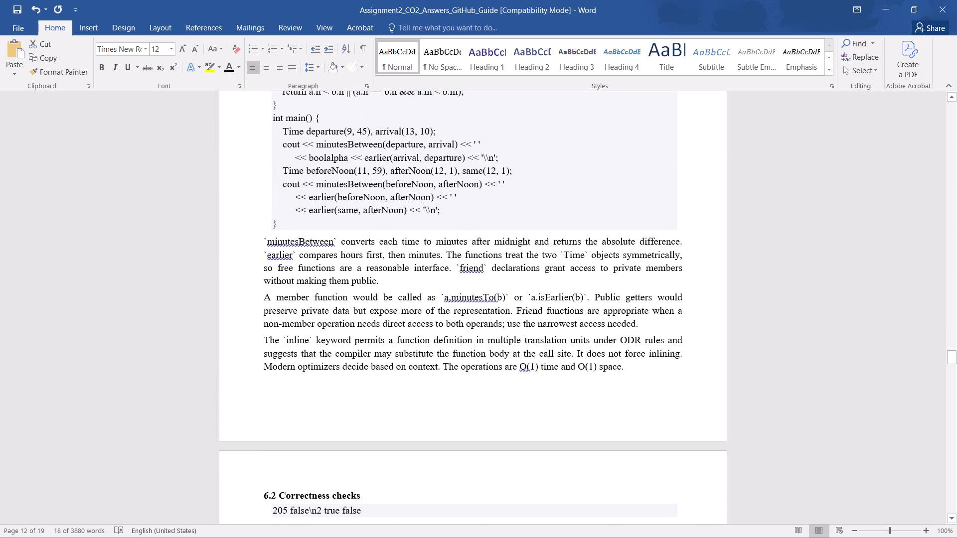
pyautogui.scroll(-1, 347, 279)
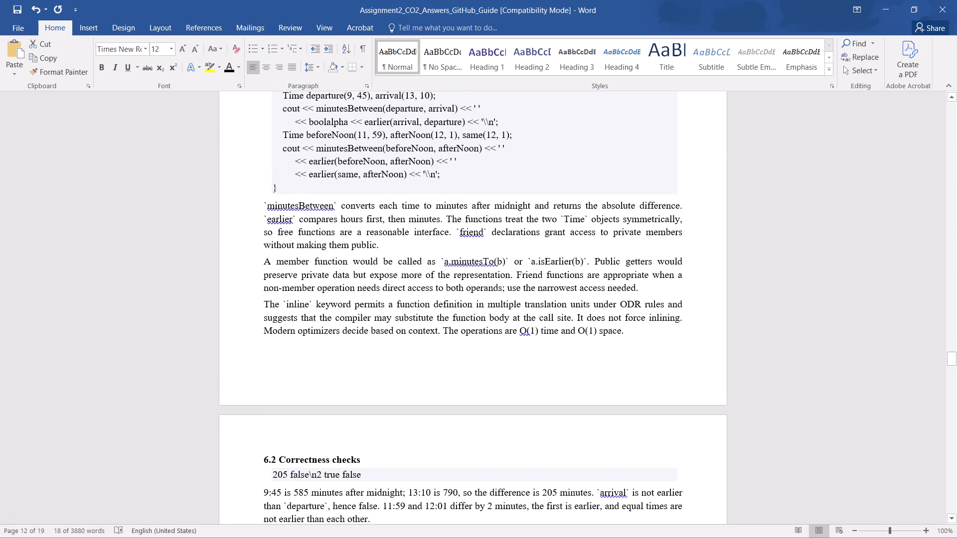
pyautogui.scroll(-1, 347, 279)
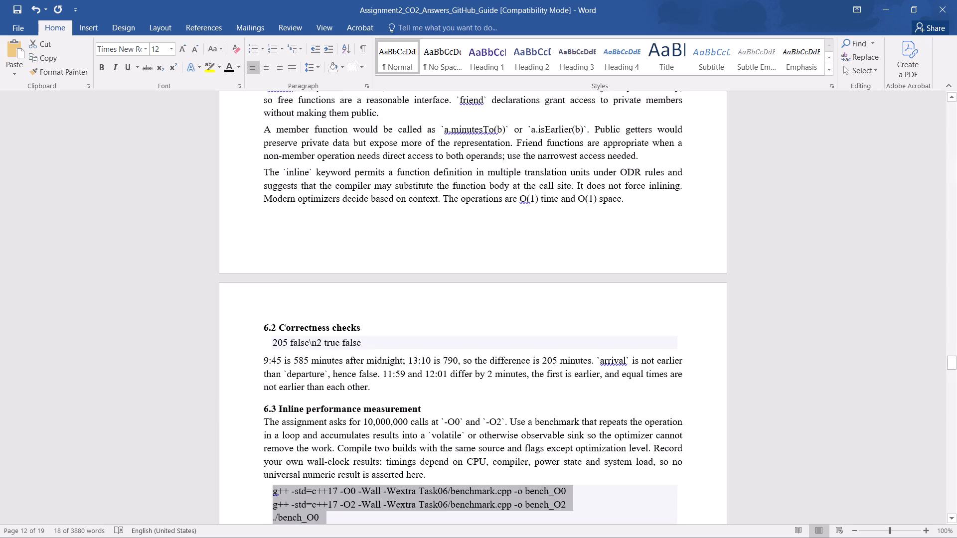
pyautogui.scroll(-4, 347, 279)
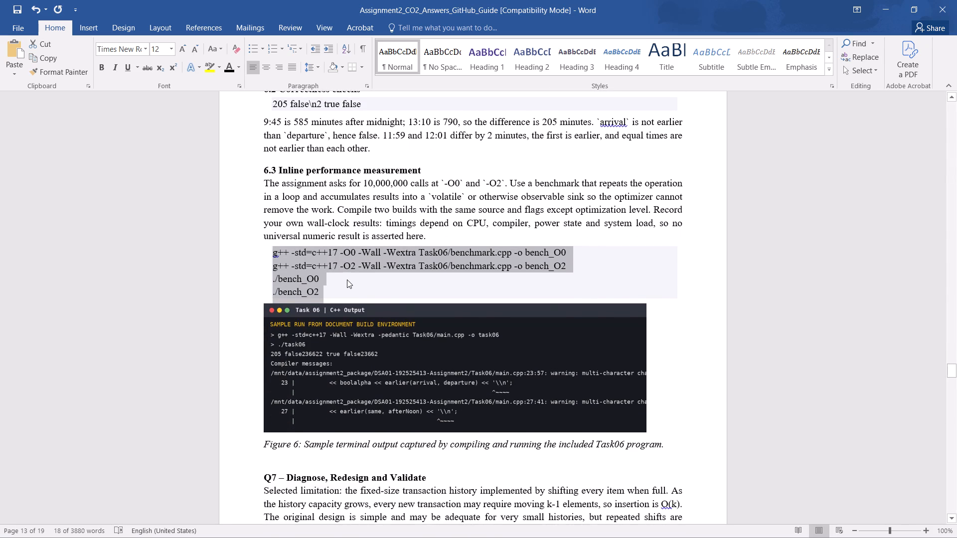
# Left-align the circular buffer pseudocode block under "C. Revised design (4 marks)" in the Q7 section.
pyautogui.scroll(-6, 347, 279)
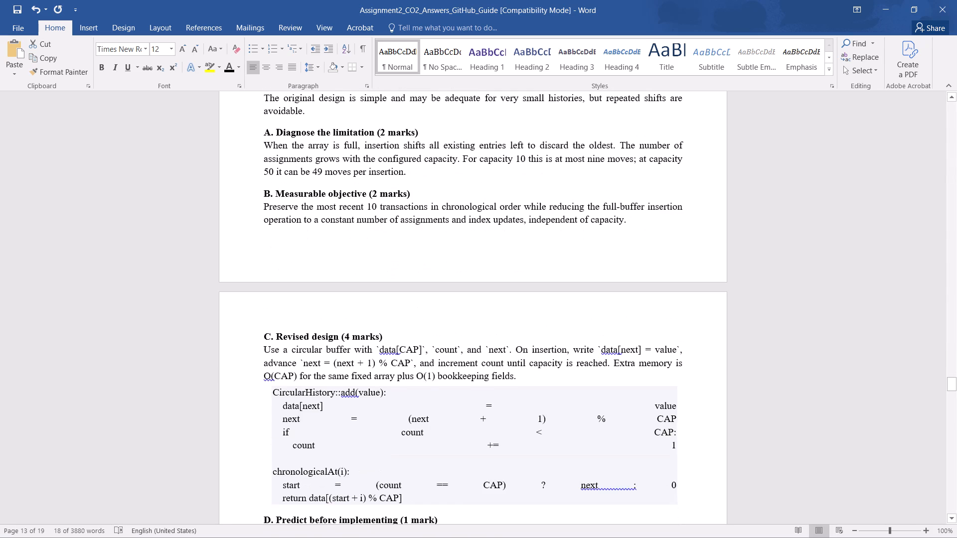
pyautogui.scroll(-1, 347, 279)
pyautogui.tripleClick(361, 329)
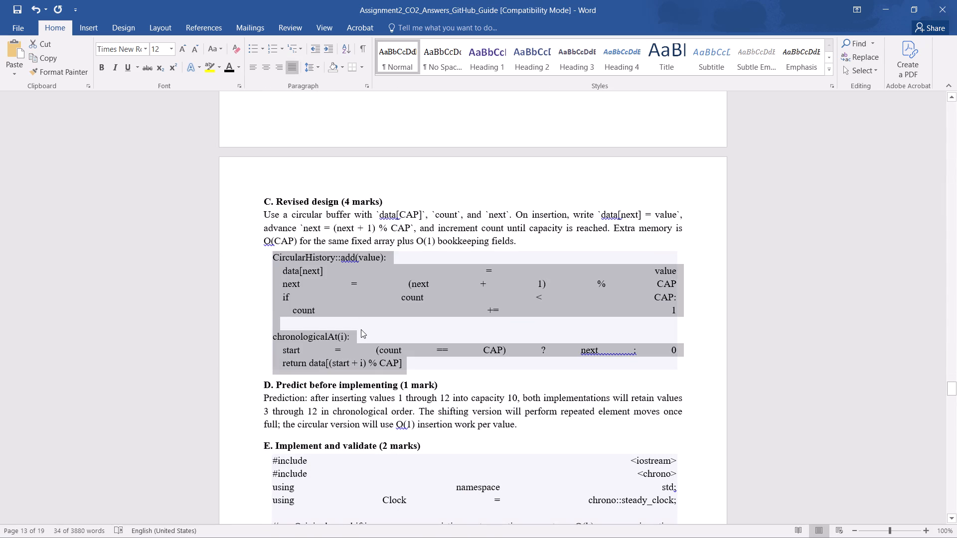
pyautogui.hotkey('ctrl', 'z')
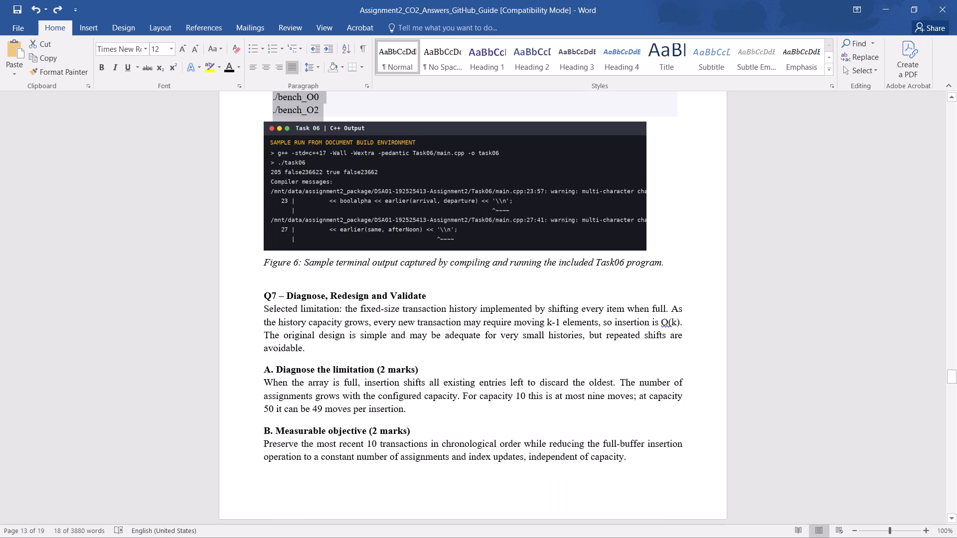
pyautogui.hotkey('ctrl', 'y')
pyautogui.scroll(-4, 338, 402)
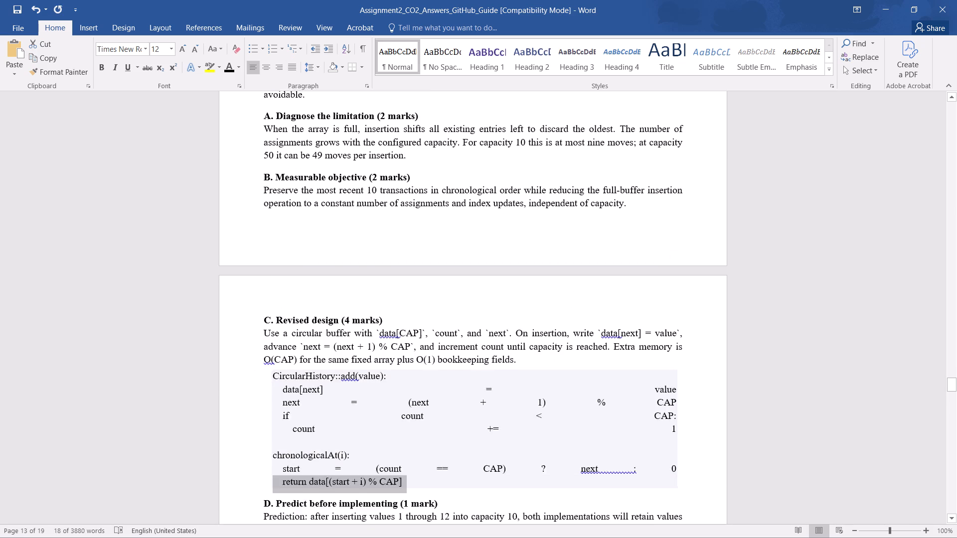
pyautogui.scroll(-1, 338, 402)
pyautogui.tripleClick(356, 254)
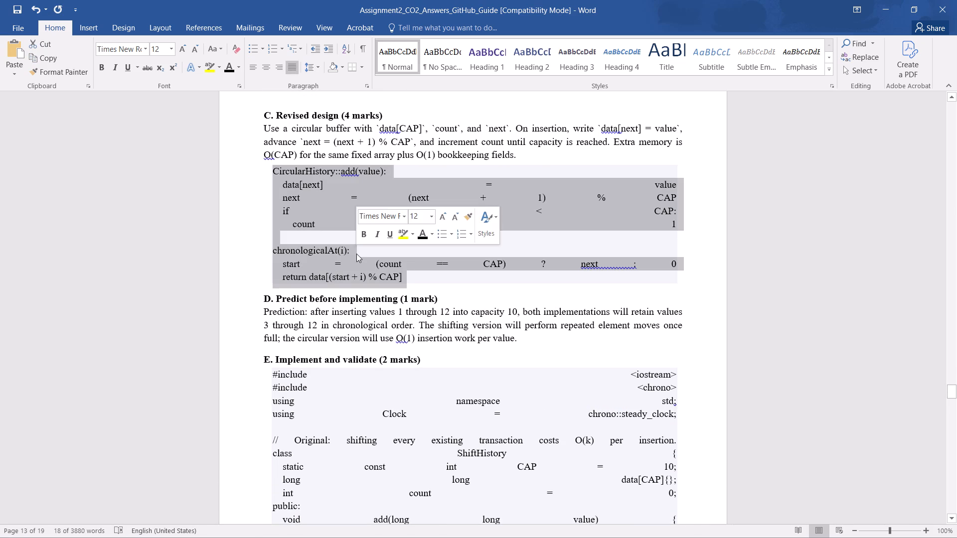
pyautogui.hotkey('ctrl', 'l')
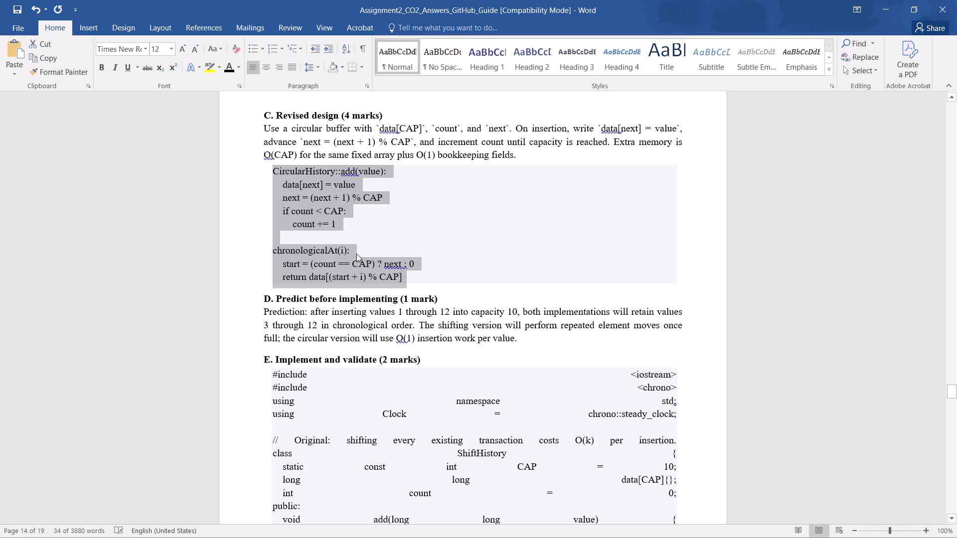
# Left-align the C++ code block under "E. Implement and validate (2 marks)" in the Q7 section.
pyautogui.scroll(-2, 423, 325)
pyautogui.tripleClick(423, 325)
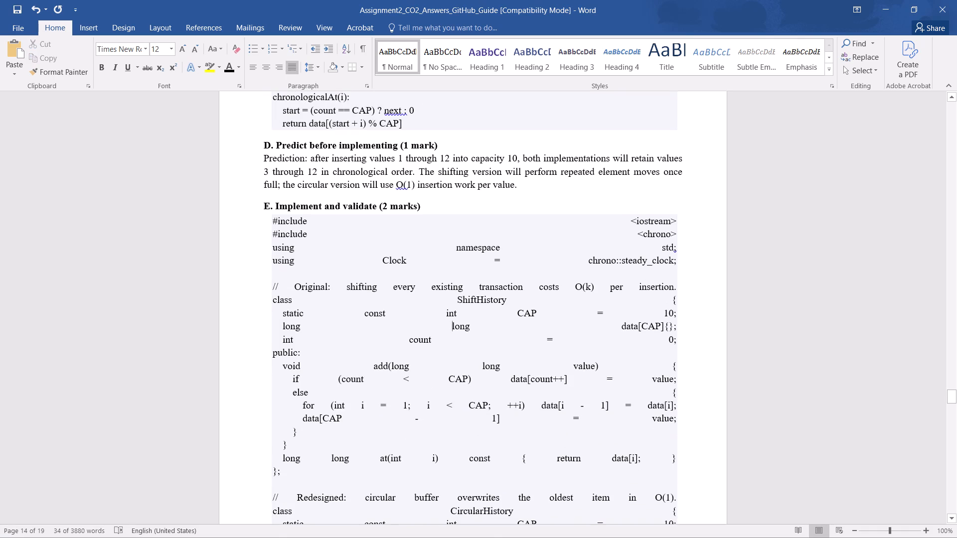
pyautogui.click(423, 325)
pyautogui.tripleClick(423, 325)
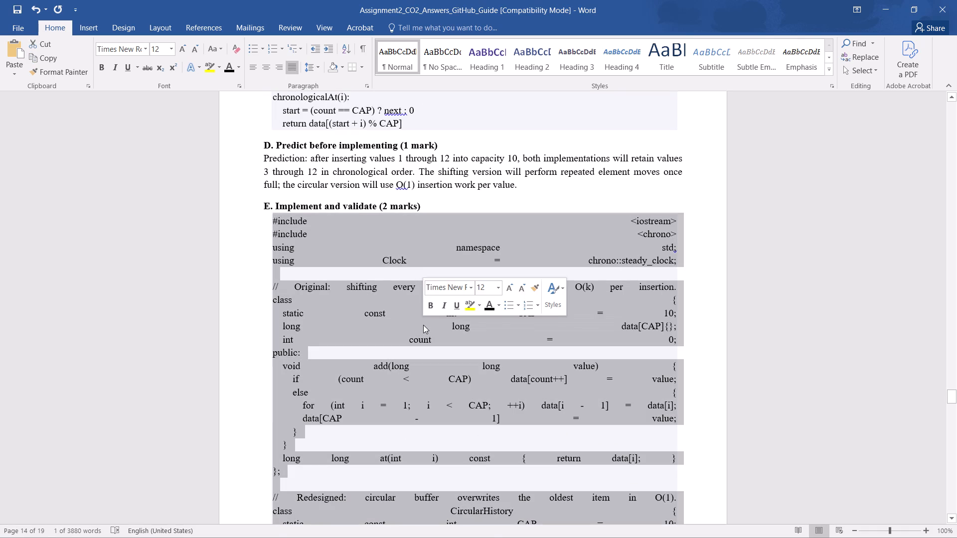
pyautogui.hotkey('ctrl', 'l')
# Insert a page break before the "Q7 – Diagnose, Redesign and Validate" heading so it starts on a new page.
pyautogui.scroll(4, 486, 266)
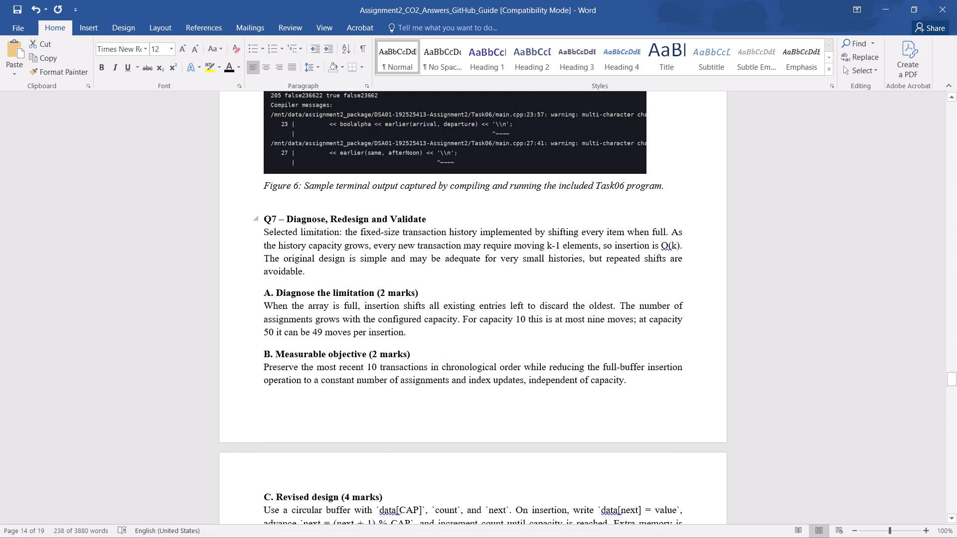
pyautogui.click(265, 219)
pyautogui.hotkey('ctrl', 'Return')
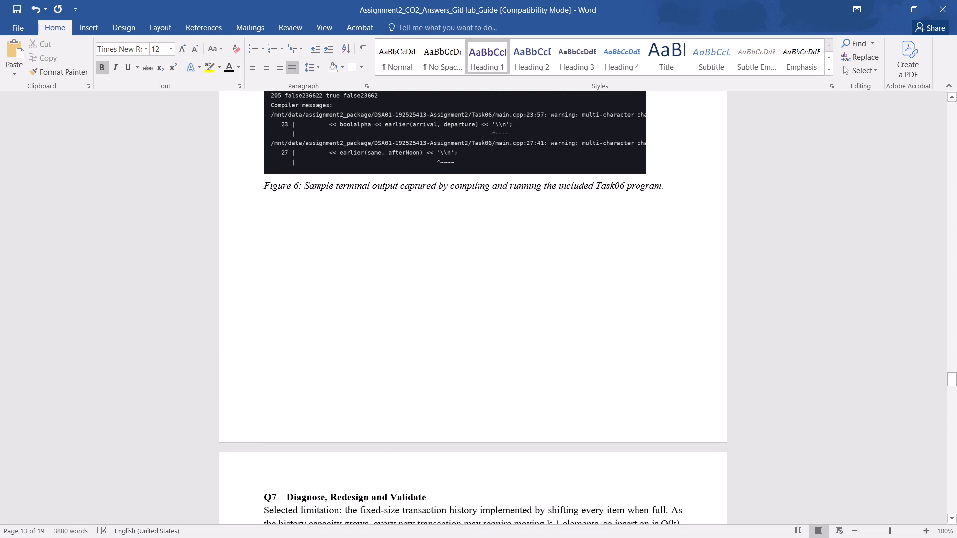
# Select the whole "Q7 – Diagnose, Redesign and Validate" heading for a font size change.
pyautogui.scroll(-1, 298, 371)
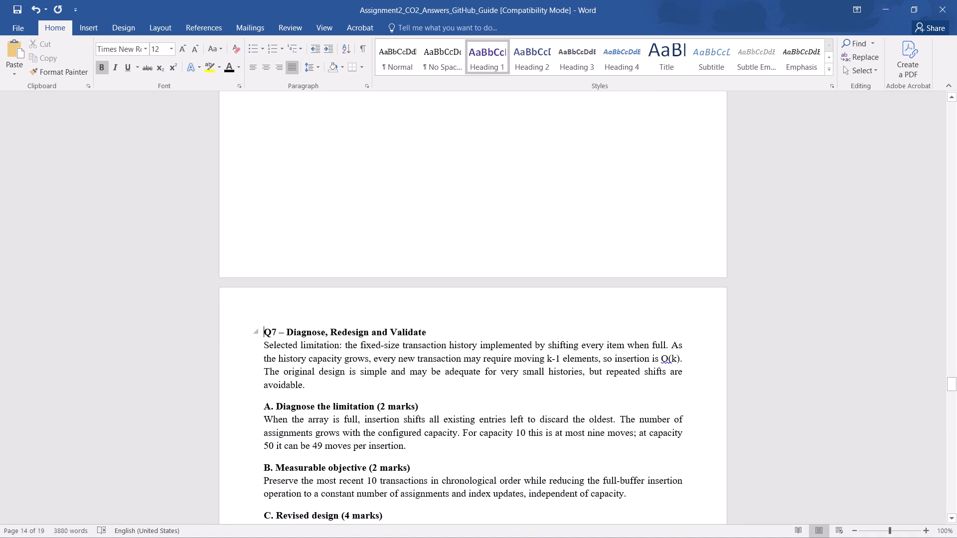
pyautogui.tripleClick(294, 332)
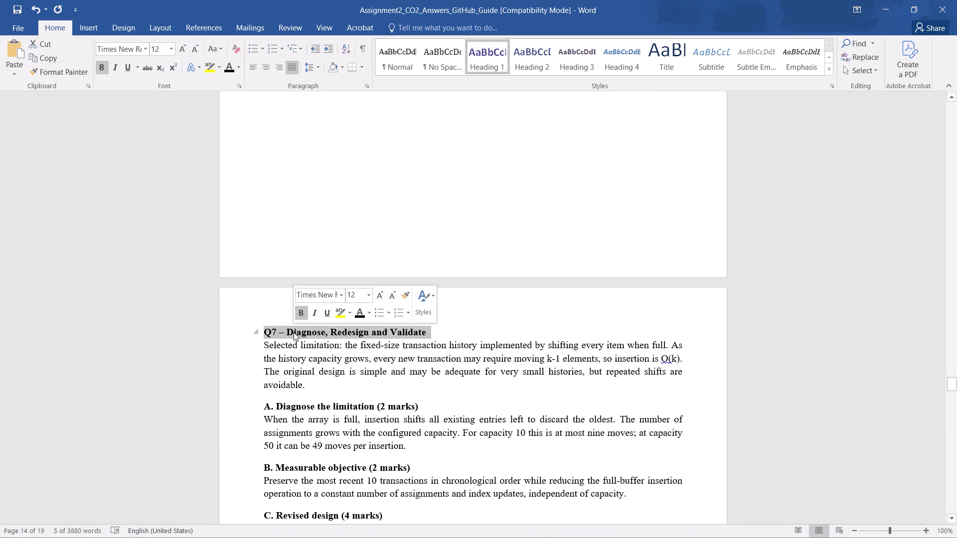
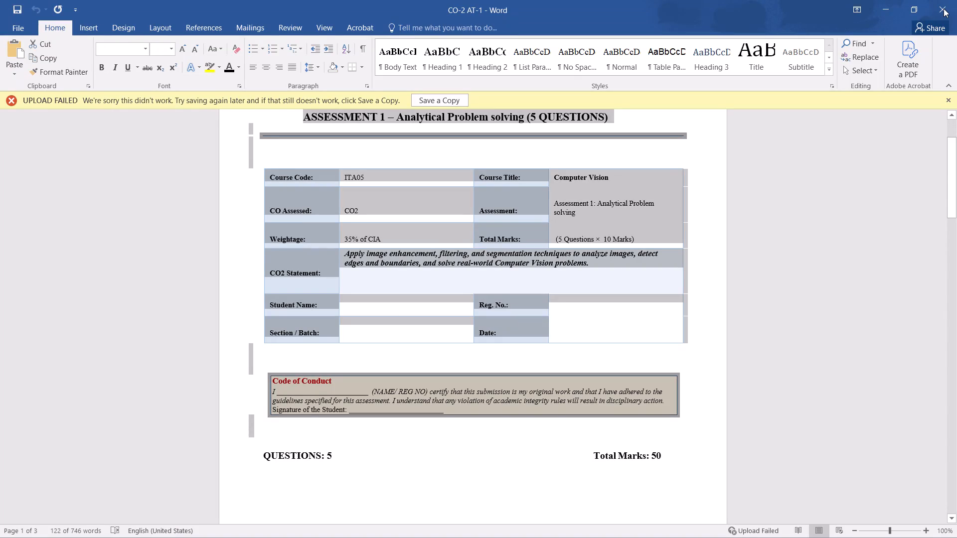
# Cut the selected cover page content, from the heading through the Code of Conduct box, out of CO-2 AT-1 and close that document.
pyautogui.hotkey('ctrl', 'x')
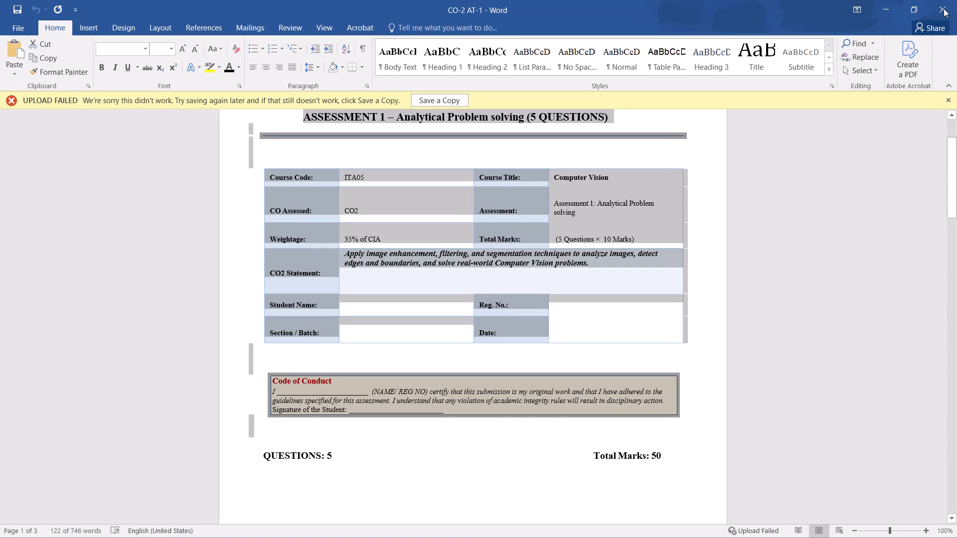
pyautogui.click(939, 5)
pyautogui.click(483, 287)
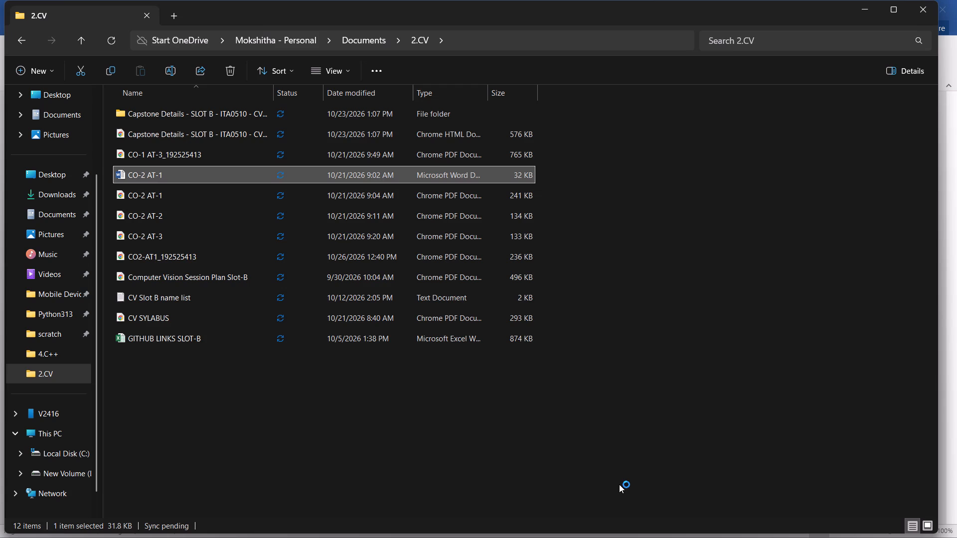
# Switch to Assignment2_CO2_Answers_GitHub_Guide and paste the cover page over the first-page title and student table, keeping source formatting.
pyautogui.click(630, 523)
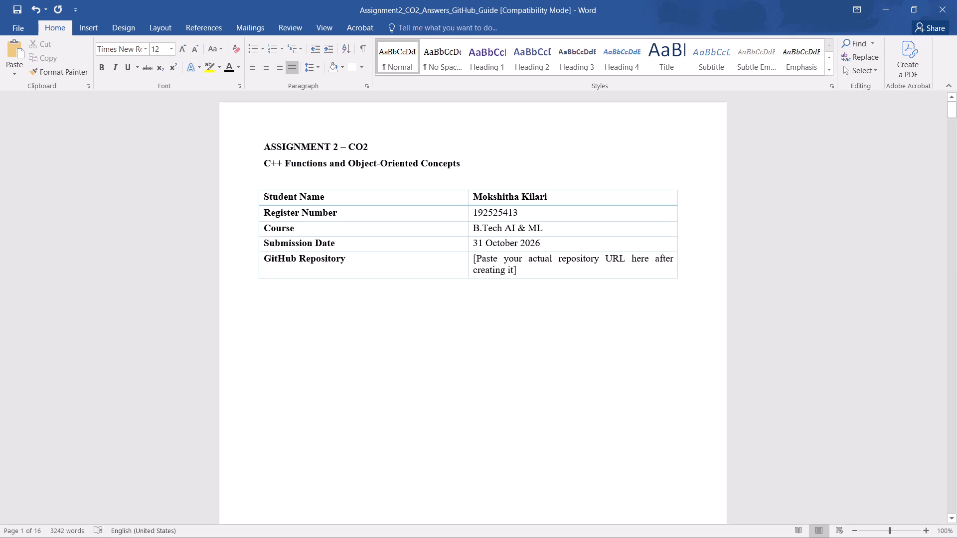
pyautogui.click(301, 228)
pyautogui.click(285, 216)
pyautogui.click(284, 196)
pyautogui.moveTo(601, 312); pyautogui.dragTo(520, 273)
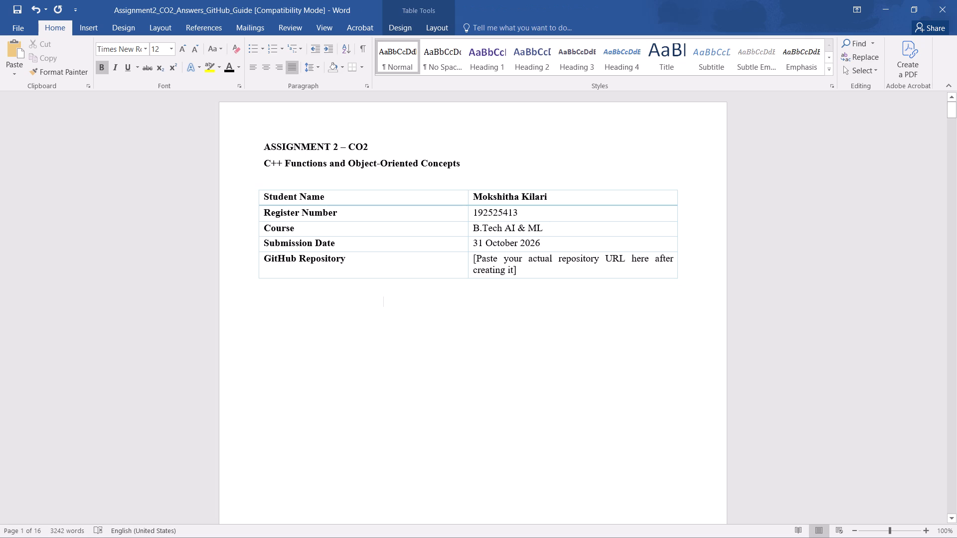
pyautogui.moveTo(520, 273); pyautogui.dragTo(244, 133)
pyautogui.hotkey('ctrl', 'v')
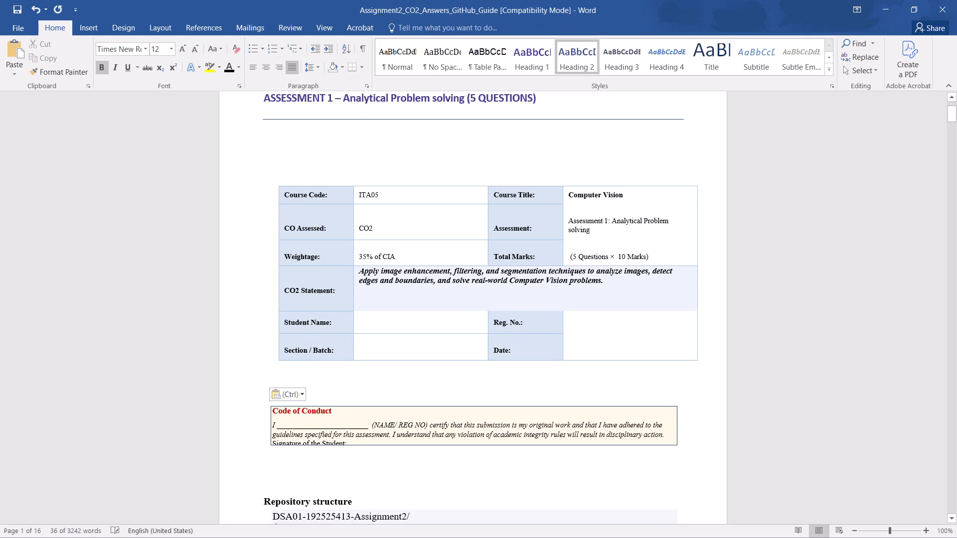
pyautogui.scroll(1, 368, 200)
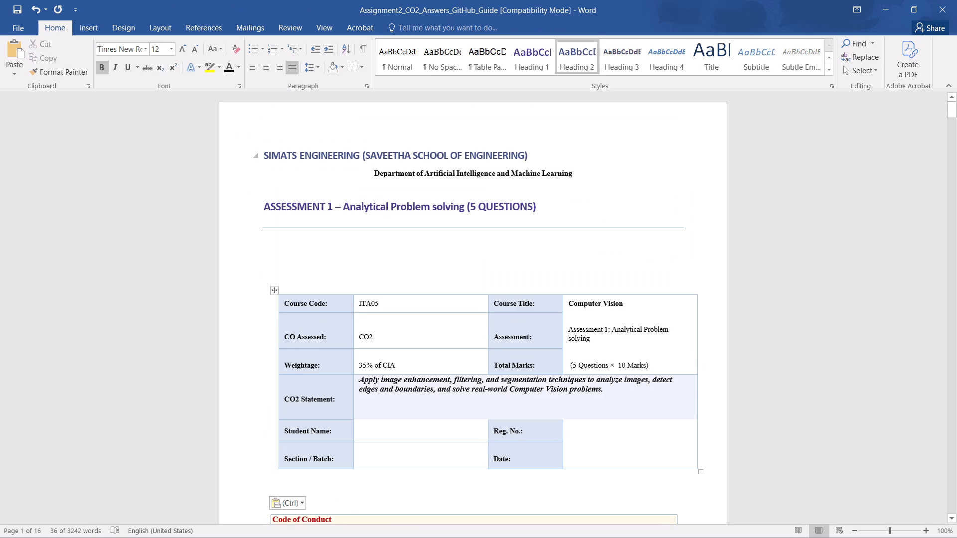
pyautogui.moveTo(264, 151); pyautogui.dragTo(417, 518)
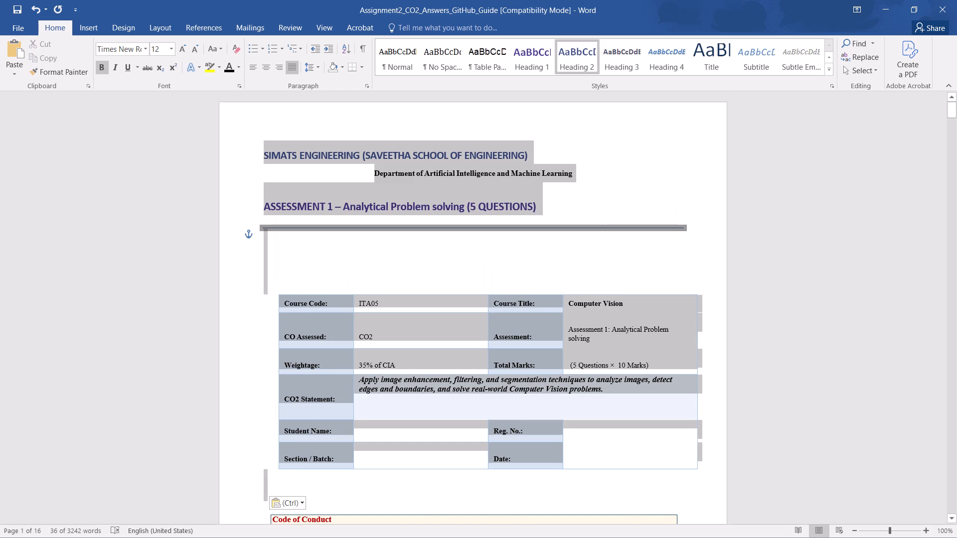
pyautogui.moveTo(417, 518); pyautogui.dragTo(329, 274)
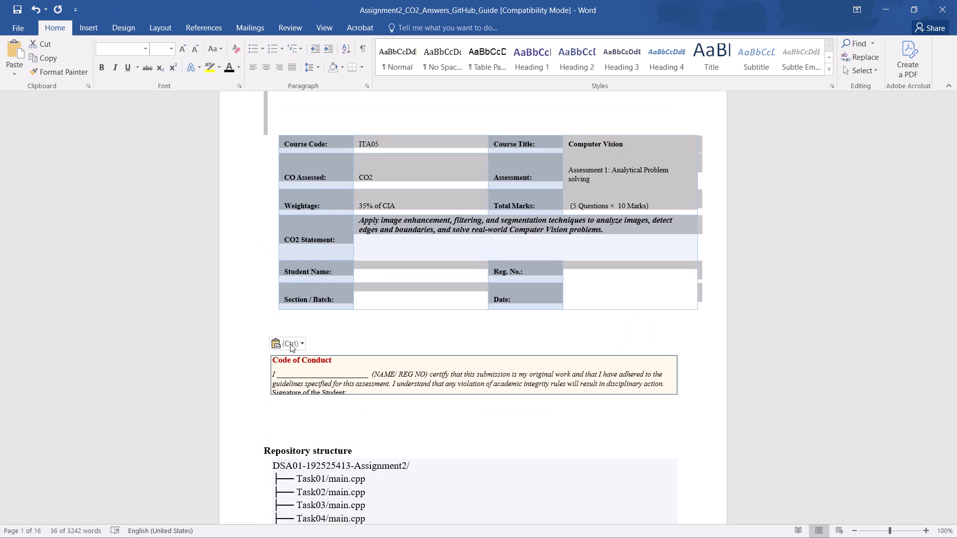
pyautogui.click(290, 344)
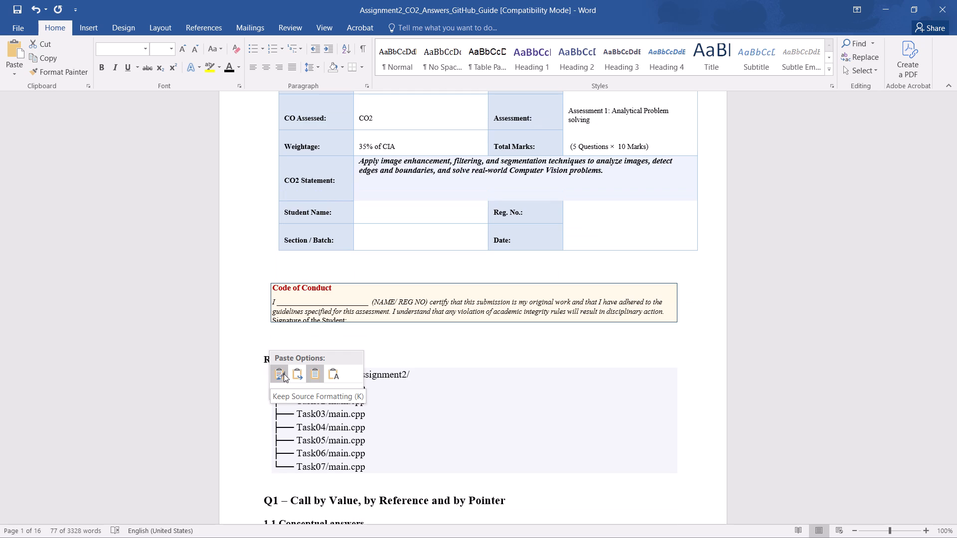
pyautogui.click(283, 375)
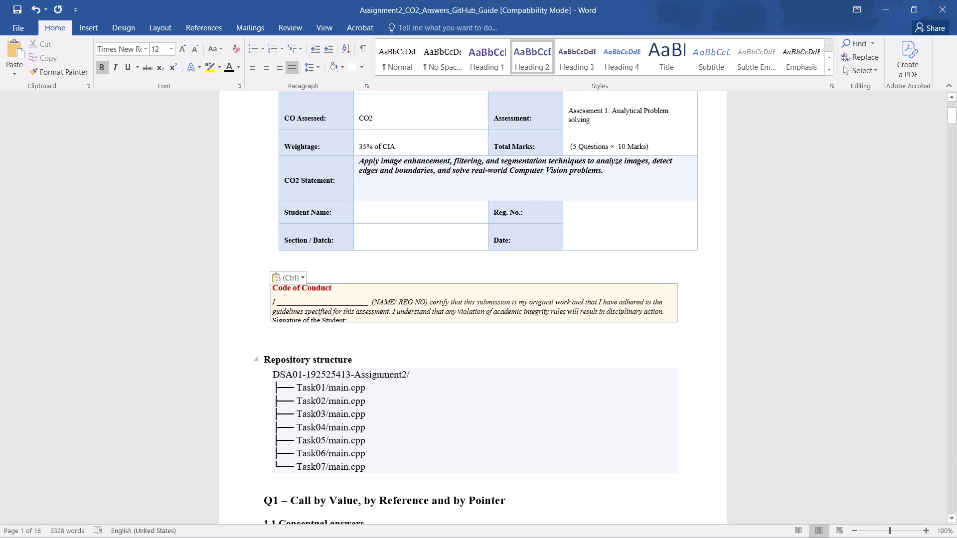
# Insert a page break before the "Repository structure" heading.
pyautogui.hotkey('ctrl', 'Return')
# Change "ASSESSMENT 1" to "ASSIGNMENT 2" in the cover page's title line.
pyautogui.scroll(5, 347, 298)
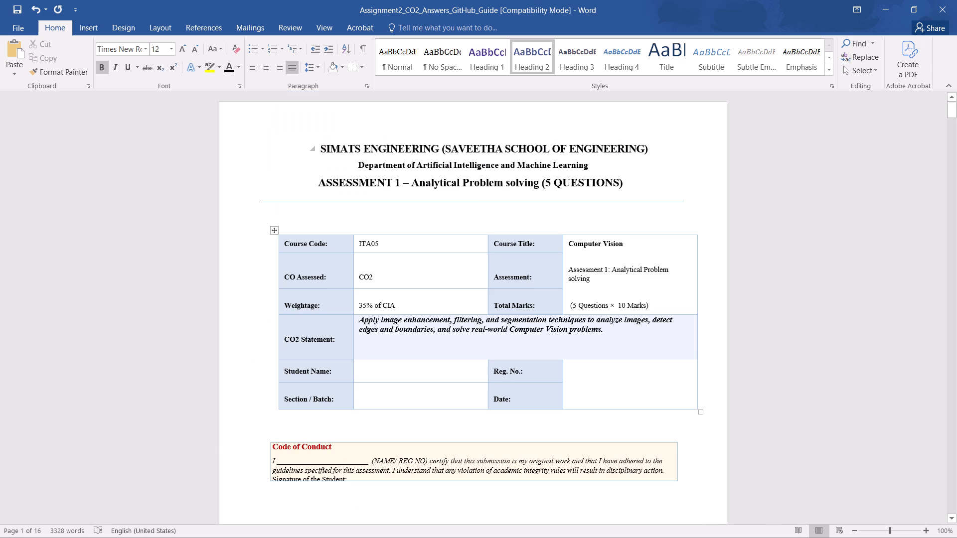
pyautogui.click(400, 180)
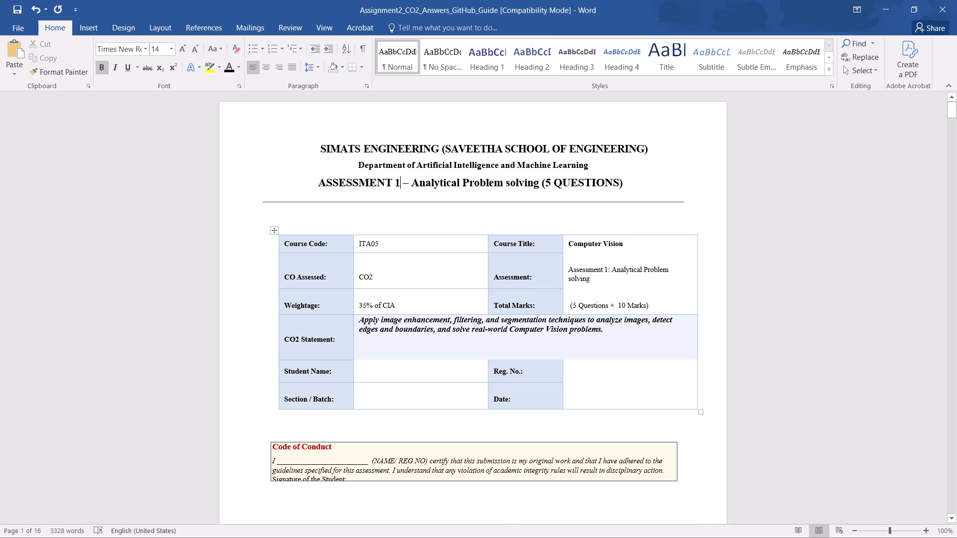
pyautogui.press('BackSpace')
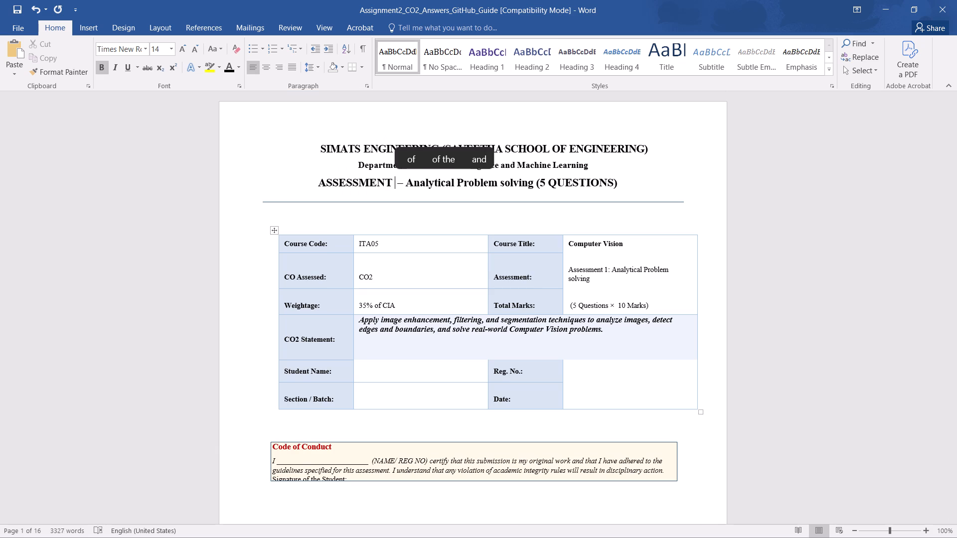
pyautogui.press('BackSpace')
pyautogui.press('BackSpace')
pyautogui.press('BackSpace')
pyautogui.press('BackSpace')
pyautogui.press('BackSpace')
pyautogui.press('BackSpace')
pyautogui.press('BackSpace')
pyautogui.press('BackSpace')
pyautogui.press('BackSpace')
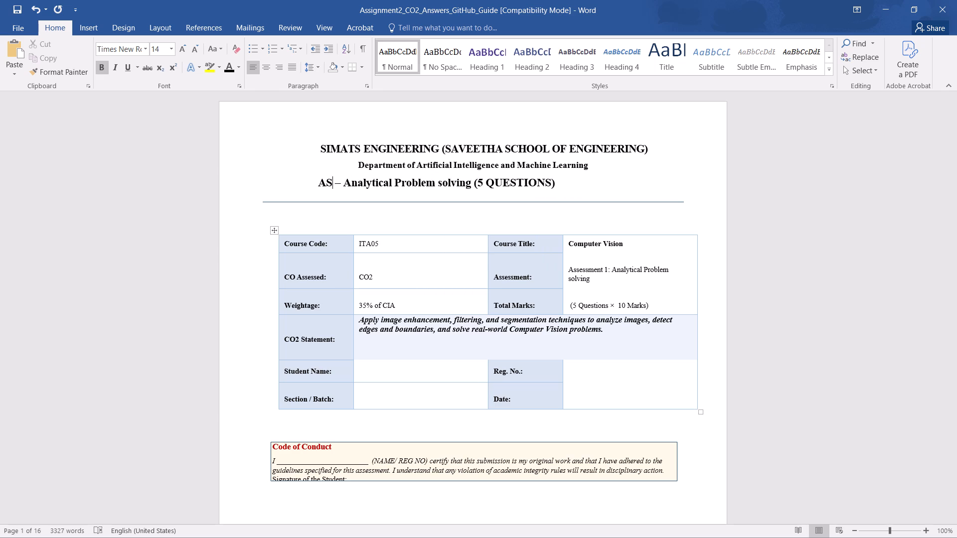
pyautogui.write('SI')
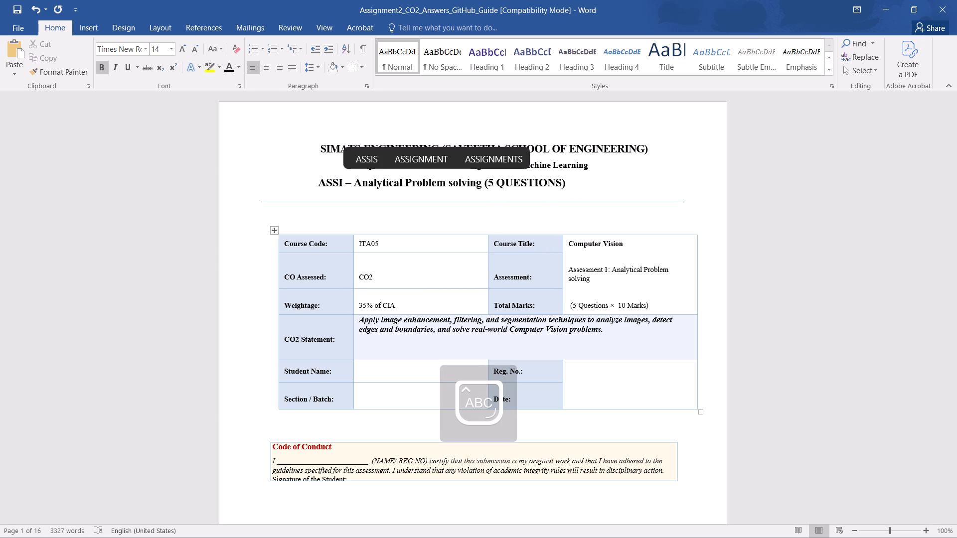
pyautogui.click(422, 164)
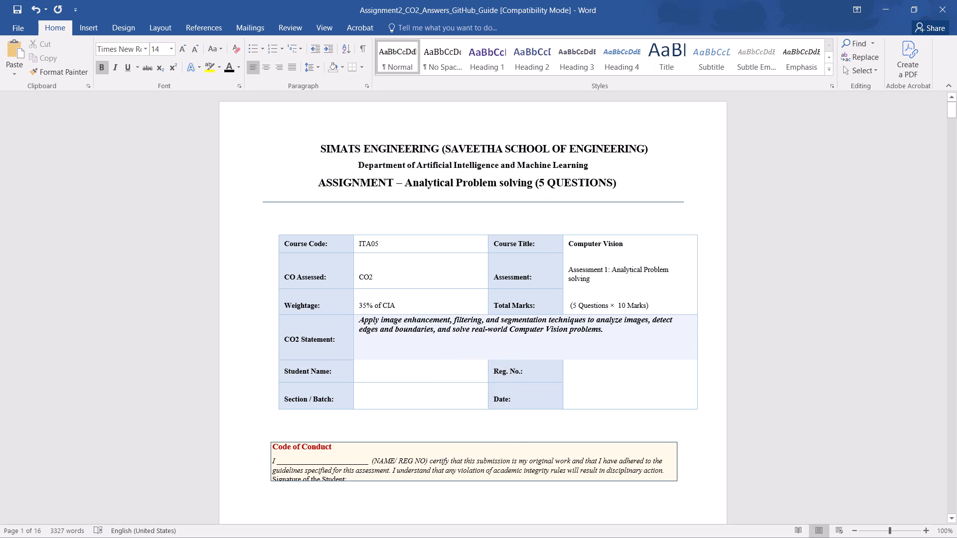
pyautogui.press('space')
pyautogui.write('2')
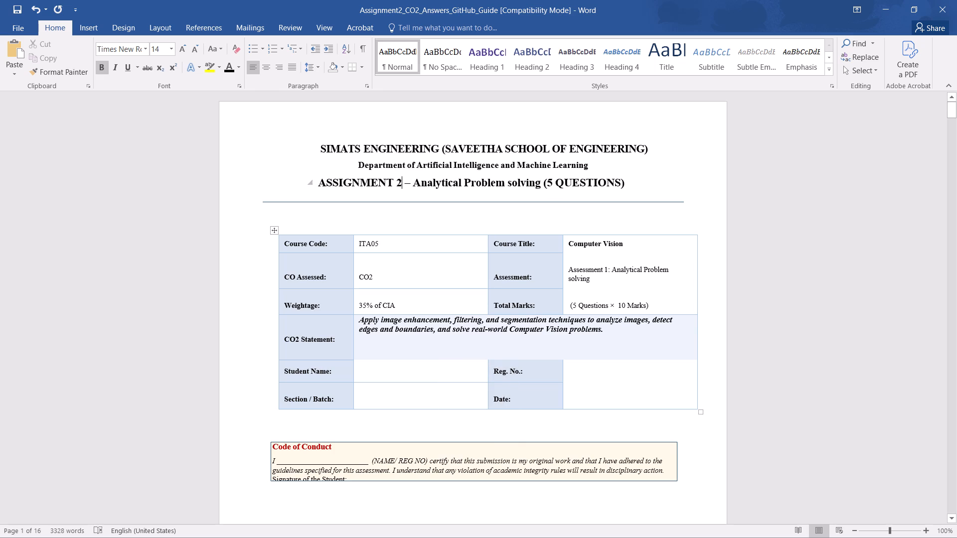
# Delete "Analytical Problem solving (5 QUESTIONS)" from the end of the cover page's title line.
pyautogui.click(630, 185)
pyautogui.press('BackSpace')
pyautogui.press('BackSpace')
pyautogui.press('BackSpace')
pyautogui.press('BackSpace')
pyautogui.press('BackSpace')
pyautogui.press('BackSpace')
pyautogui.press('BackSpace')
pyautogui.press('BackSpace')
pyautogui.press('BackSpace')
pyautogui.press('BackSpace')
pyautogui.press('BackSpace')
pyautogui.press('BackSpace')
pyautogui.press('BackSpace')
pyautogui.press('BackSpace')
pyautogui.press('BackSpace')
pyautogui.press('BackSpace')
pyautogui.press('BackSpace')
pyautogui.press('BackSpace')
pyautogui.press('BackSpace')
pyautogui.press('BackSpace')
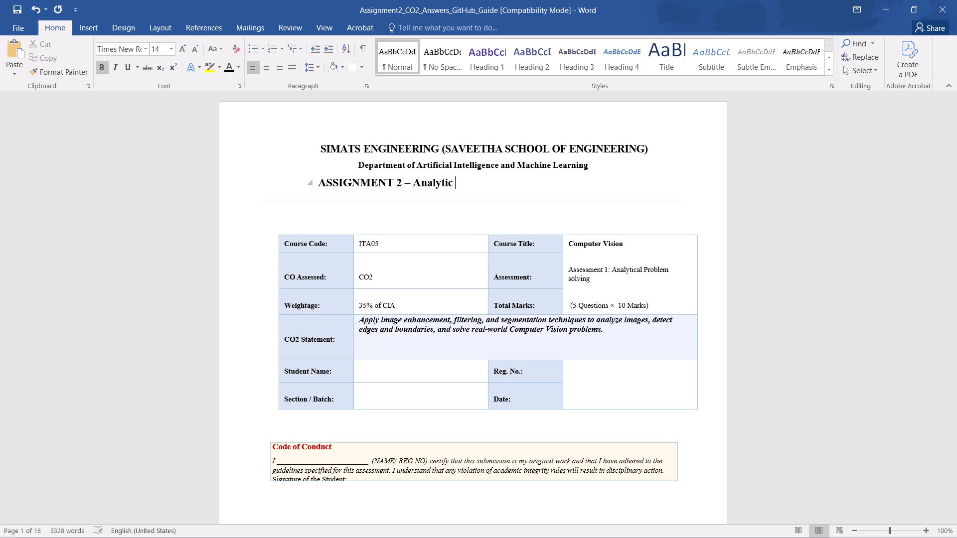
pyautogui.press('BackSpace')
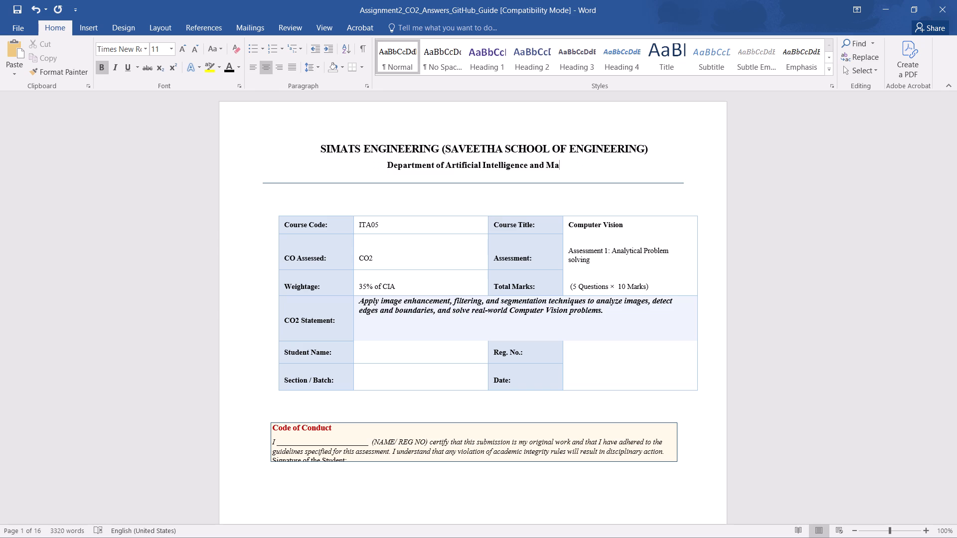
# Undo the excess deletions in the department and title lines back to "ASSIGNMENT 2 – A".
pyautogui.hotkey('ctrl', 'z')
pyautogui.hotkey('ctrl', 'z')
pyautogui.hotkey('ctrl', 'z')
pyautogui.hotkey('ctrl', 'z')
pyautogui.hotkey('ctrl', 'z')
pyautogui.hotkey('ctrl', 'z')
pyautogui.hotkey('ctrl', 'z')
pyautogui.hotkey('ctrl', 'z')
pyautogui.hotkey('ctrl', 'z')
pyautogui.hotkey('ctrl', 'z')
pyautogui.hotkey('ctrl', 'z')
pyautogui.hotkey('ctrl', 'z')
pyautogui.hotkey('ctrl', 'z')
pyautogui.hotkey('ctrl', 'z')
pyautogui.hotkey('ctrl', 'z')
pyautogui.hotkey('ctrl', 'z')
pyautogui.hotkey('ctrl', 'z')
pyautogui.hotkey('ctrl', 'z')
pyautogui.hotkey('ctrl', 'z')
pyautogui.hotkey('ctrl', 'z')
pyautogui.hotkey('ctrl', 'z')
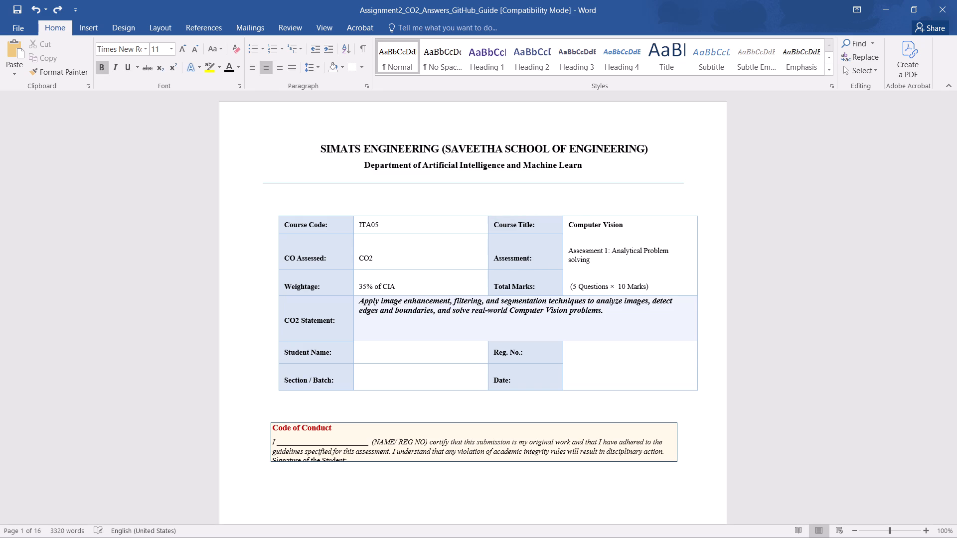
pyautogui.hotkey('ctrl', 'z')
pyautogui.hotkey('ctrl', 'z')
pyautogui.hotkey('ctrl', 'z')
pyautogui.hotkey('ctrl', 'z')
pyautogui.hotkey('ctrl', 'z')
pyautogui.hotkey('ctrl', 'z')
pyautogui.hotkey('ctrl', 'z')
pyautogui.hotkey('ctrl', 'z')
pyautogui.hotkey('ctrl', 'z')
pyautogui.hotkey('ctrl', 'z')
pyautogui.hotkey('ctrl', 'z')
pyautogui.hotkey('ctrl', 'z')
pyautogui.hotkey('ctrl', 'z')
pyautogui.hotkey('ctrl', 'z')
pyautogui.hotkey('ctrl', 'z')
pyautogui.hotkey('ctrl', 'z')
pyautogui.hotkey('ctrl', 'z')
pyautogui.hotkey('ctrl', 'z')
pyautogui.hotkey('ctrl', 'z')
pyautogui.hotkey('ctrl', 'z')
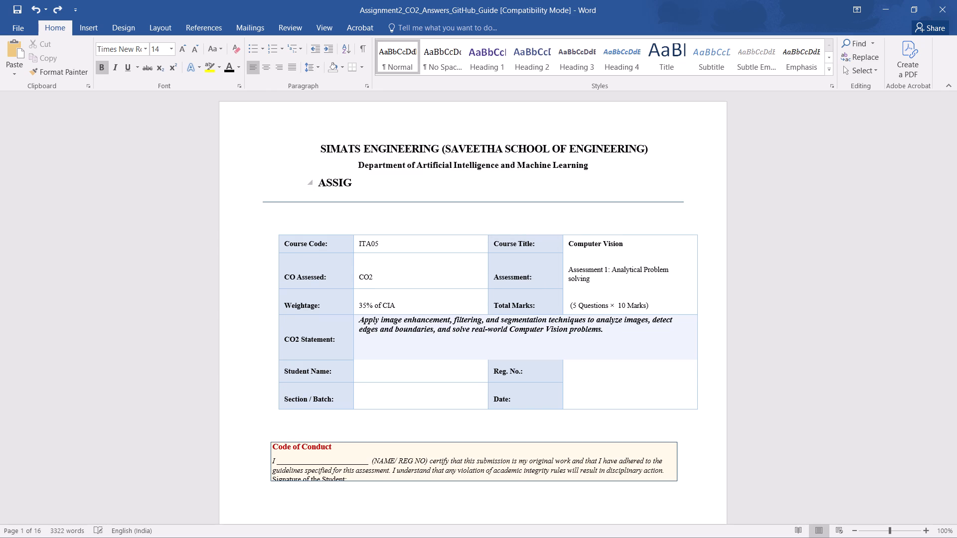
pyautogui.hotkey('ctrl', 'z')
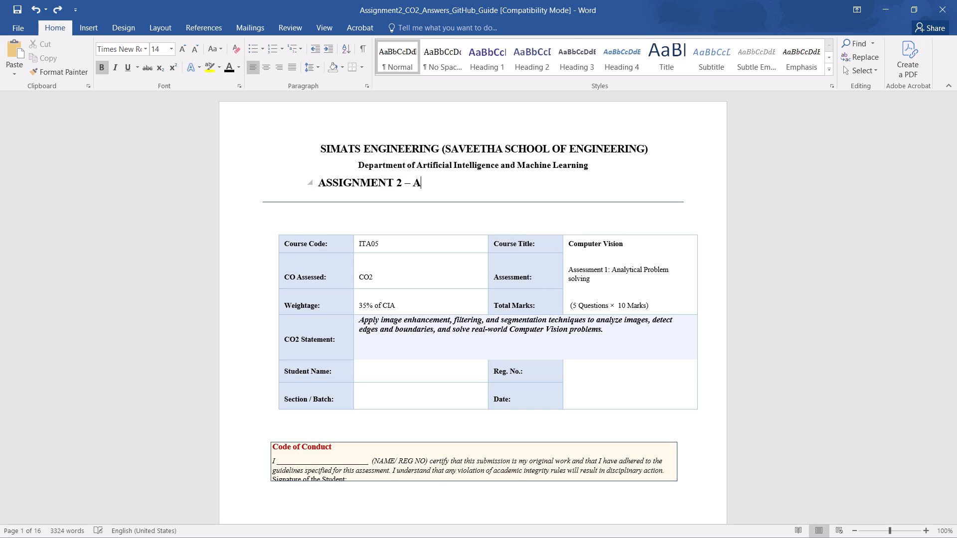
# Replace the leftover "A" after "ASSIGNMENT 2 –" with "TASK SLOVING USING C++".
pyautogui.press('BackSpace')
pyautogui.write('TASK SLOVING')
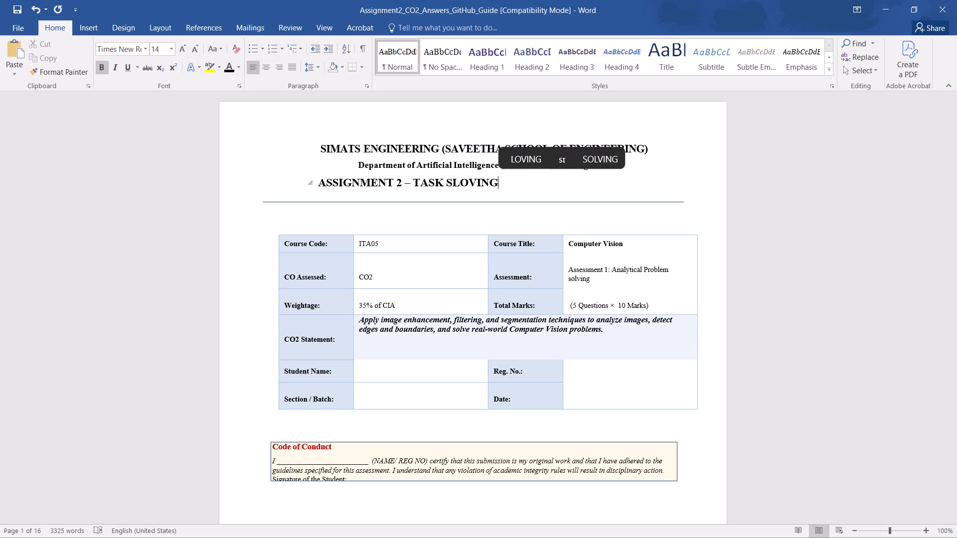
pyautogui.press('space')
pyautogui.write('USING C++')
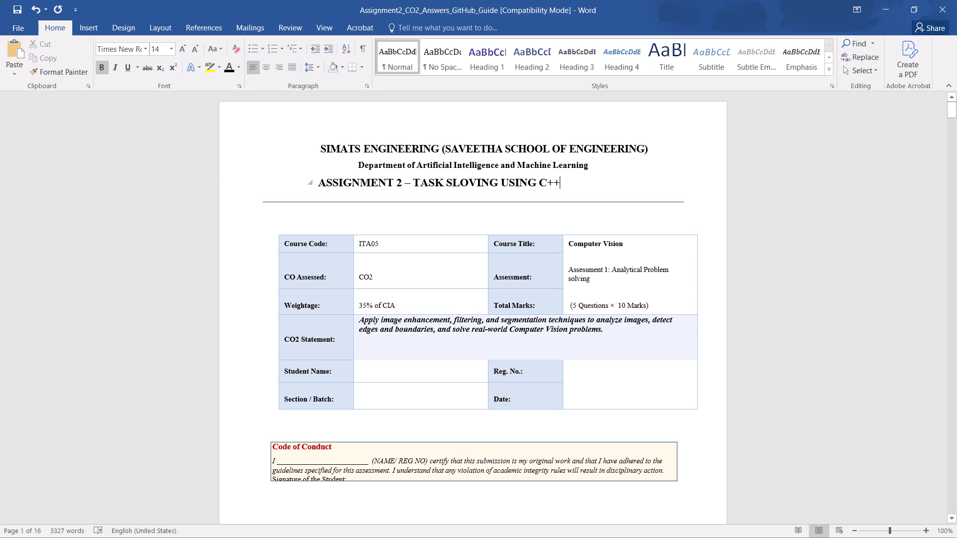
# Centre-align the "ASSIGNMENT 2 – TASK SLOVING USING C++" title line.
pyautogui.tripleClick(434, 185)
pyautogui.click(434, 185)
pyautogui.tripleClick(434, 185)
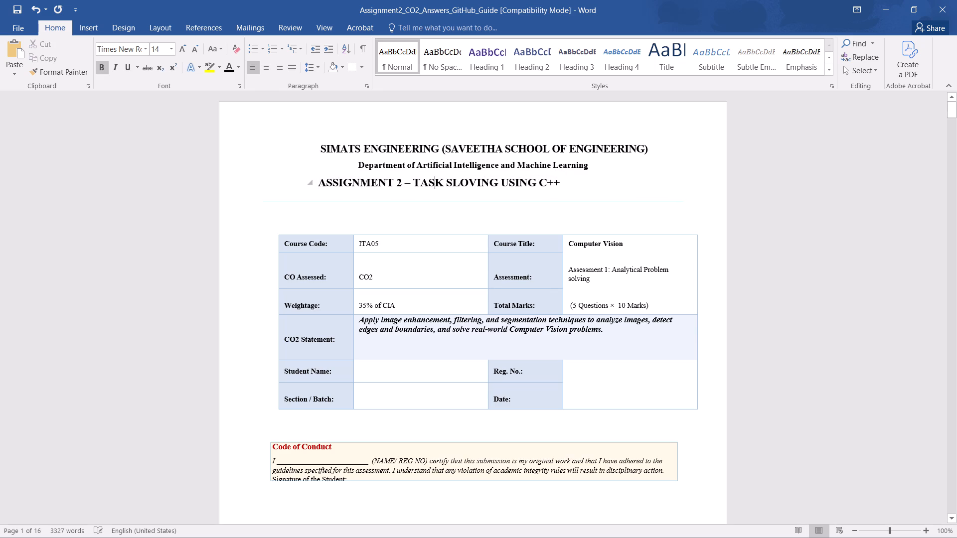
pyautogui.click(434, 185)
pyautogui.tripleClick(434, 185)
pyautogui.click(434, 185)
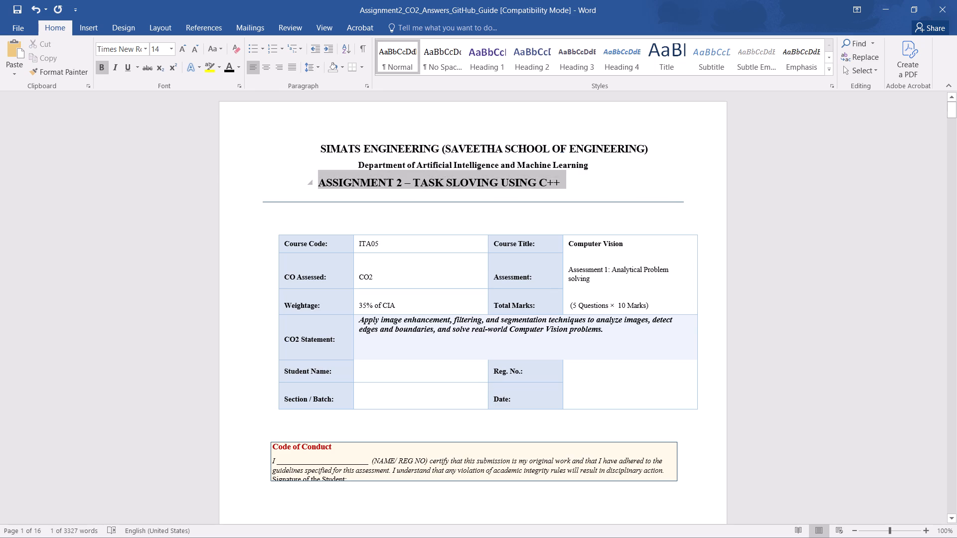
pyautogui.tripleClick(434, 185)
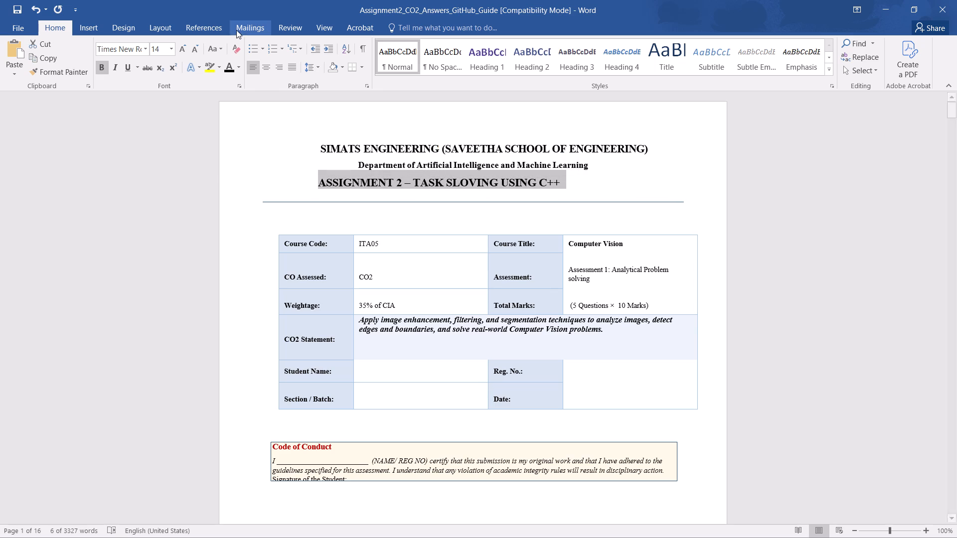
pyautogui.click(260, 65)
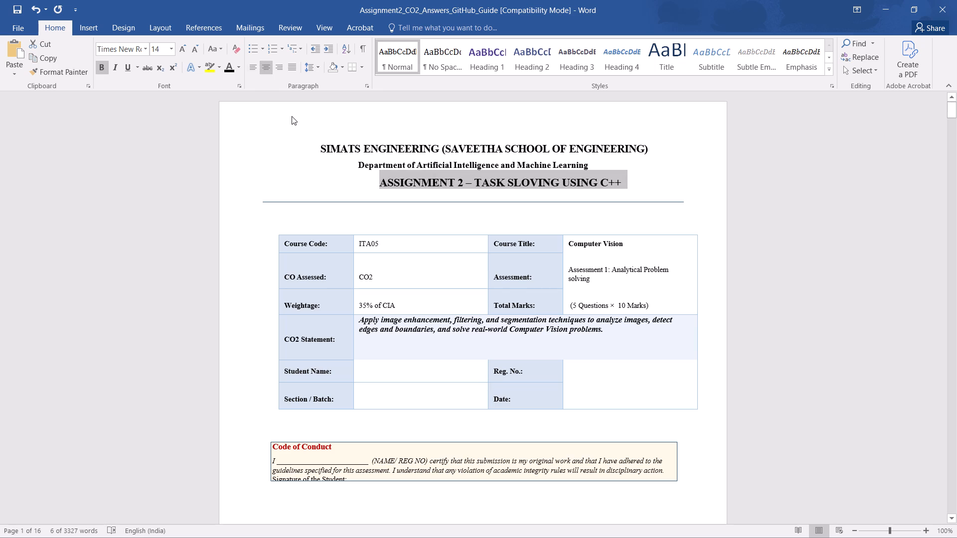
# Remove the title line's centring and position it beneath the department line with about 16 leading spaces.
pyautogui.click(371, 177)
pyautogui.click(381, 184)
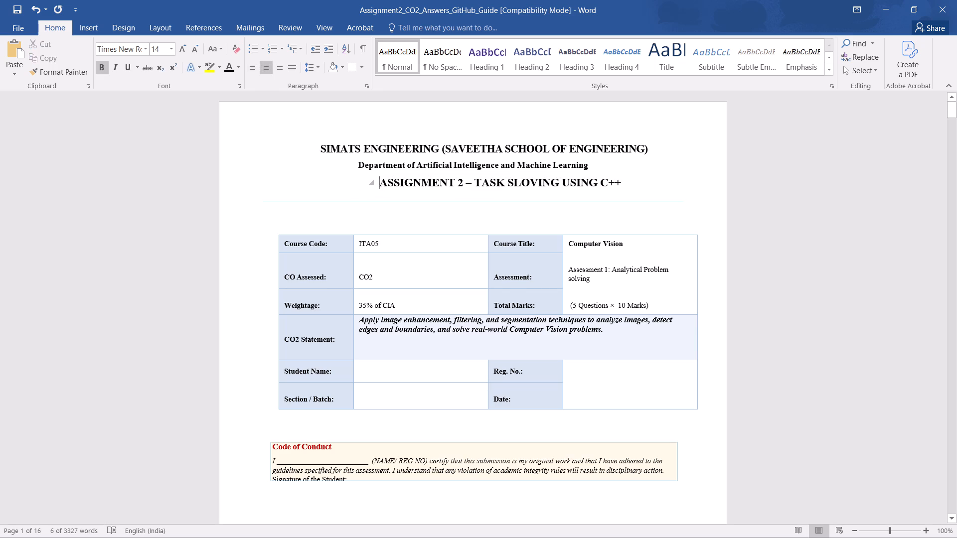
pyautogui.press('BackSpace')
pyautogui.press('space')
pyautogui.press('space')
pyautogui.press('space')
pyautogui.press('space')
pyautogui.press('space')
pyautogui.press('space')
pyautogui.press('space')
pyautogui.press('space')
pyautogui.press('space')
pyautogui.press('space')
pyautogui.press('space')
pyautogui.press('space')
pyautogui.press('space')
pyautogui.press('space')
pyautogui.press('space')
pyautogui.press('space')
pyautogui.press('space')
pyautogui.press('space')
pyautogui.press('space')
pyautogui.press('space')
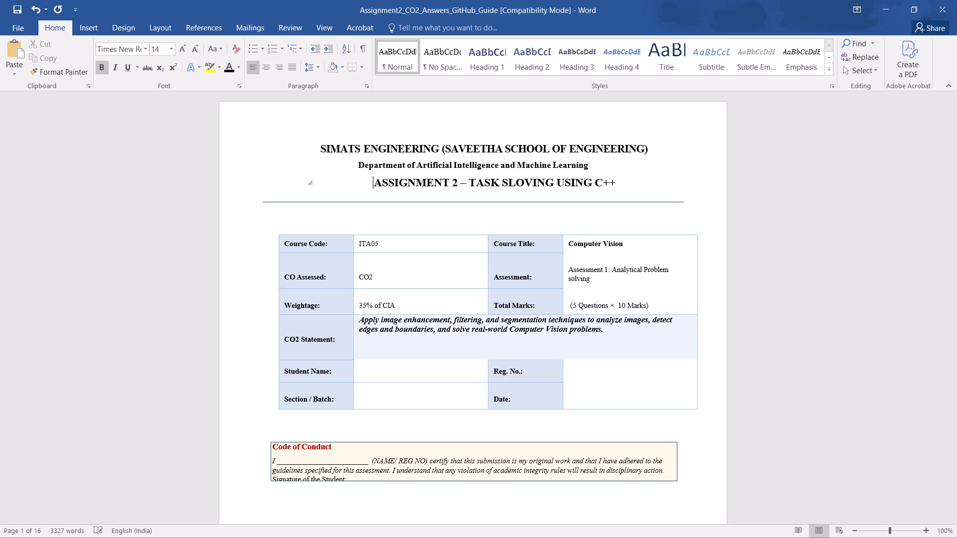
pyautogui.press('BackSpace')
pyautogui.press('BackSpace')
pyautogui.press('BackSpace')
pyautogui.press('BackSpace')
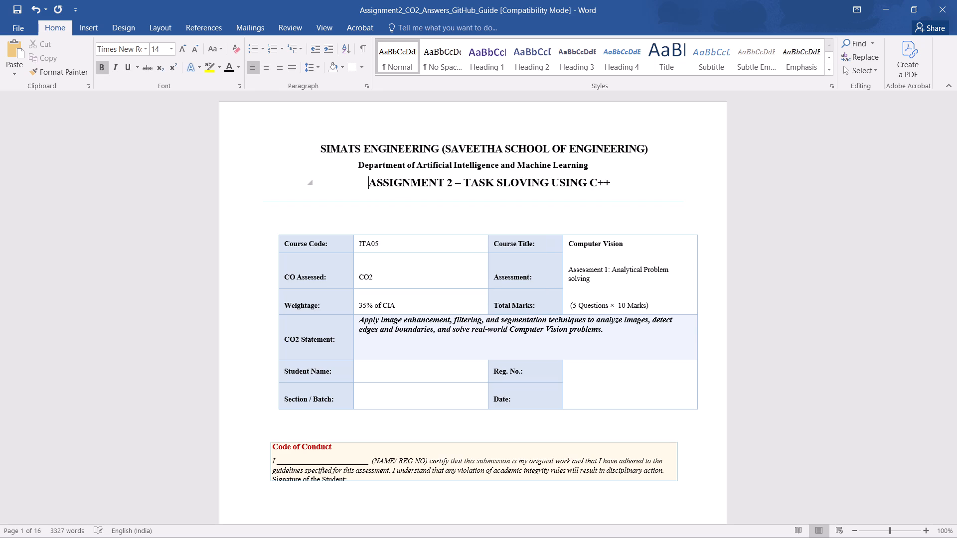
# Remove five leading spaces from the assignment title line to shift it closer to centre beneath the department line.
pyautogui.press('BackSpace')
pyautogui.press('BackSpace')
pyautogui.press('BackSpace')
pyautogui.press('BackSpace')
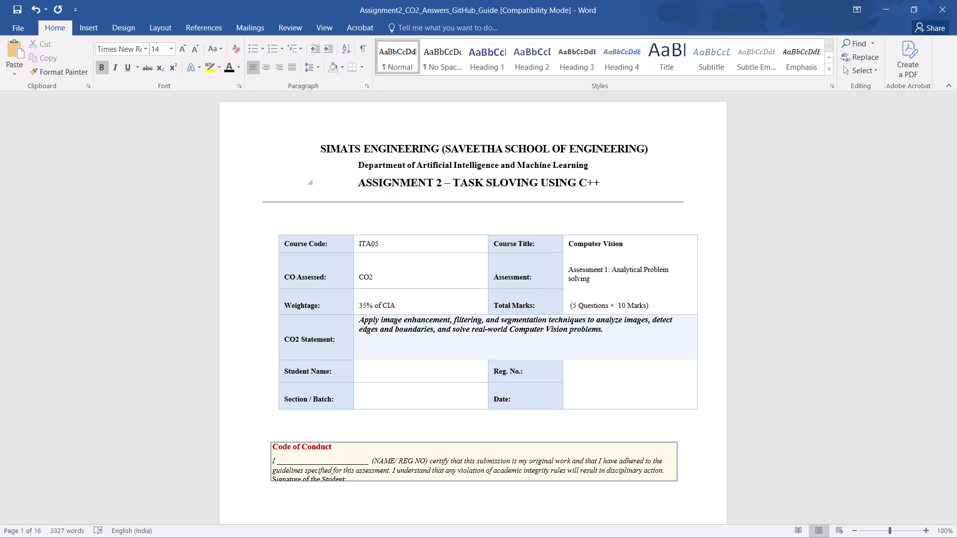
pyautogui.press('BackSpace')
# Replace the Course Code entry in the cover page table with "DSA010".
pyautogui.click(401, 245)
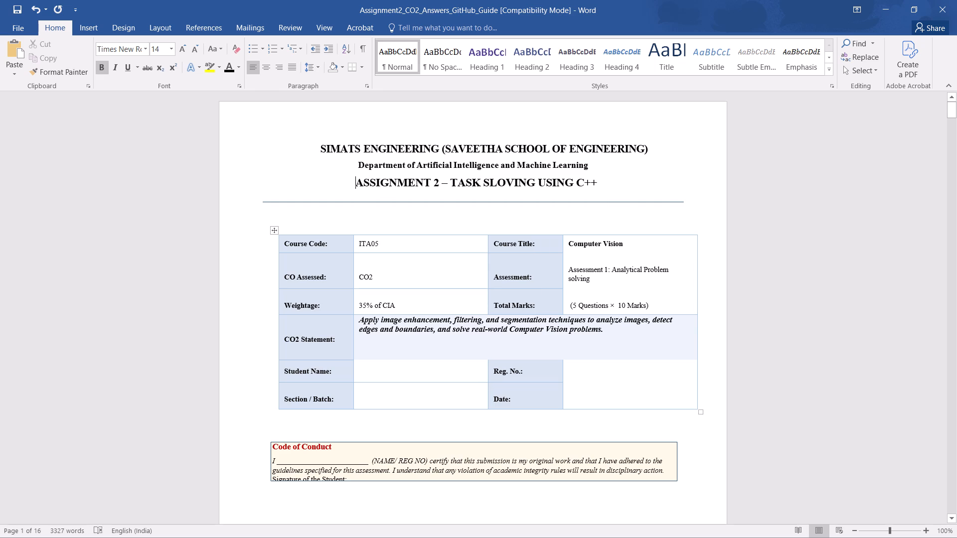
pyautogui.press('BackSpace')
pyautogui.press('BackSpace')
pyautogui.press('BackSpace')
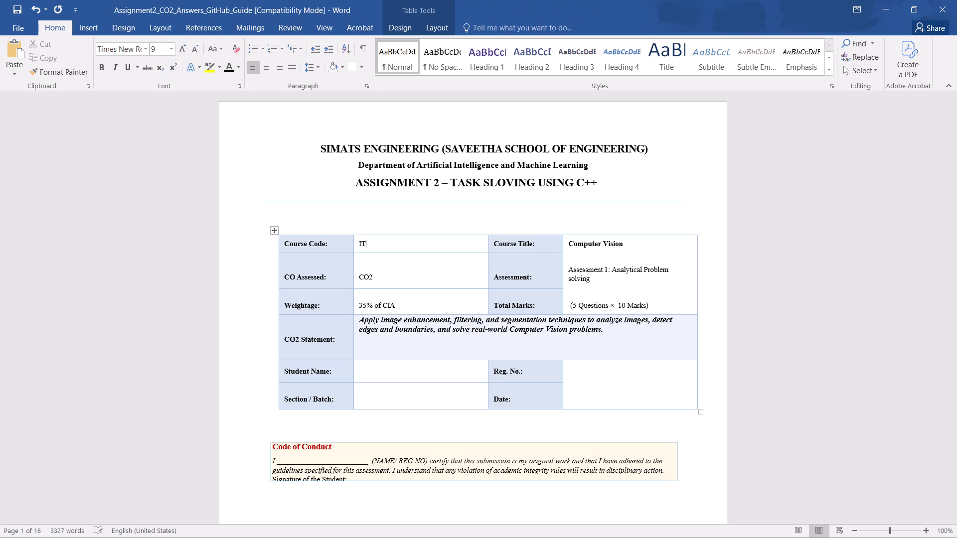
pyautogui.press('BackSpace')
pyautogui.press('BackSpace')
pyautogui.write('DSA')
pyautogui.scroll(-5, 417, 360)
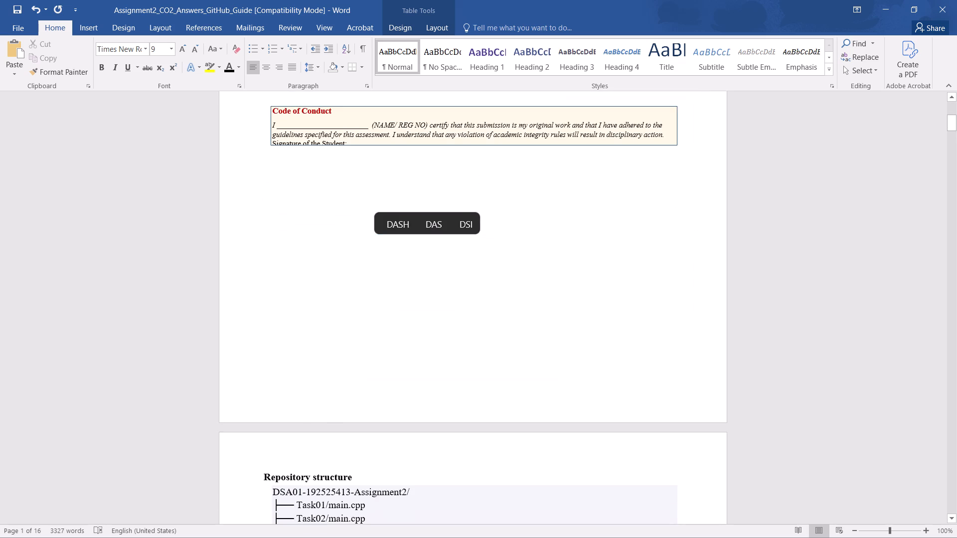
pyautogui.scroll(-1, 417, 360)
pyautogui.scroll(5, 417, 360)
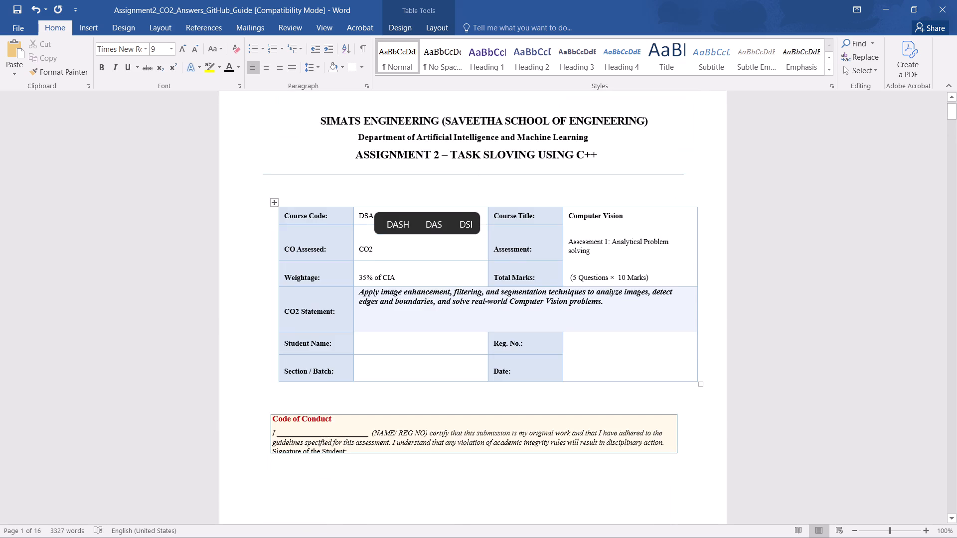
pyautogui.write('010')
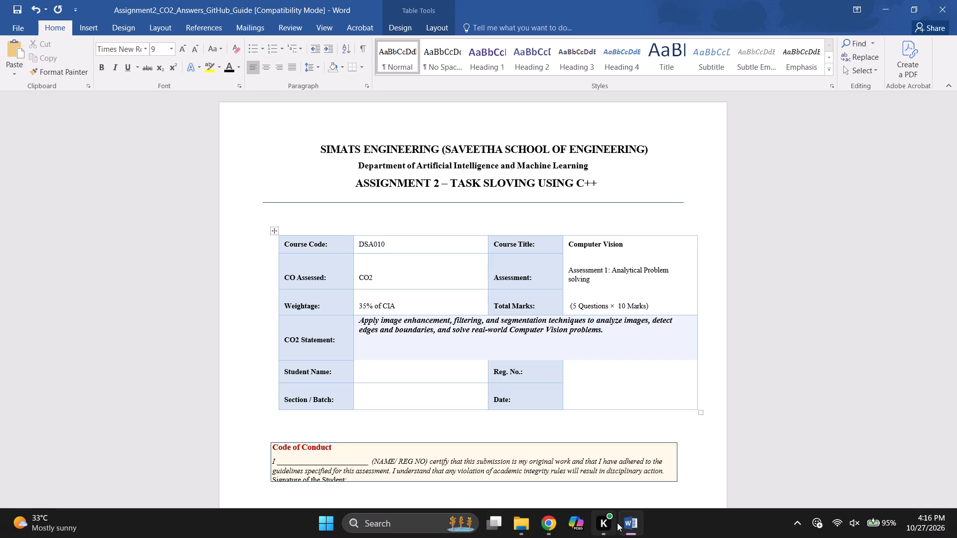
# Copy the Assignment2 repository's address in Chrome, and back in Word complete the course code as "DSA0104".
pyautogui.click(554, 520)
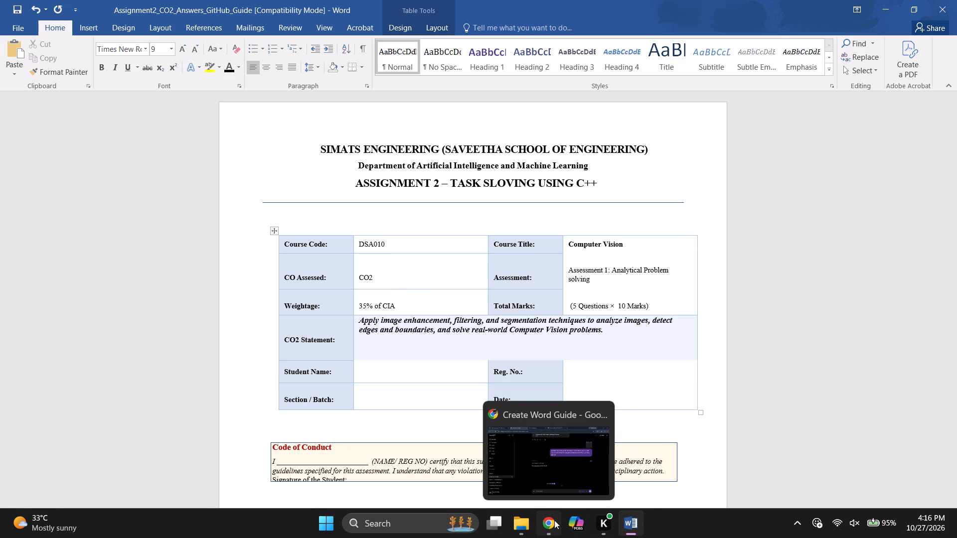
pyautogui.click(517, 12)
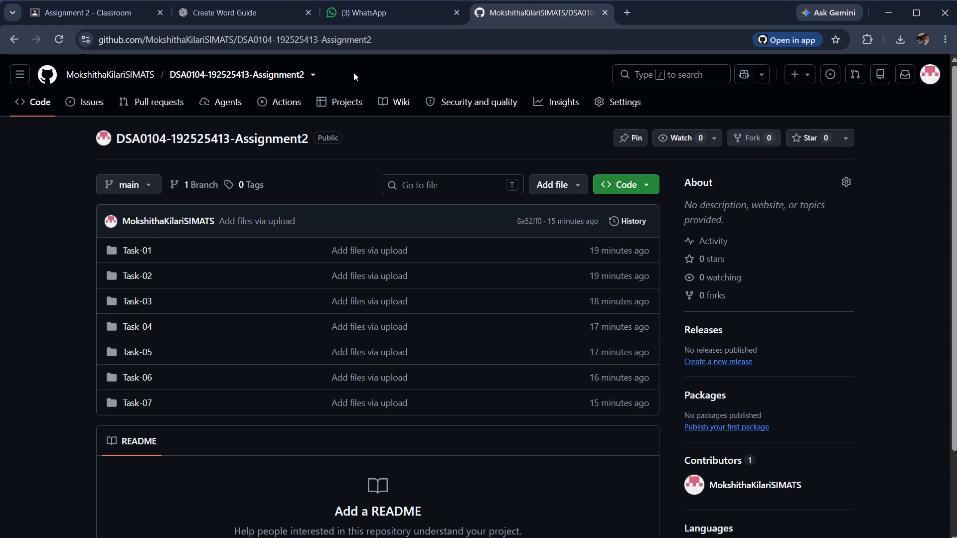
pyautogui.click(396, 39)
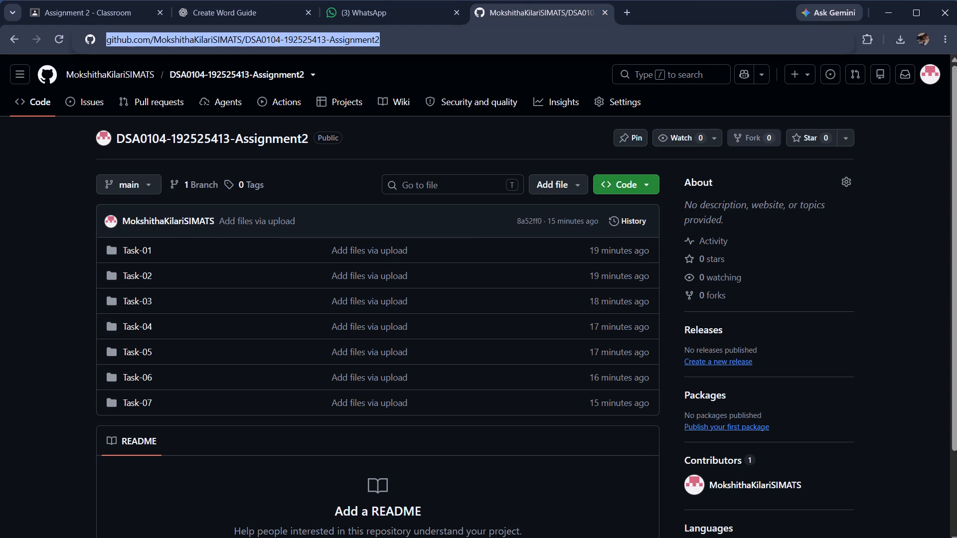
pyautogui.hotkey('ctrl', 'c')
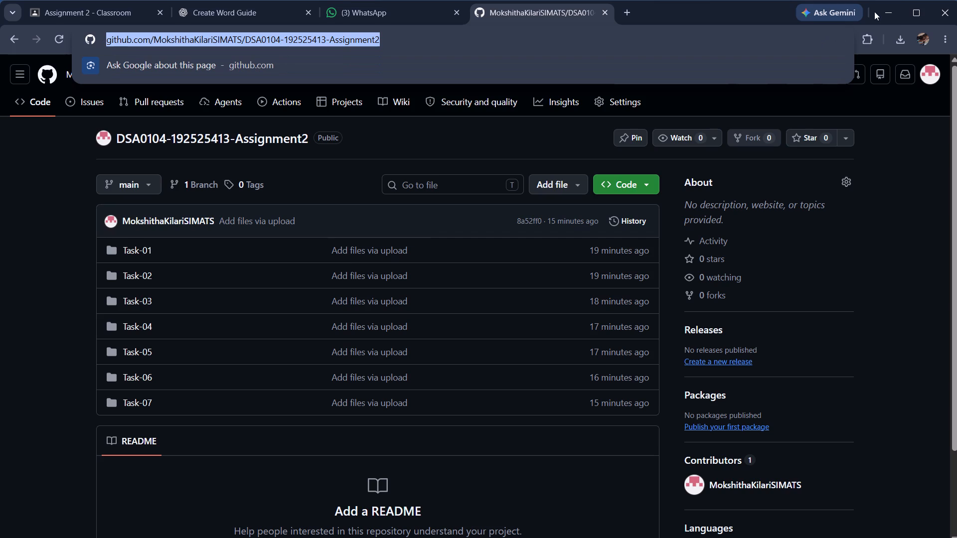
pyautogui.click(893, 13)
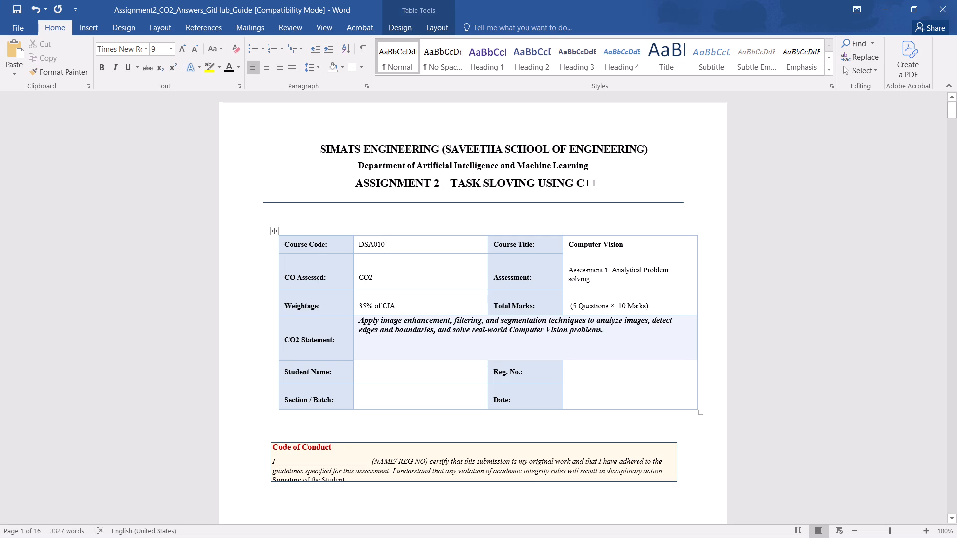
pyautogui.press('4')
# Replace the Course Title entry with "Object Oriented Programming using c++".
pyautogui.click(631, 247)
pyautogui.press('BackSpace')
pyautogui.press('BackSpace')
pyautogui.press('BackSpace')
pyautogui.press('BackSpace')
pyautogui.press('BackSpace')
pyautogui.press('BackSpace')
pyautogui.press('BackSpace')
pyautogui.press('BackSpace')
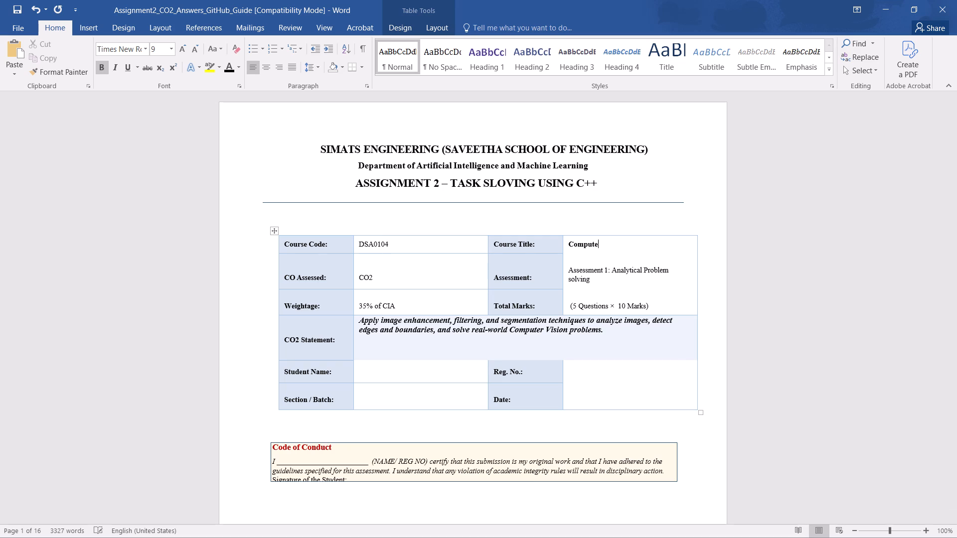
pyautogui.press('BackSpace')
pyautogui.press('BackSpace')
pyautogui.press('BackSpace')
pyautogui.press('BackSpace')
pyautogui.press('BackSpace')
pyautogui.press('BackSpace')
pyautogui.press('BackSpace')
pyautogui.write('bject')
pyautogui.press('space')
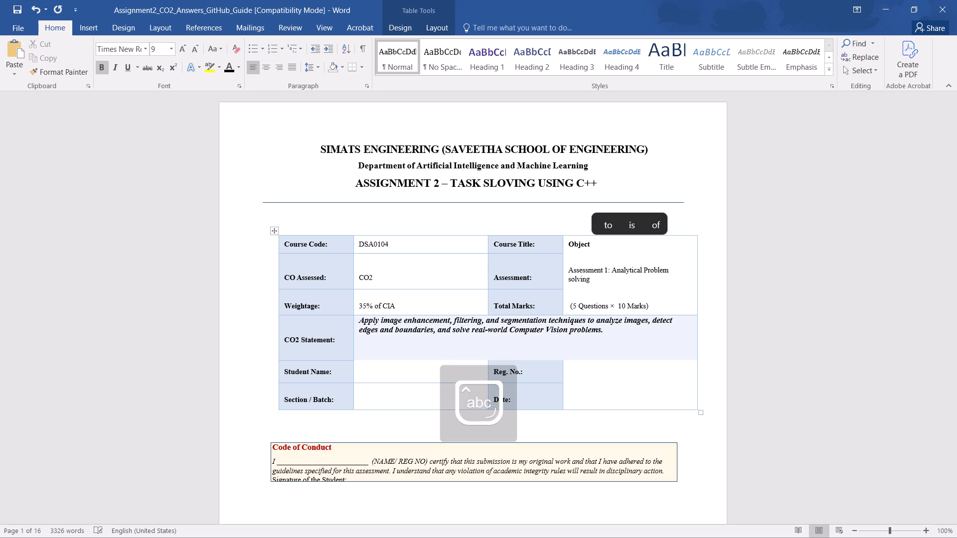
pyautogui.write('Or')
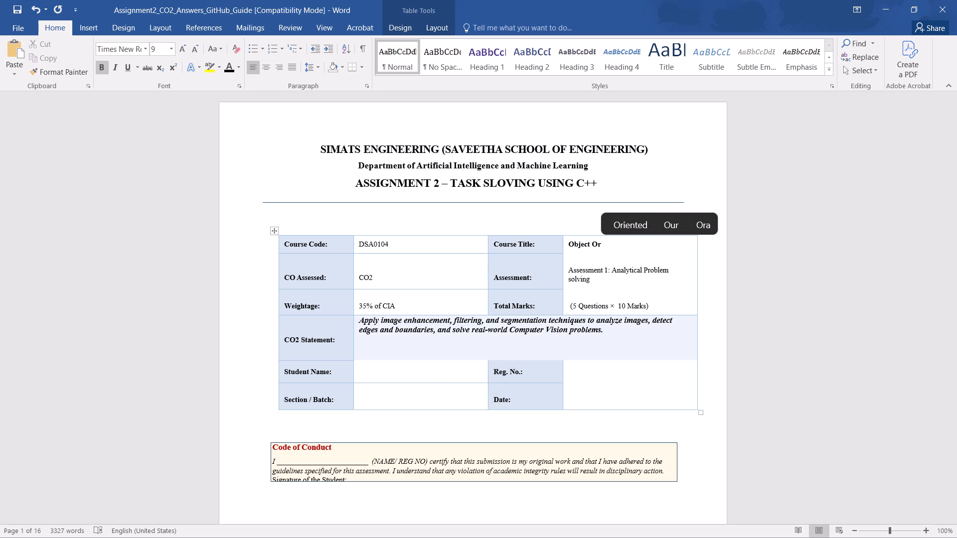
pyautogui.click(622, 221)
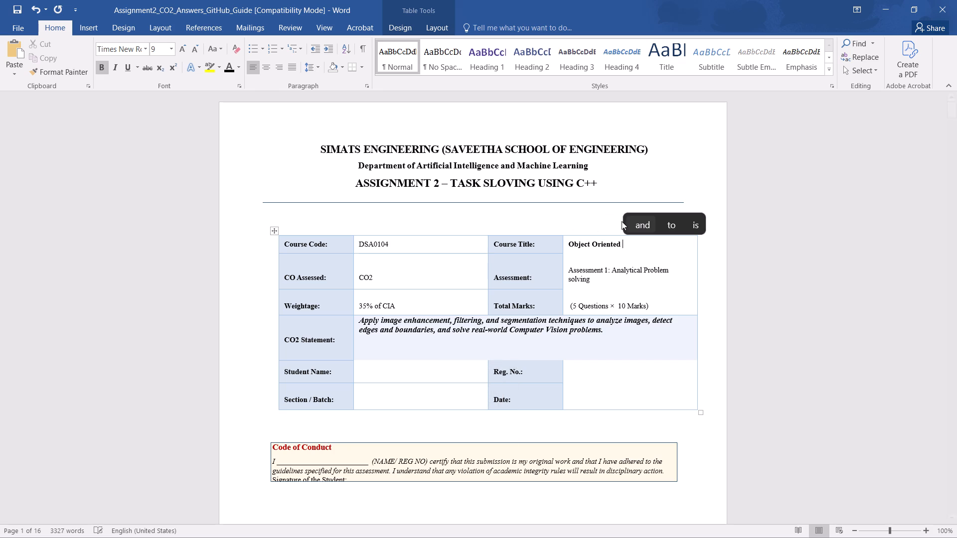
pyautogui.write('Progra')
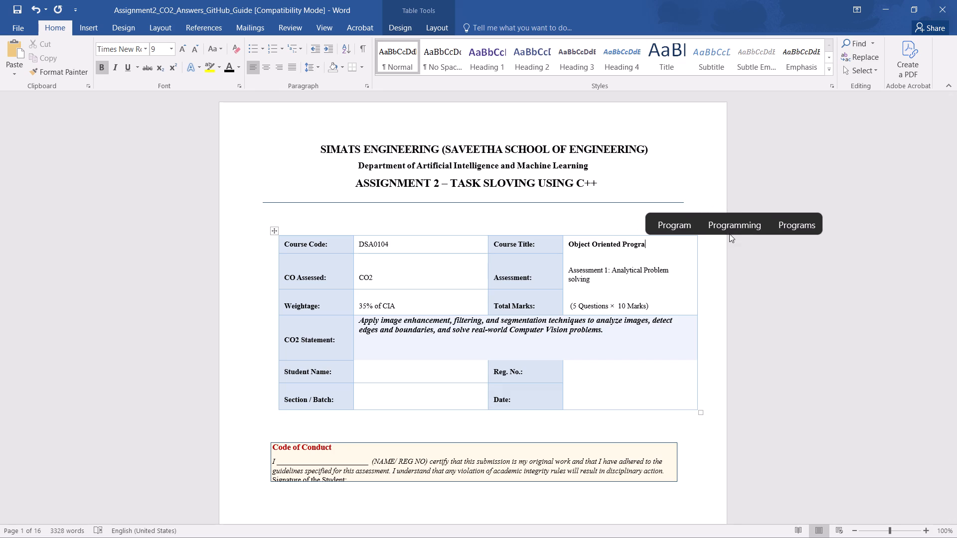
pyautogui.click(741, 225)
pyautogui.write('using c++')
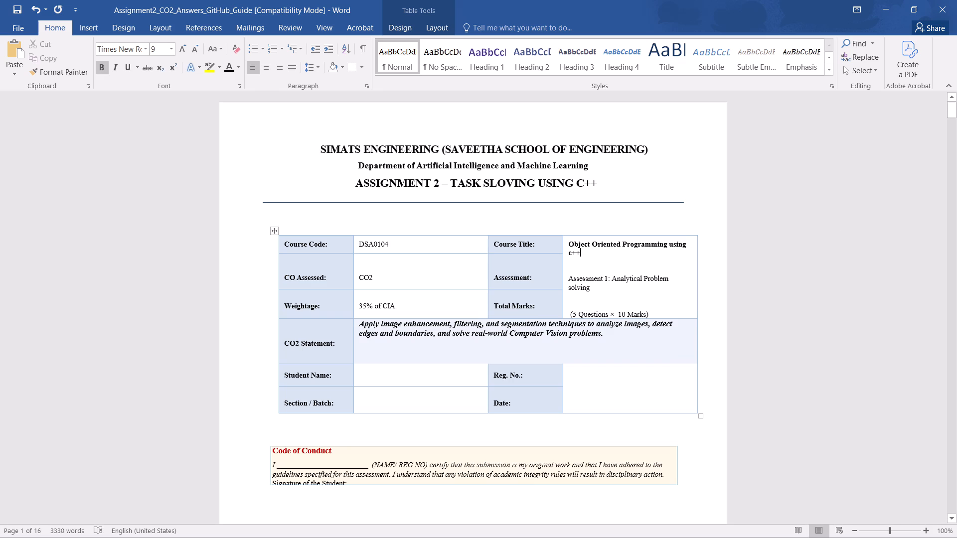
# Remove the bold formatting from the course title "Object Oriented Programming using c++".
pyautogui.tripleClick(615, 247)
pyautogui.click(615, 247)
pyautogui.tripleClick(615, 247)
pyautogui.hotkey('ctrl', 'b')
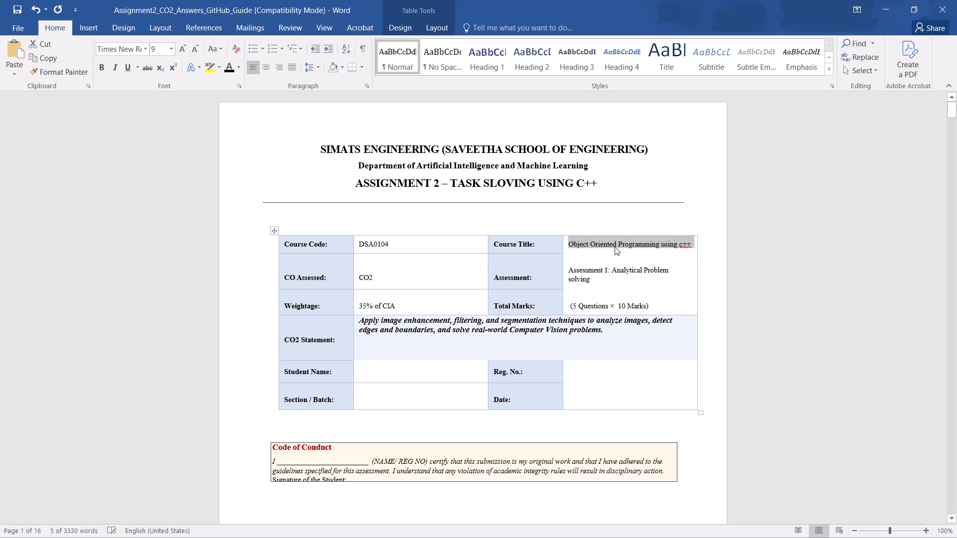
# Delete the end of the Assessment entry "Assessment 1: Analytical Problem solving", leaving only "Ass".
pyautogui.click(602, 279)
pyautogui.press('BackSpace')
pyautogui.press('BackSpace')
pyautogui.press('BackSpace')
pyautogui.press('BackSpace')
pyautogui.press('BackSpace')
pyautogui.press('BackSpace')
pyautogui.press('BackSpace')
pyautogui.press('BackSpace')
pyautogui.press('BackSpace')
pyautogui.press('BackSpace')
pyautogui.press('BackSpace')
pyautogui.press('BackSpace')
pyautogui.press('BackSpace')
pyautogui.press('BackSpace')
pyautogui.press('BackSpace')
pyautogui.press('BackSpace')
pyautogui.press('BackSpace')
pyautogui.press('BackSpace')
pyautogui.press('BackSpace')
pyautogui.press('BackSpace')
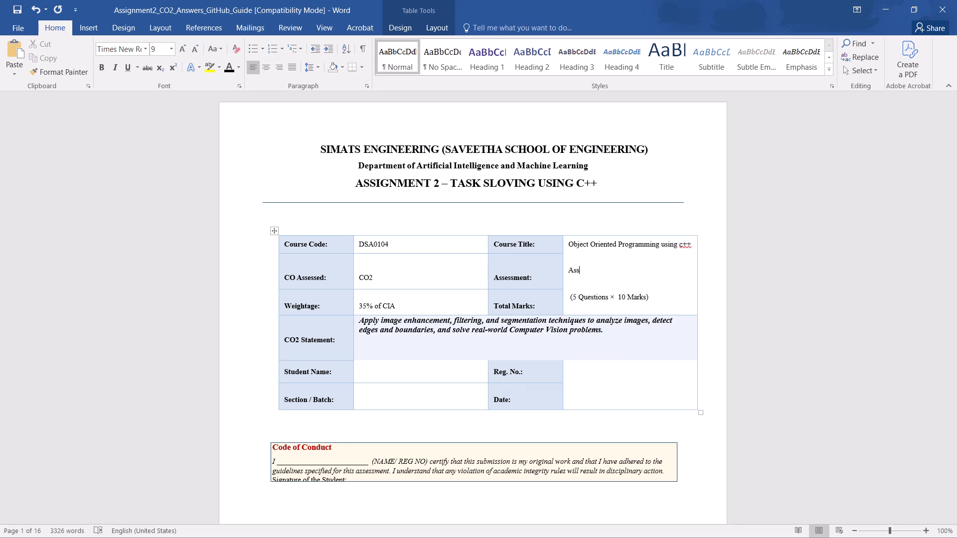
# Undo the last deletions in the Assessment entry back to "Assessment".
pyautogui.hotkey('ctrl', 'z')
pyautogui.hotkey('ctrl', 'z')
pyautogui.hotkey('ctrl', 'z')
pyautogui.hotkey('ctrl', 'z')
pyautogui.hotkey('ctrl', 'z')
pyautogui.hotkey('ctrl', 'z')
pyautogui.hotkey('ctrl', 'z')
# Change the remaining "Assessment" text in the Assessment entry to "Assignment 2: task sloving".
pyautogui.press('BackSpace')
pyautogui.press('BackSpace')
pyautogui.press('BackSpace')
pyautogui.press('BackSpace')
pyautogui.press('BackSpace')
pyautogui.press('BackSpace')
pyautogui.press('BackSpace')
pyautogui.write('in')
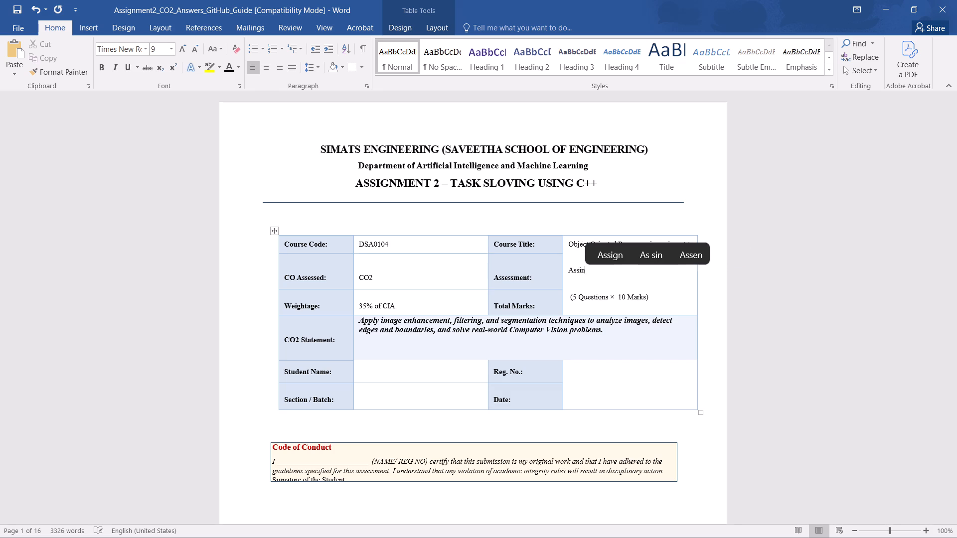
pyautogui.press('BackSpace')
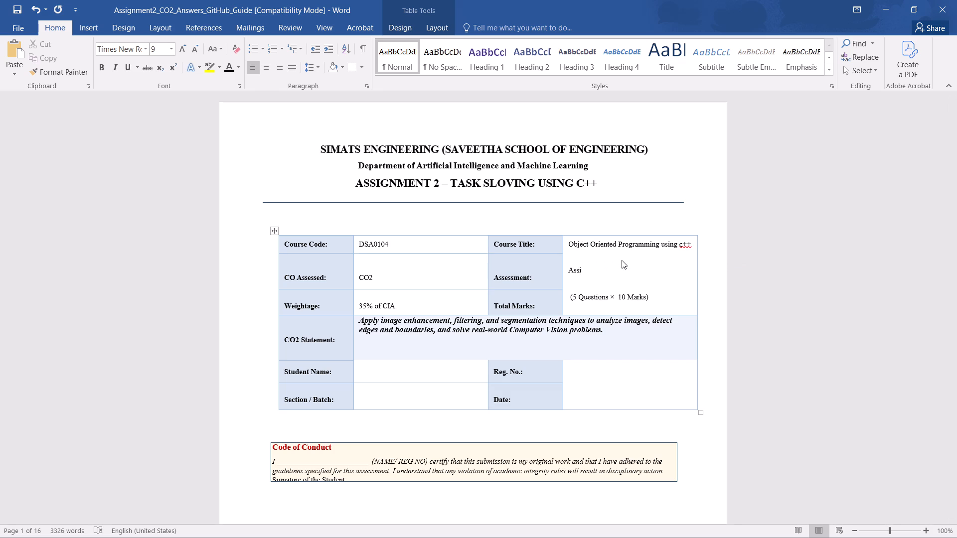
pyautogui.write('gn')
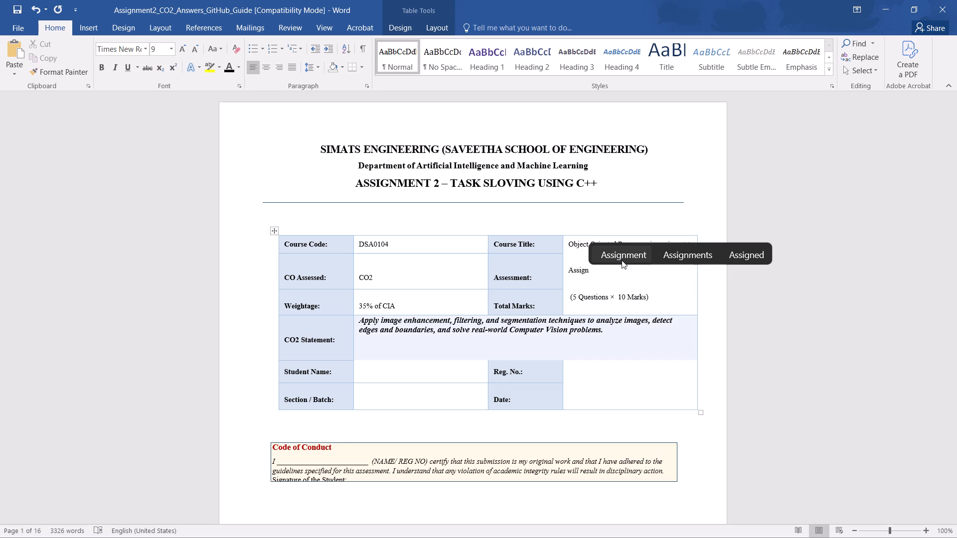
pyautogui.click(632, 251)
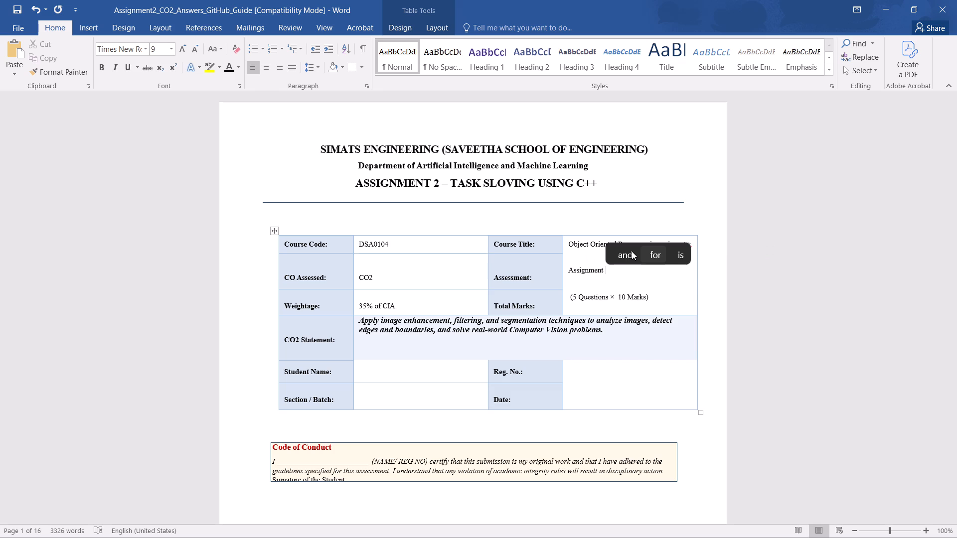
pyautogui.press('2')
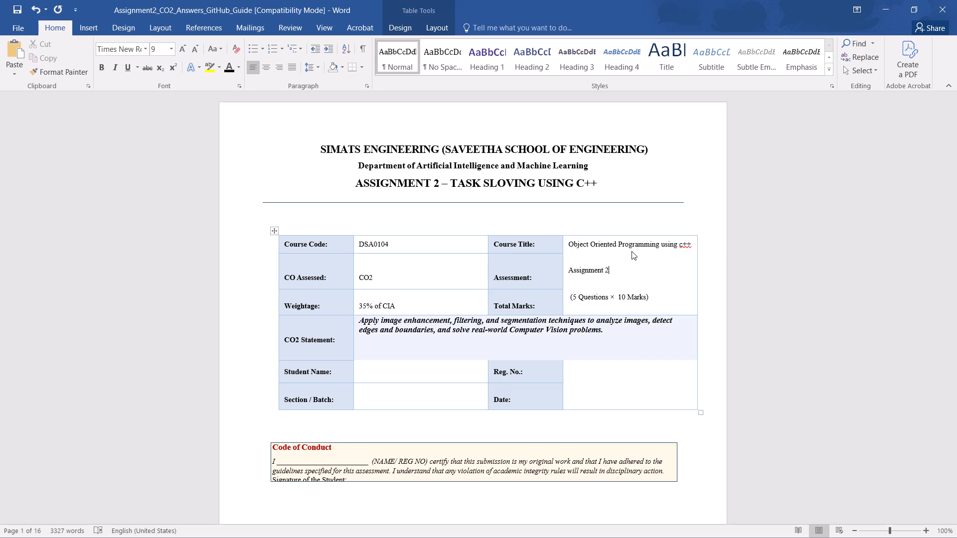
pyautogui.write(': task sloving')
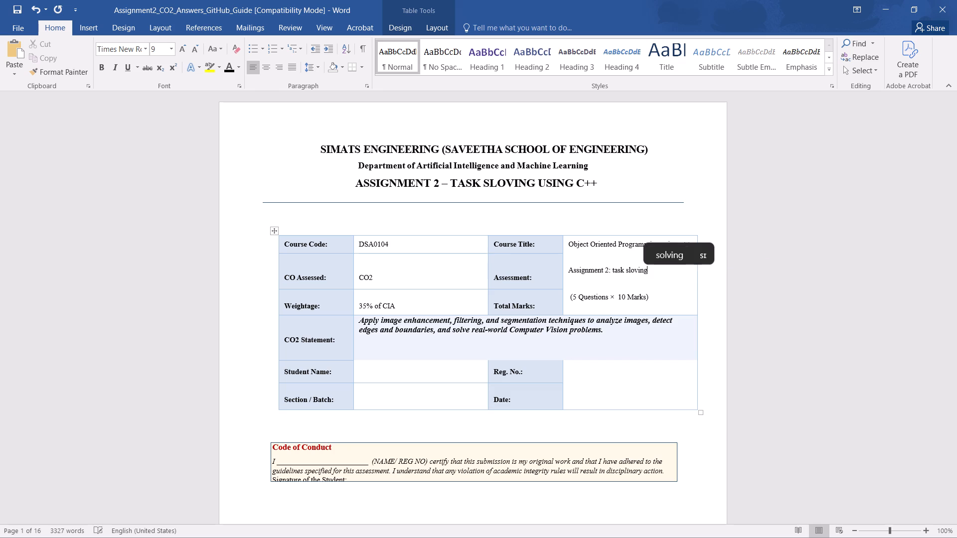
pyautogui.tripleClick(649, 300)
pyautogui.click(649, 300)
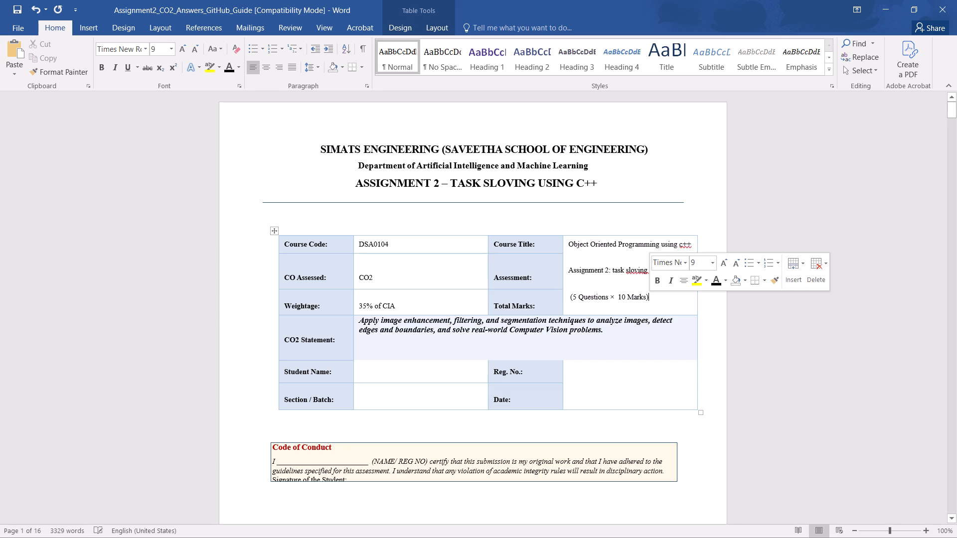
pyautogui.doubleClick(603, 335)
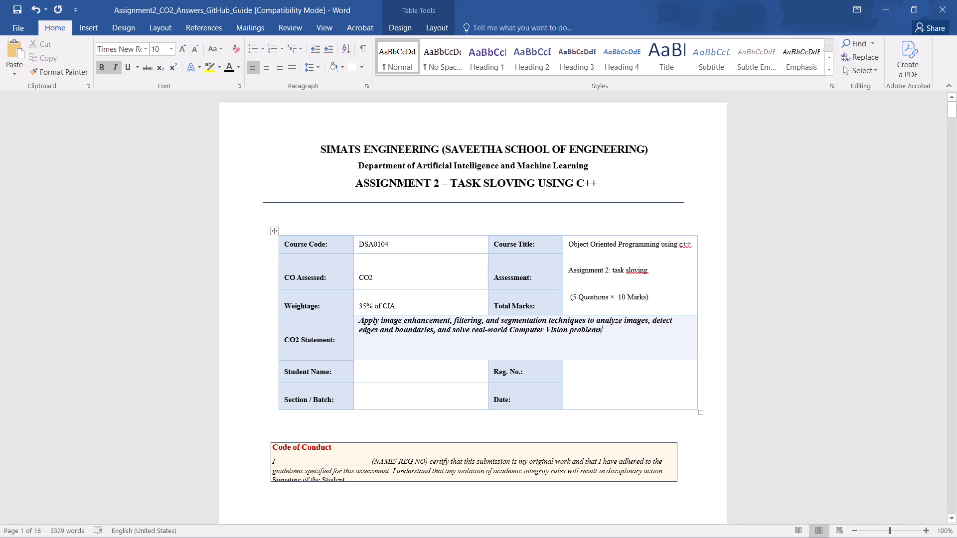
# Delete the CO2 Statement label cell and the remaining statement row from the course details table.
pyautogui.click(279, 336)
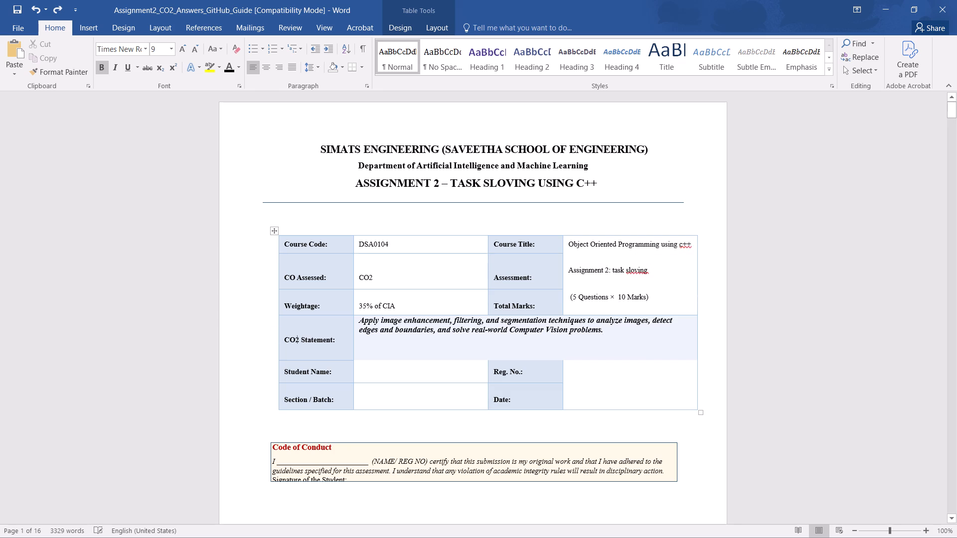
pyautogui.rightClick(279, 336)
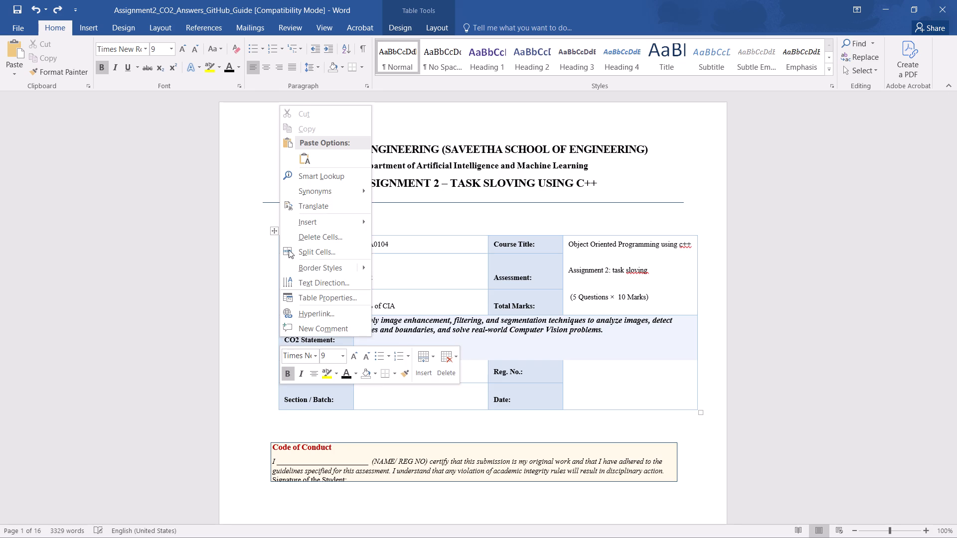
pyautogui.click(327, 240)
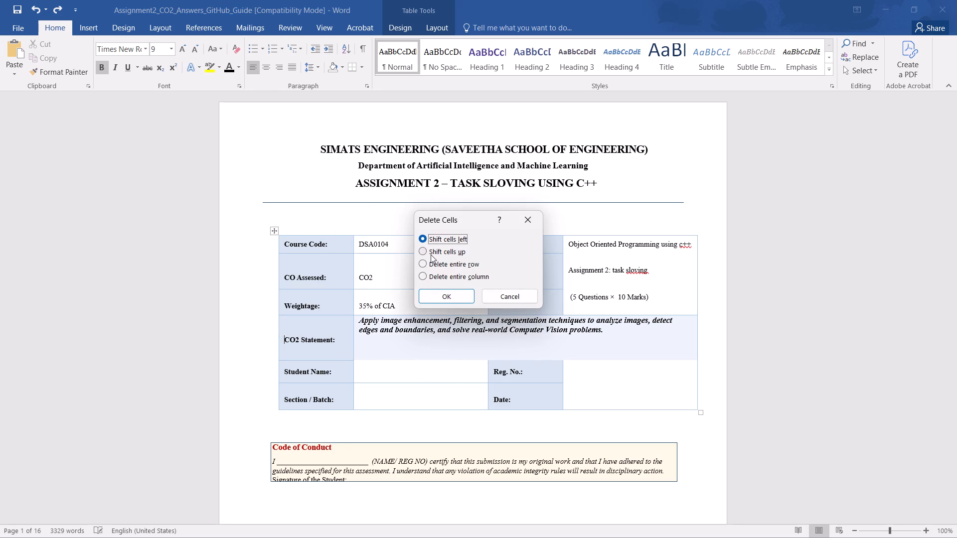
pyautogui.click(453, 291)
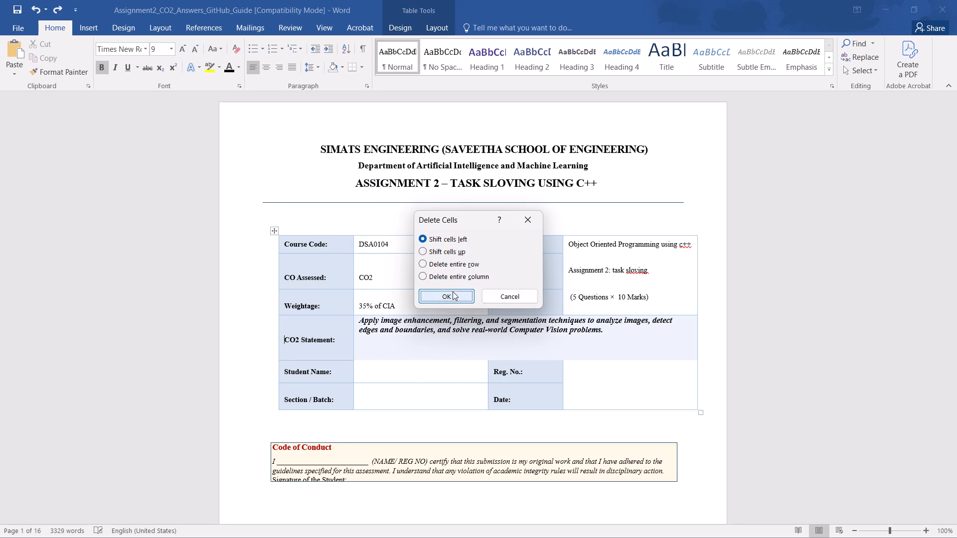
pyautogui.rightClick(417, 344)
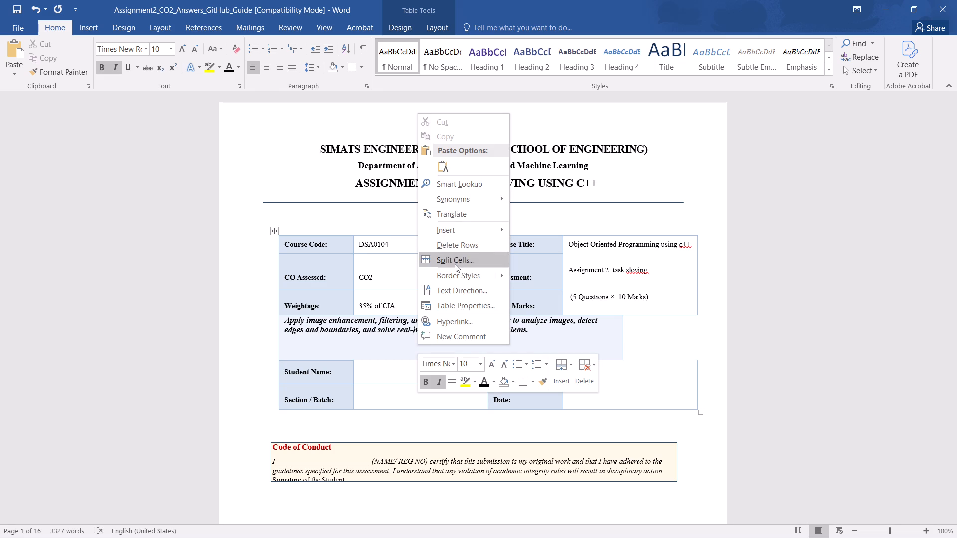
pyautogui.click(464, 244)
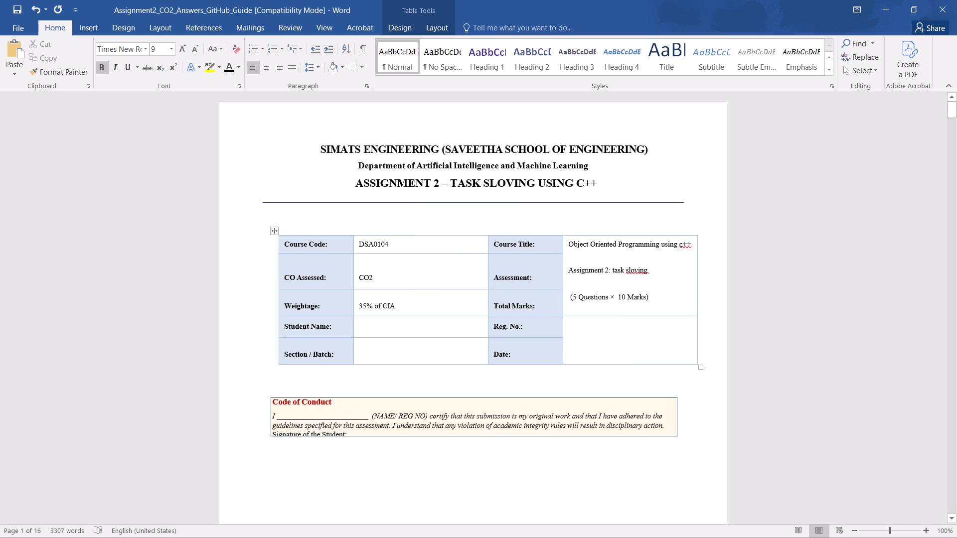
# Remove the text "(5 Questions × 10 Marks)" from the Total Marks entry.
pyautogui.tripleClick(588, 299)
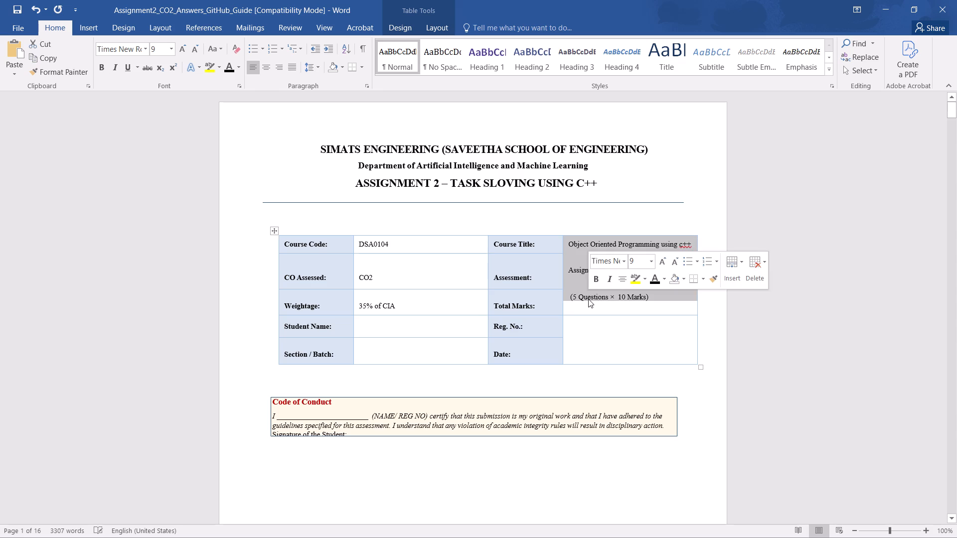
pyautogui.click(588, 299)
pyautogui.moveTo(653, 299); pyautogui.dragTo(619, 298)
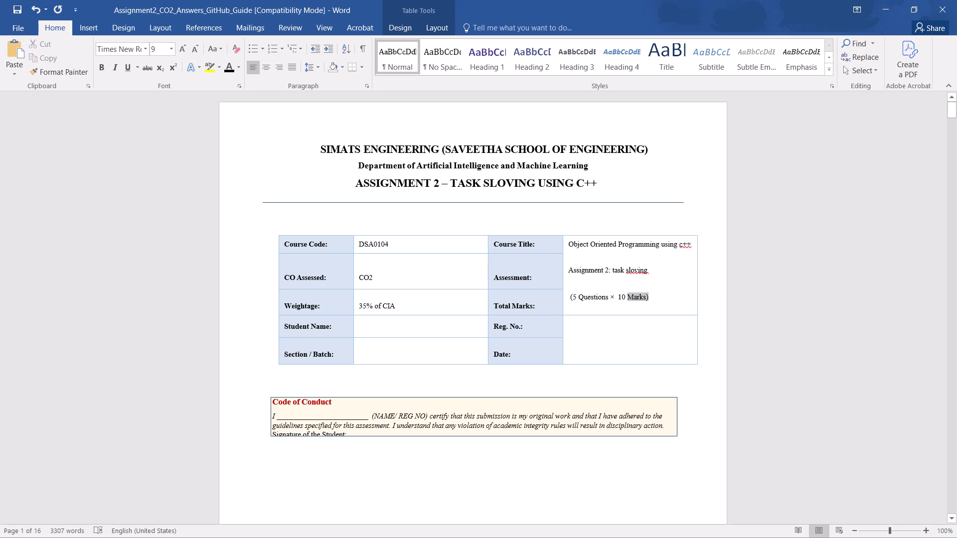
pyautogui.moveTo(619, 298); pyautogui.dragTo(571, 302)
pyautogui.press('BackSpace')
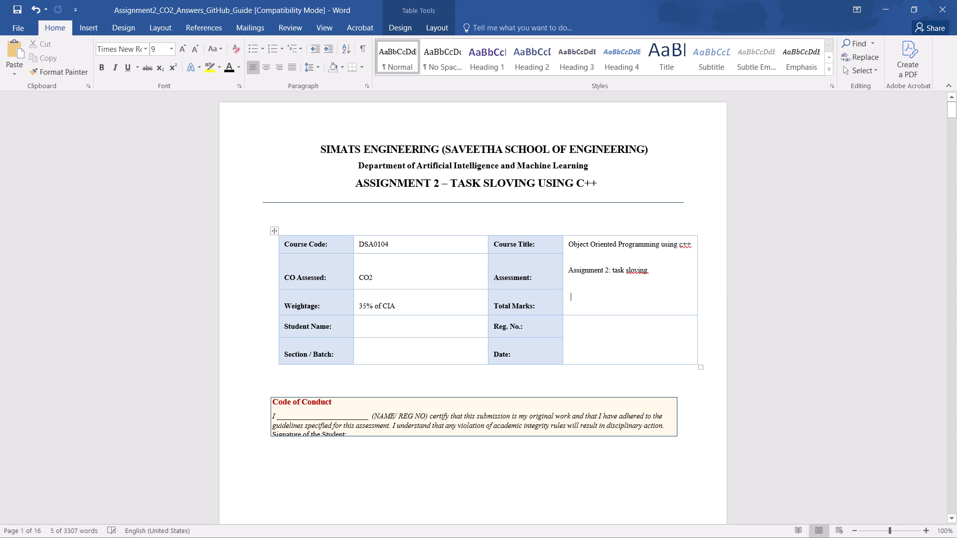
# Fill in the student's name and registration number in the Student Name and Reg. No. entries of the table.
pyautogui.click(424, 330)
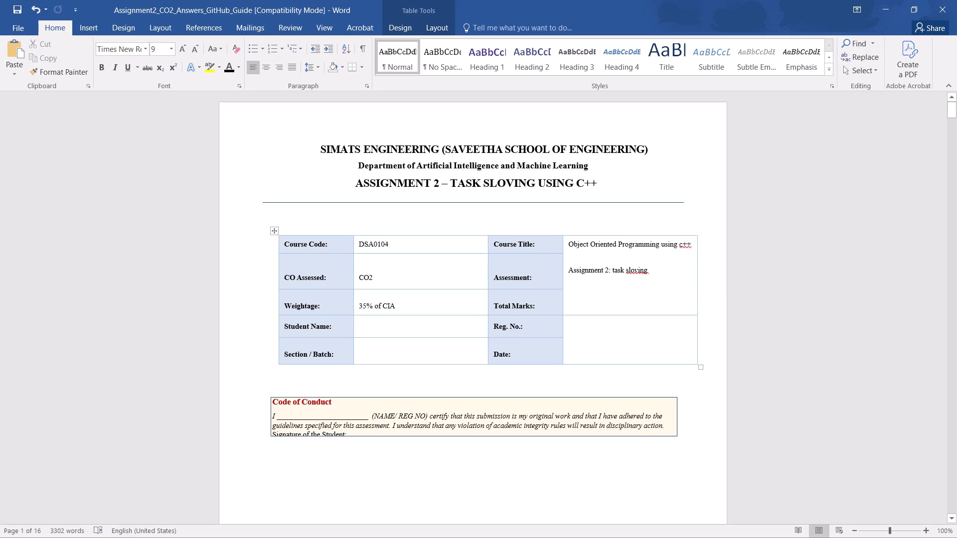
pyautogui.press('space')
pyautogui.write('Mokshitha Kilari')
pyautogui.click(587, 332)
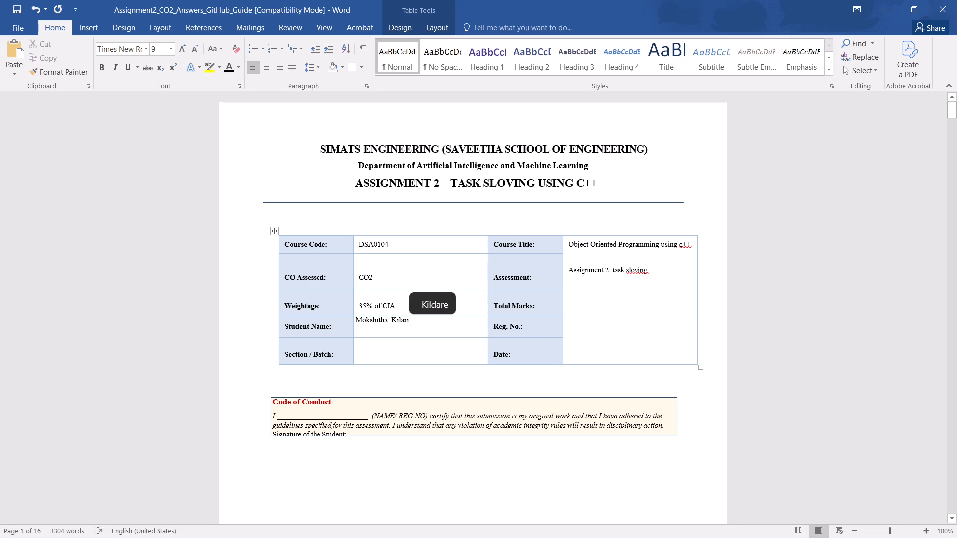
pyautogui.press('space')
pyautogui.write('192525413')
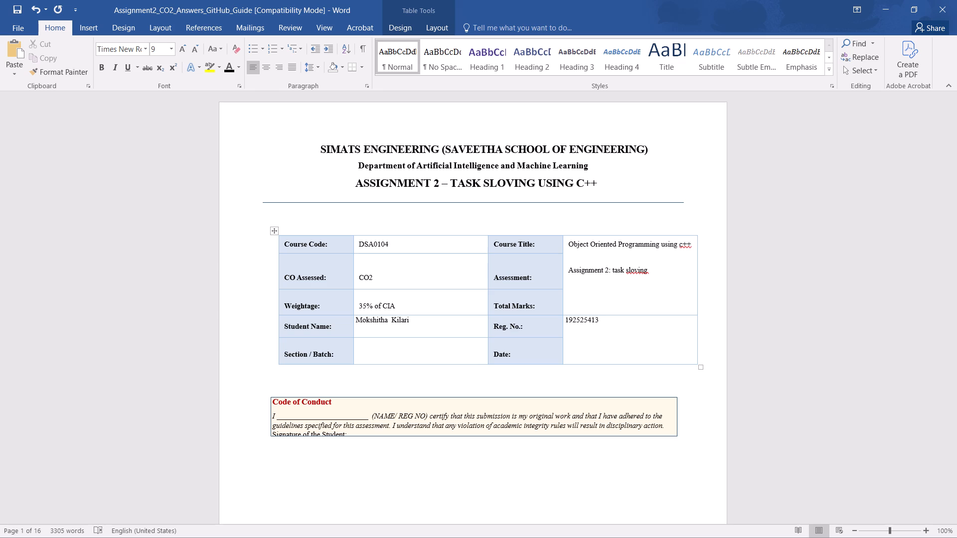
# Enter "SLOT-D" as the Section / Batch in the course details table.
pyautogui.click(397, 352)
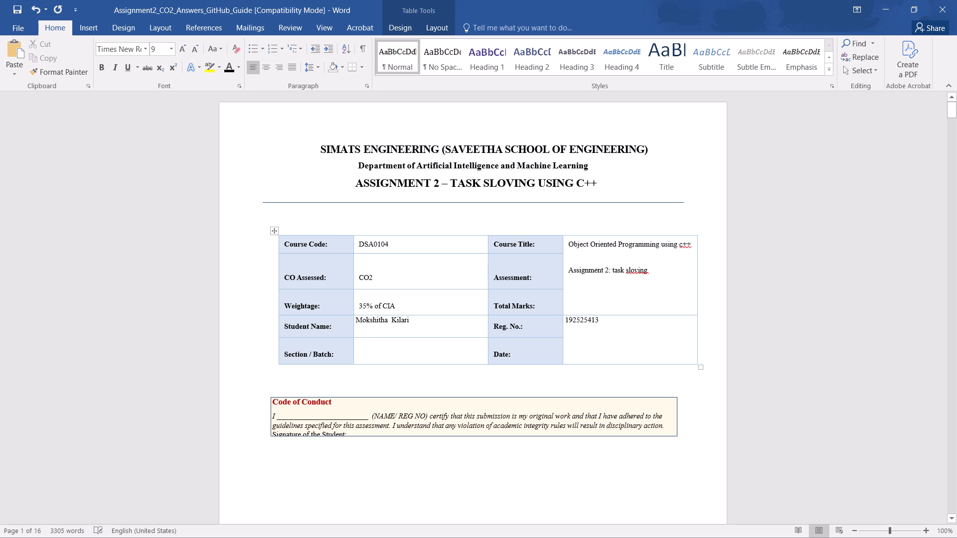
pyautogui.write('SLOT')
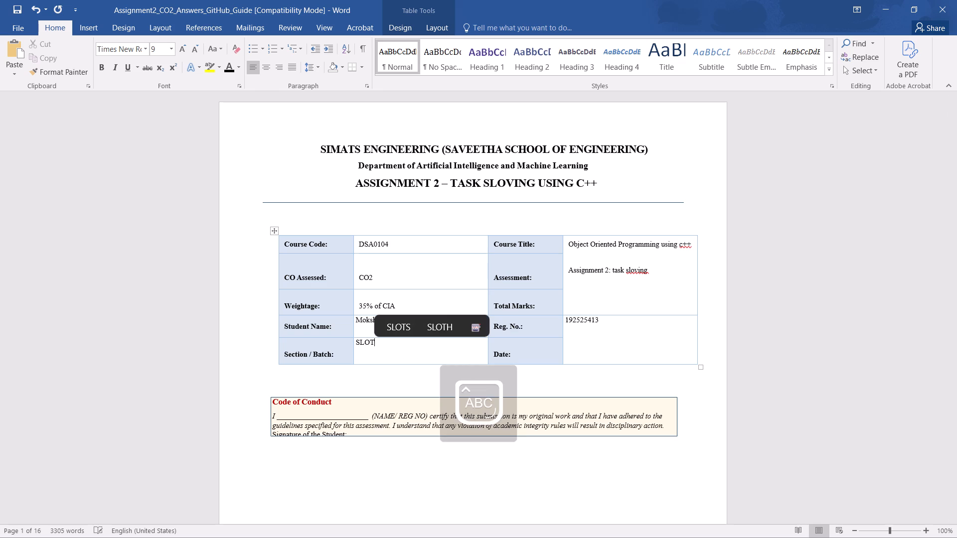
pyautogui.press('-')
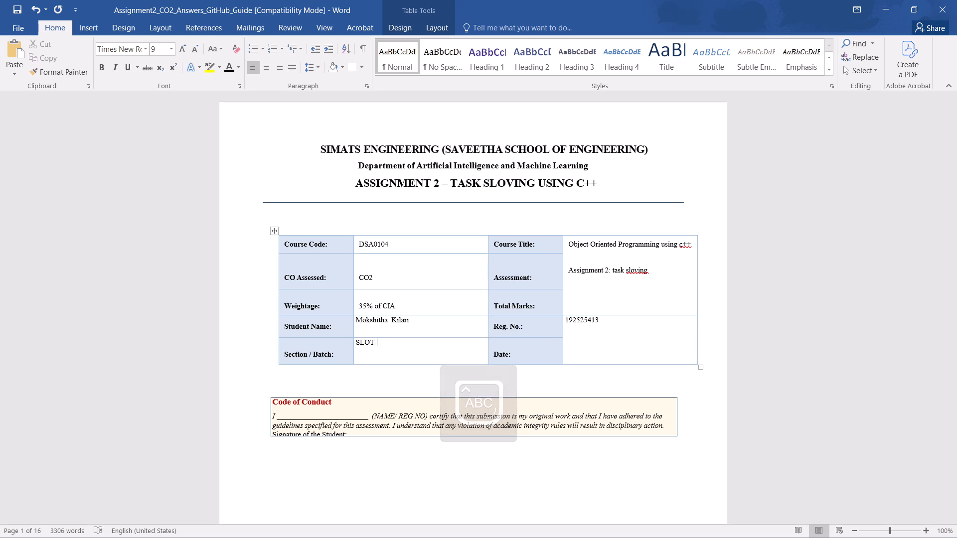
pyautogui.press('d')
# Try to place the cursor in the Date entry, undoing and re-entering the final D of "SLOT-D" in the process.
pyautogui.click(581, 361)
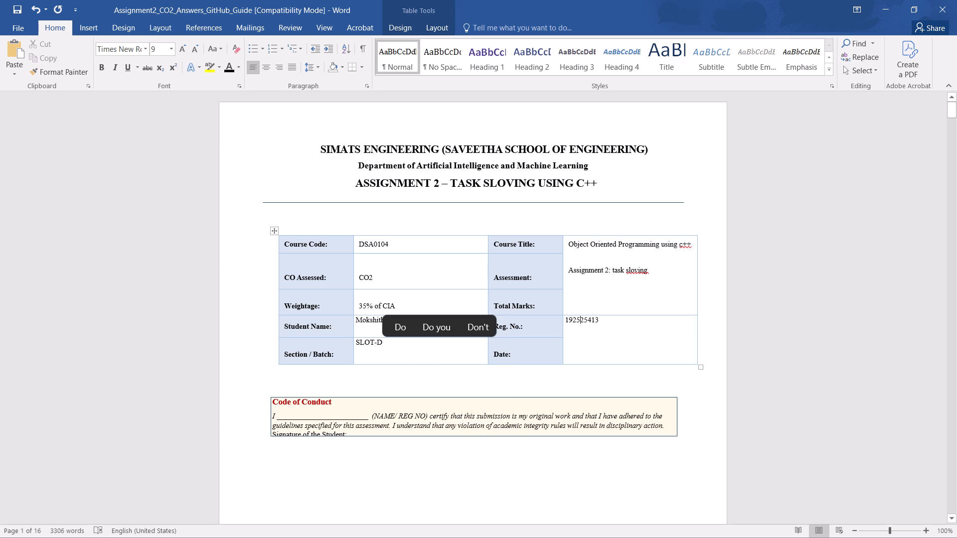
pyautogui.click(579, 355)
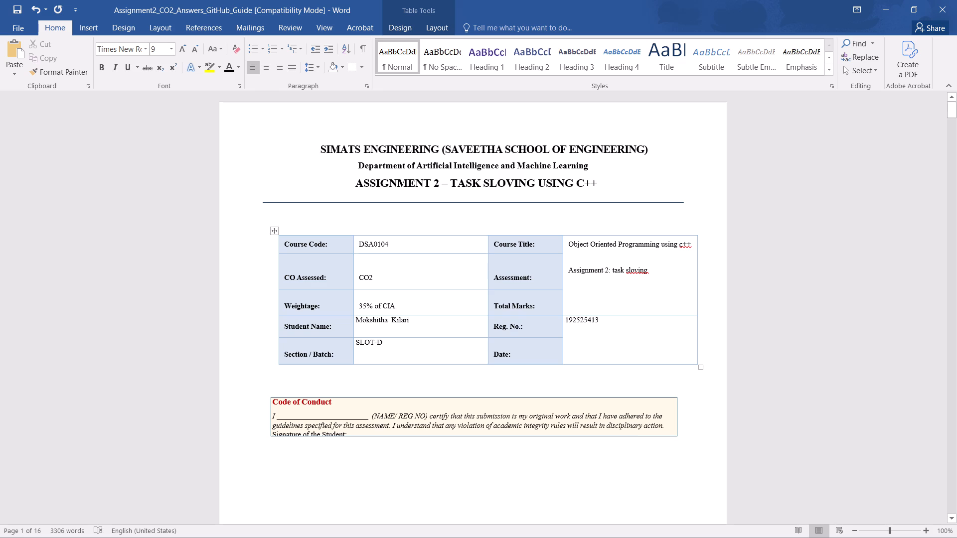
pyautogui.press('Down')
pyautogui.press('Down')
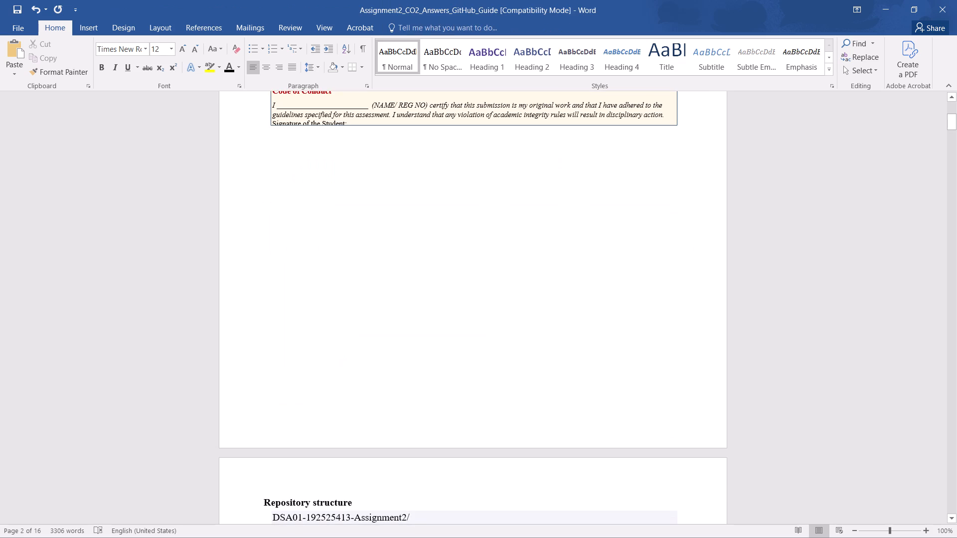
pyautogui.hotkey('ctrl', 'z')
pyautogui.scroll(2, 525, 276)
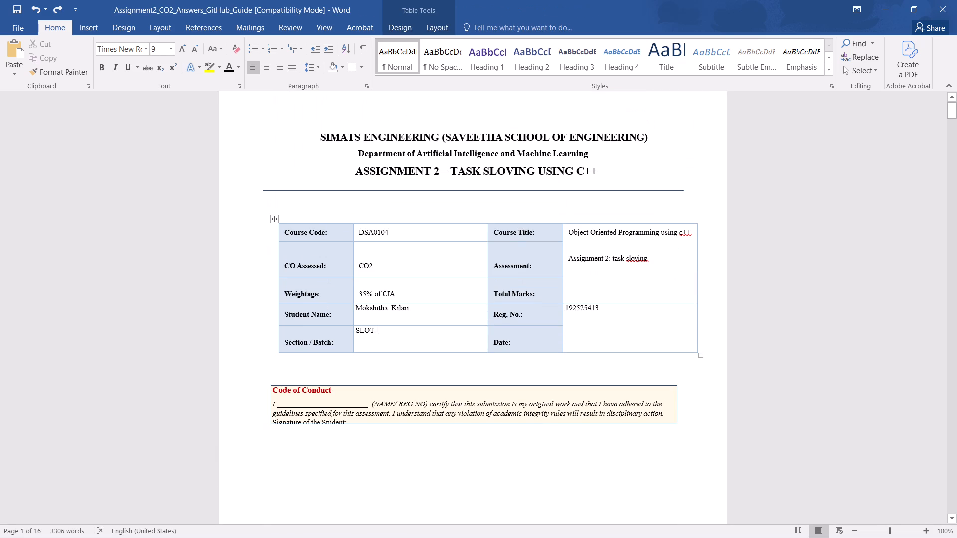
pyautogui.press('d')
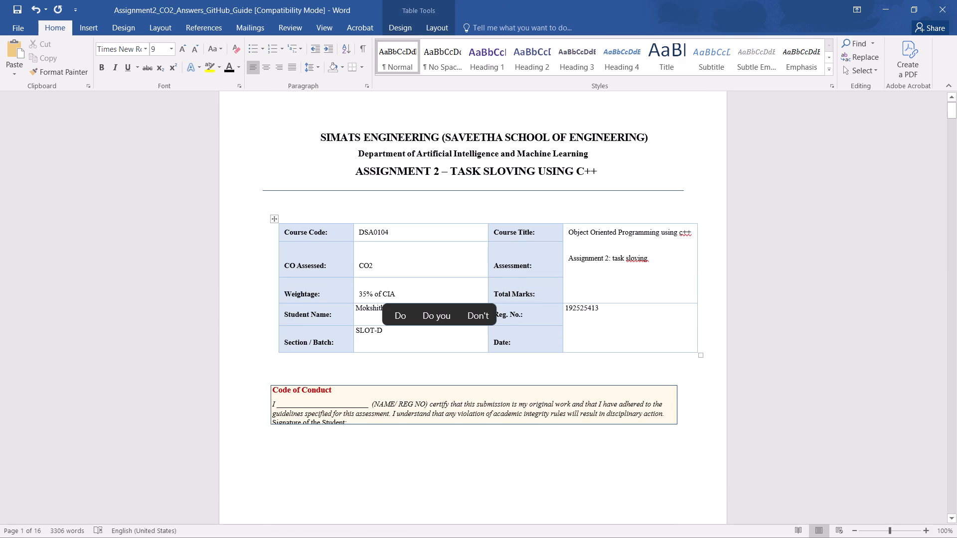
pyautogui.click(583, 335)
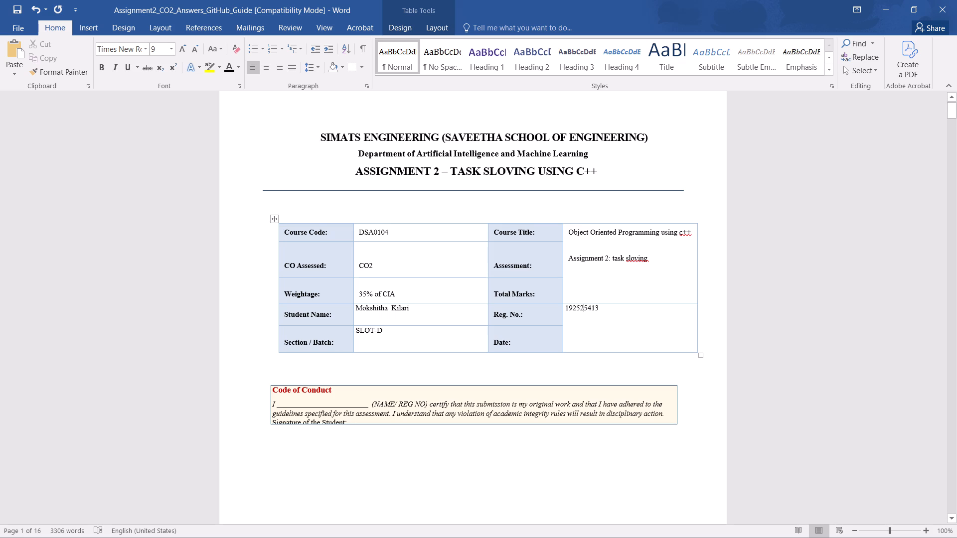
# Delete the Code of Conduct text box below the course details table.
pyautogui.click(370, 403)
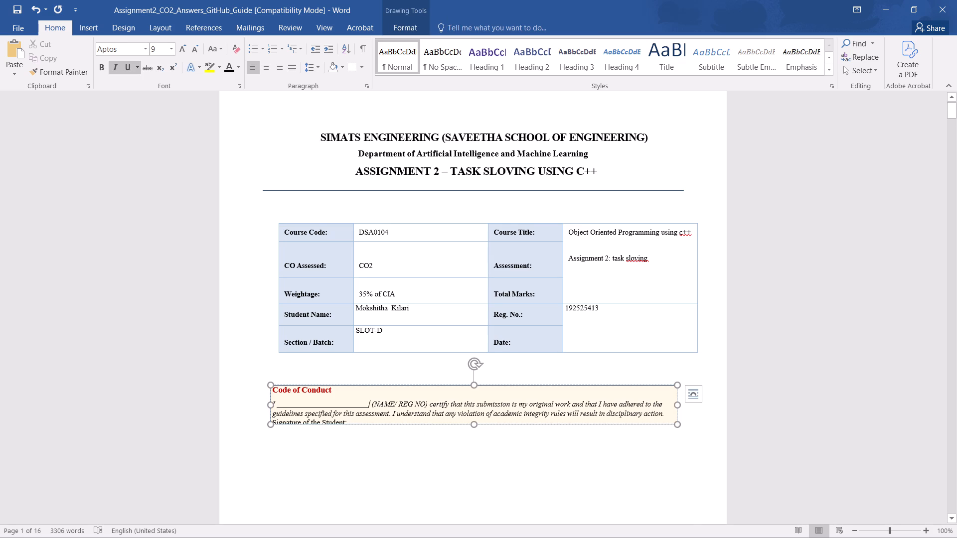
pyautogui.moveTo(688, 435); pyautogui.dragTo(664, 432)
pyautogui.moveTo(664, 432); pyautogui.dragTo(299, 380)
pyautogui.press('BackSpace')
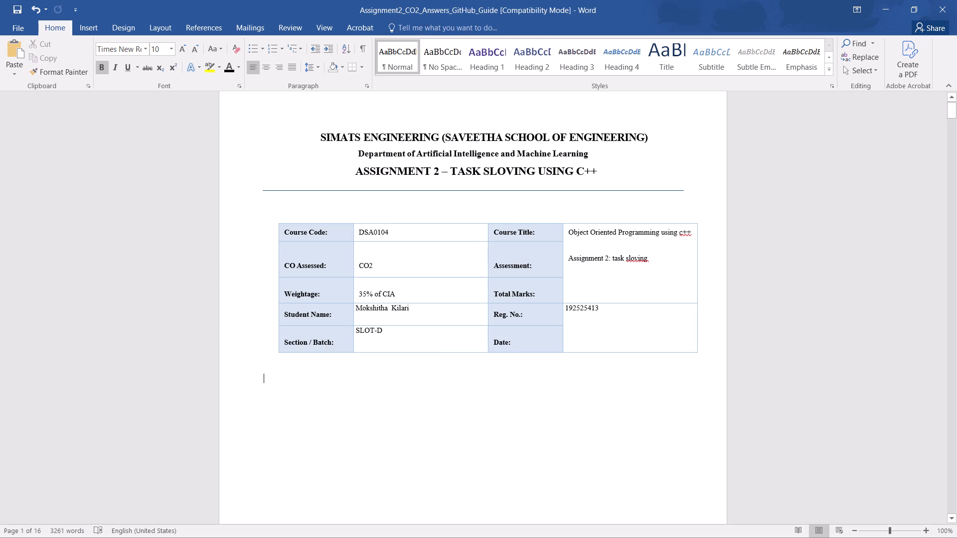
# Insert three blank lines above the "Repository structure" heading on the second page.
pyautogui.scroll(-5, 337, 448)
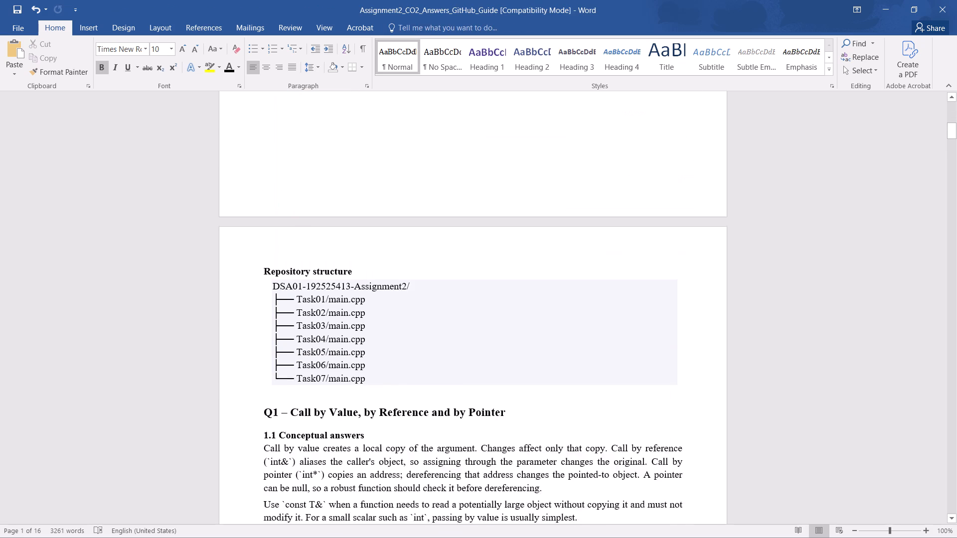
pyautogui.scroll(-1, 337, 448)
pyautogui.click(263, 222)
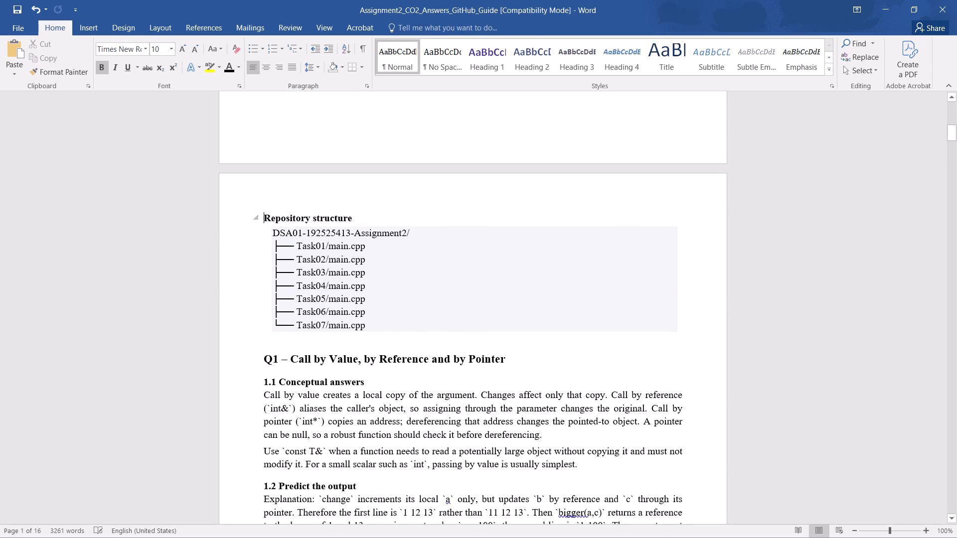
pyautogui.press('Return')
pyautogui.press('Return')
pyautogui.press('Return')
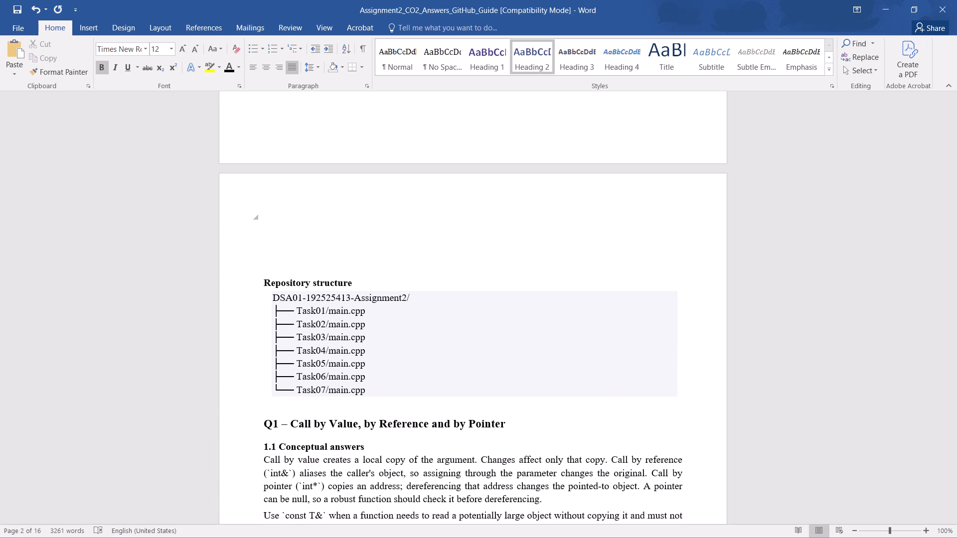
# Add "GITHUB LINK:" on the line directly above "Repository structure", followed by the copied URL of the Assignment2 repository.
pyautogui.click(270, 257)
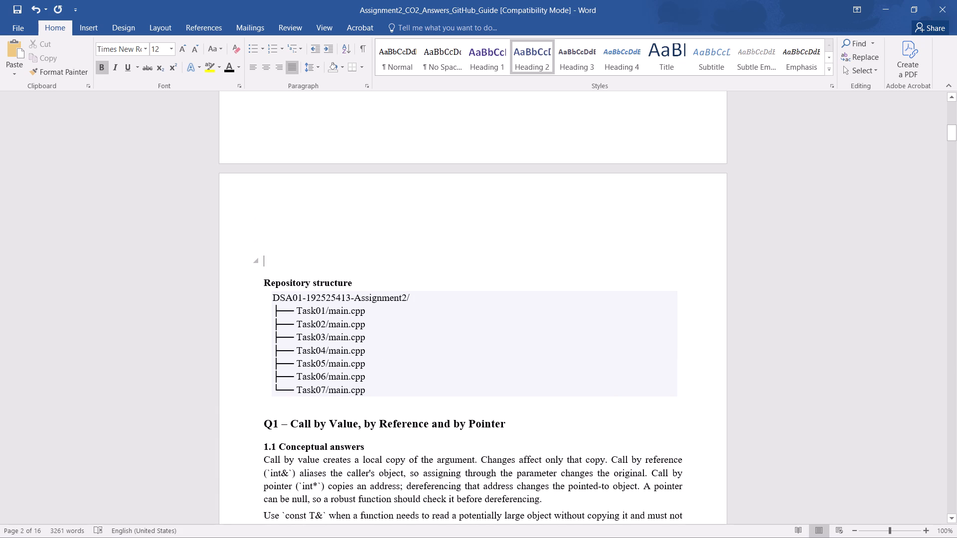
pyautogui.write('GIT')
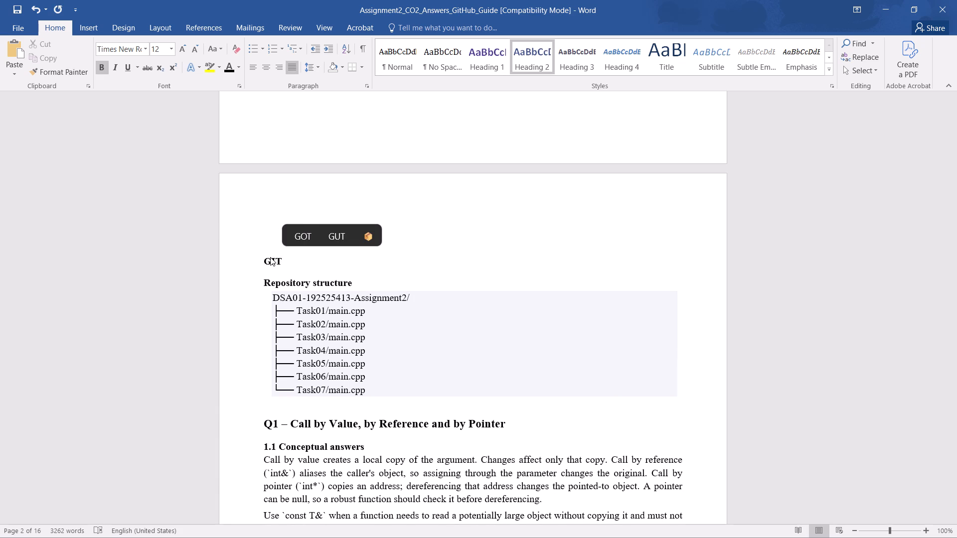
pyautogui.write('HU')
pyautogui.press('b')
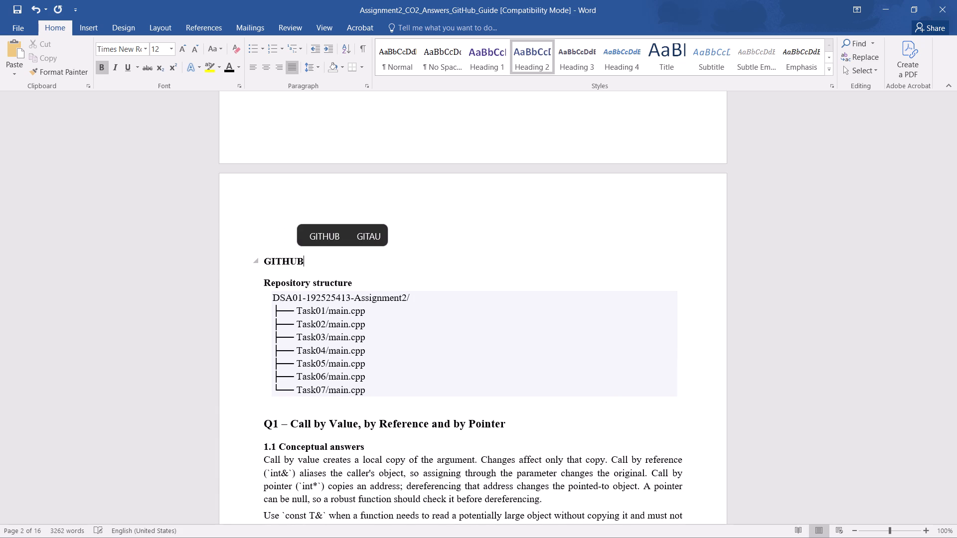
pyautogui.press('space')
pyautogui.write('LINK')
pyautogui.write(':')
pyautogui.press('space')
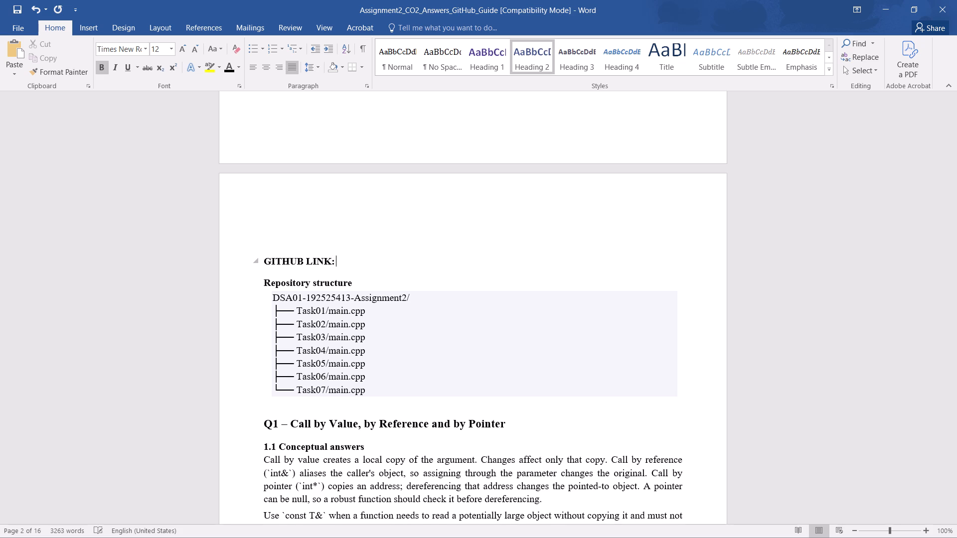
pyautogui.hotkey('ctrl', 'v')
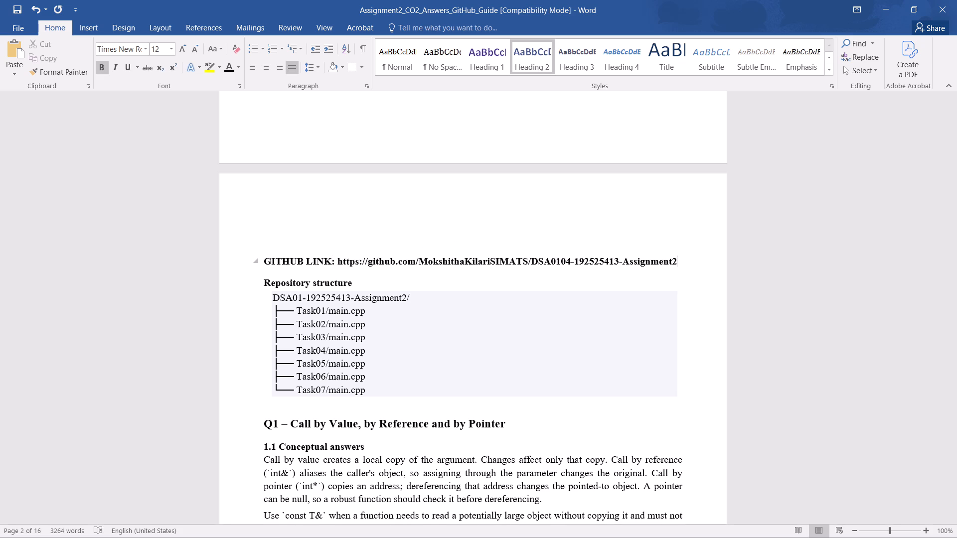
# Turn the repository URL after "GITHUB LINK:" into a hyperlink pointing to that same web address.
pyautogui.moveTo(335, 261); pyautogui.dragTo(435, 260)
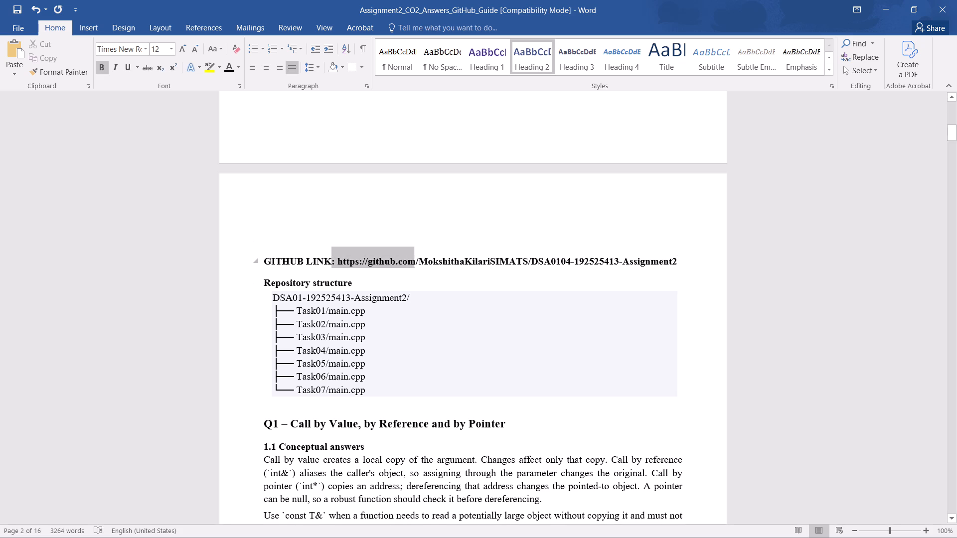
pyautogui.moveTo(435, 260); pyautogui.dragTo(377, 255)
pyautogui.click(349, 261)
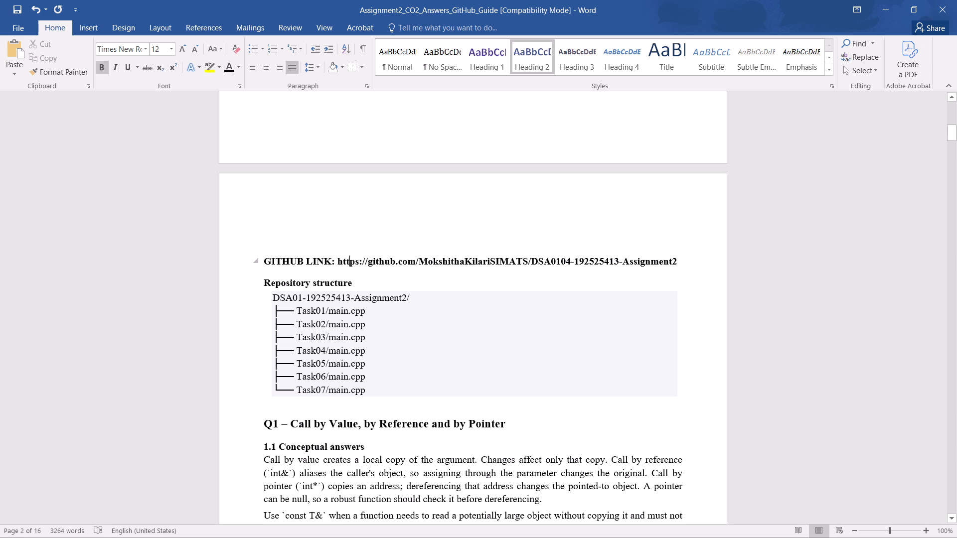
pyautogui.moveTo(340, 261); pyautogui.dragTo(589, 259)
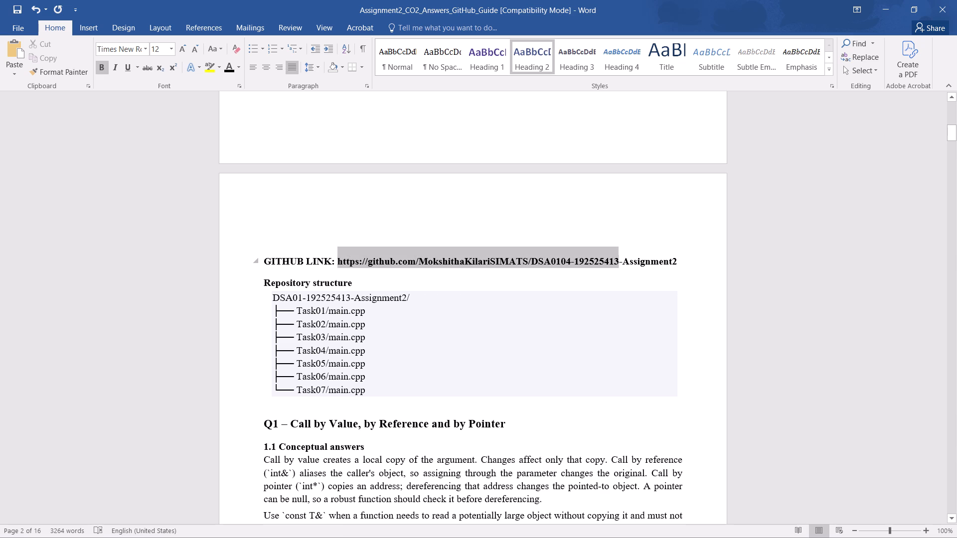
pyautogui.moveTo(589, 259); pyautogui.dragTo(690, 266)
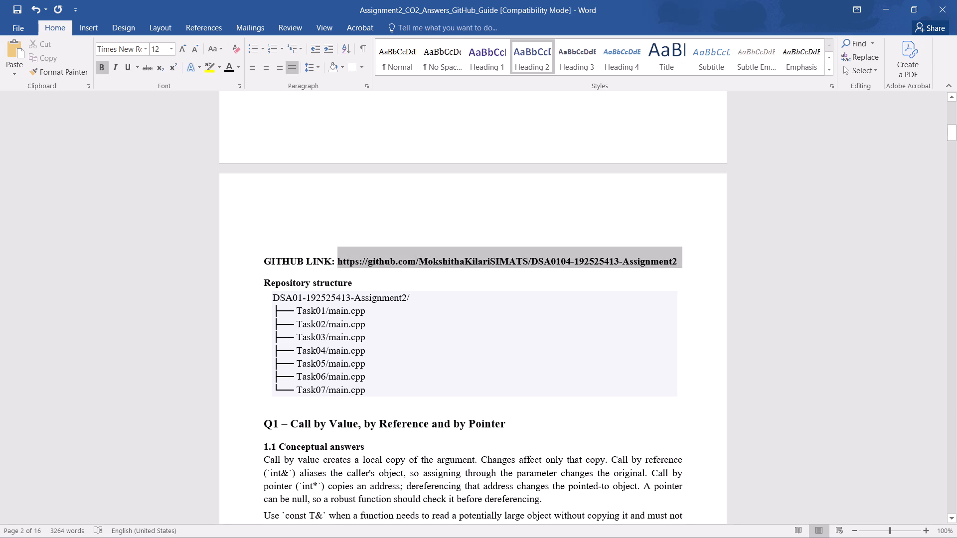
pyautogui.moveTo(690, 266); pyautogui.dragTo(679, 262)
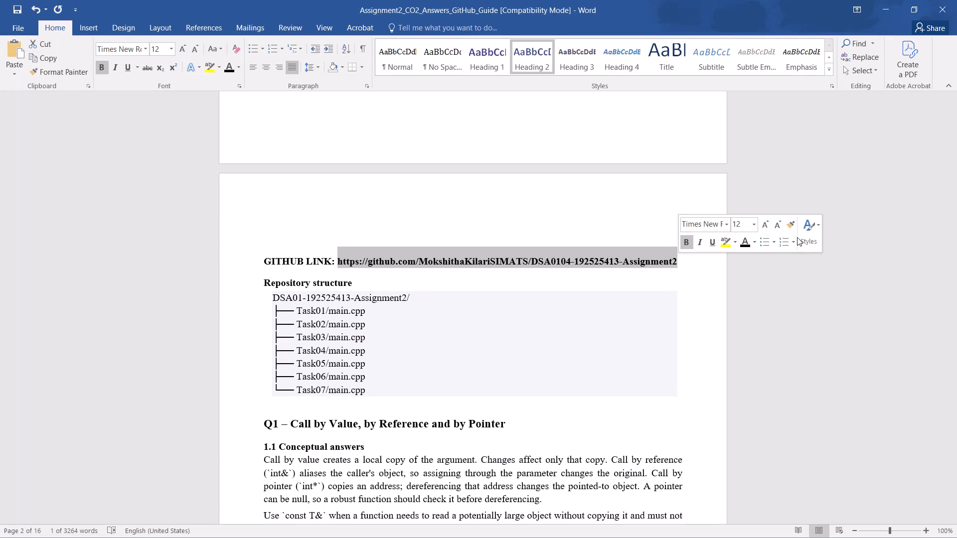
pyautogui.click(809, 242)
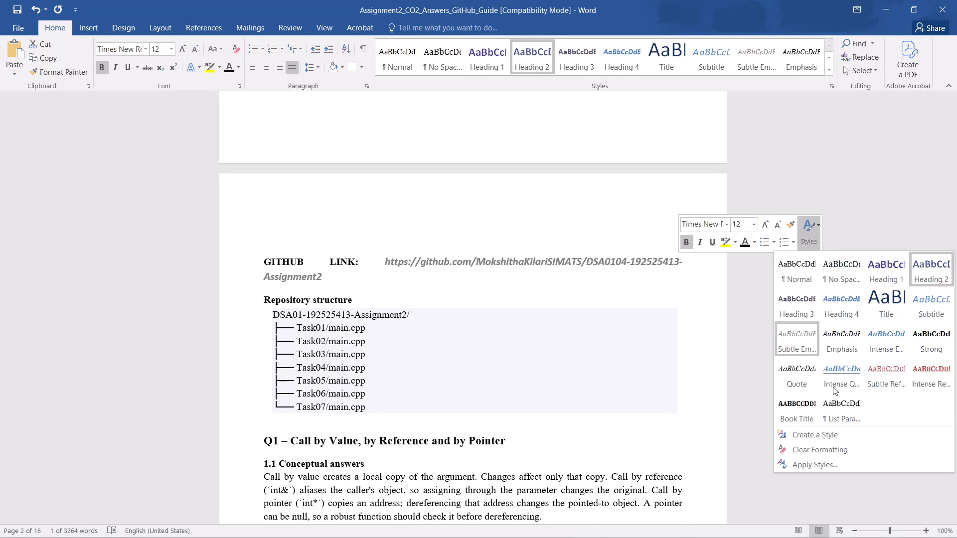
pyautogui.click(740, 391)
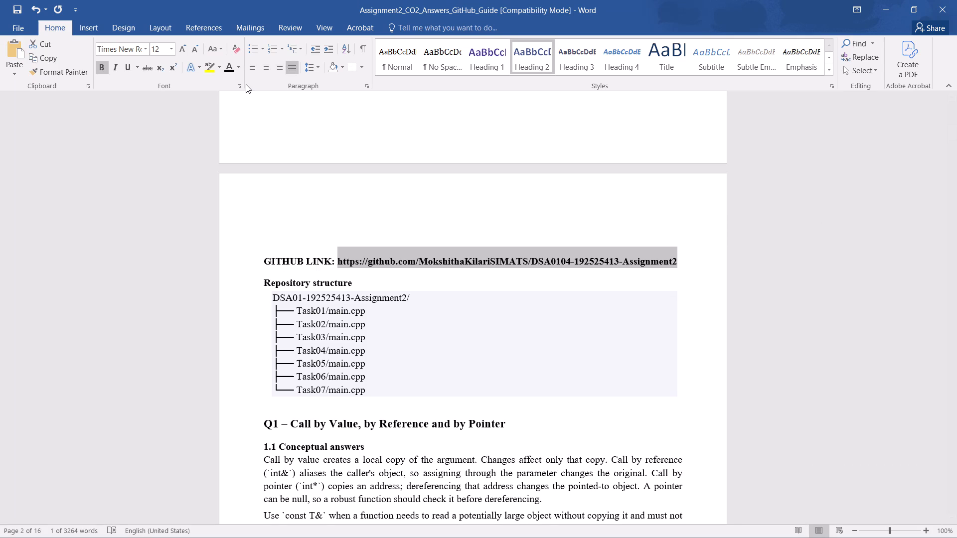
pyautogui.click(431, 28)
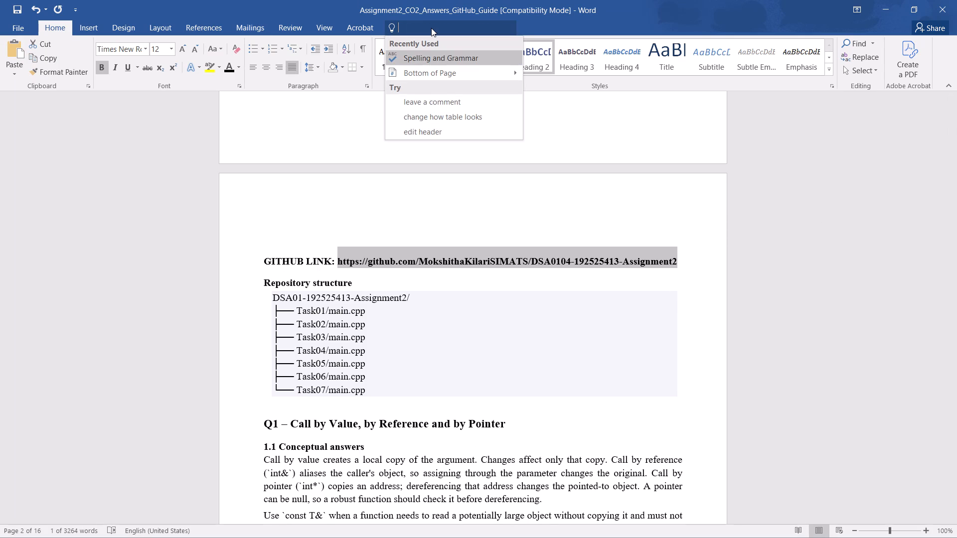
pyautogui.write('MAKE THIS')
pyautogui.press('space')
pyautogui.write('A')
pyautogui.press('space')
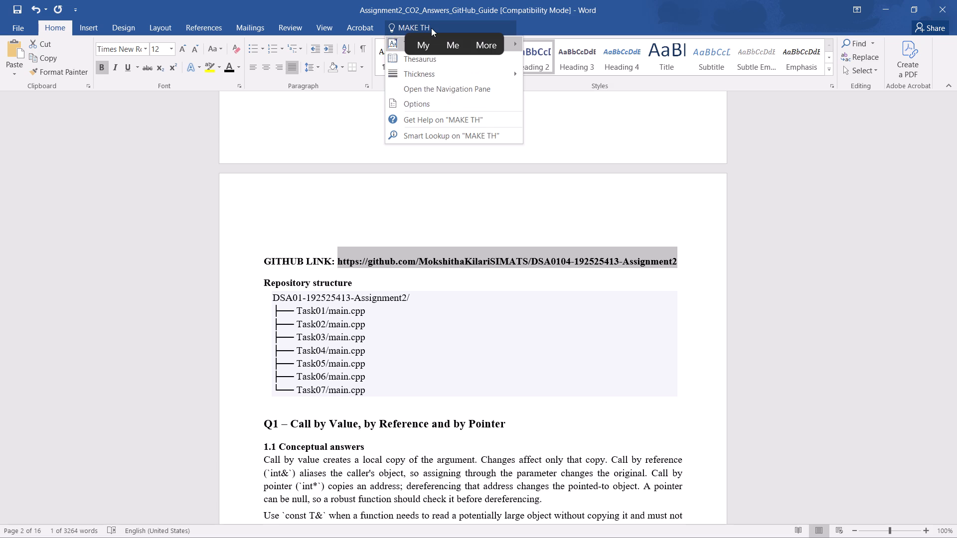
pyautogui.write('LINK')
pyautogui.click(423, 44)
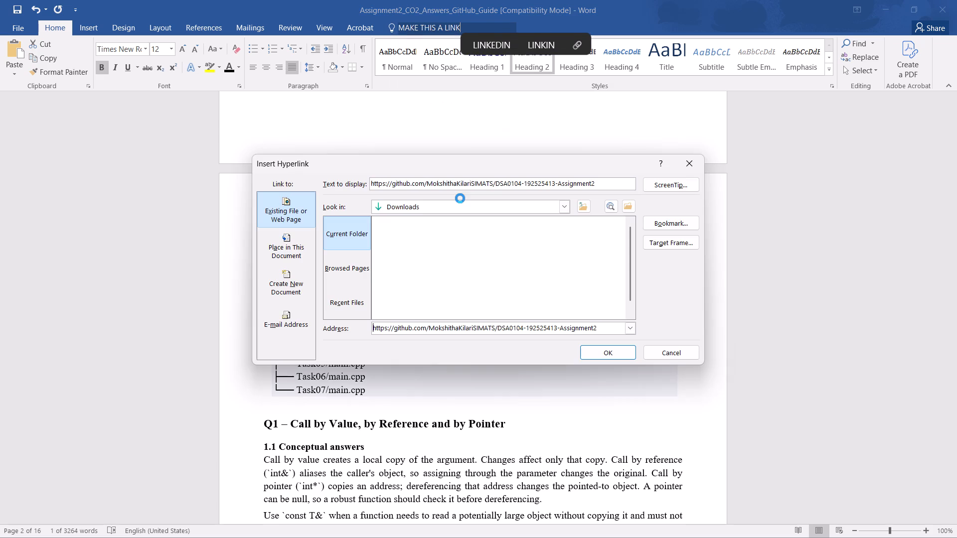
pyautogui.click(604, 353)
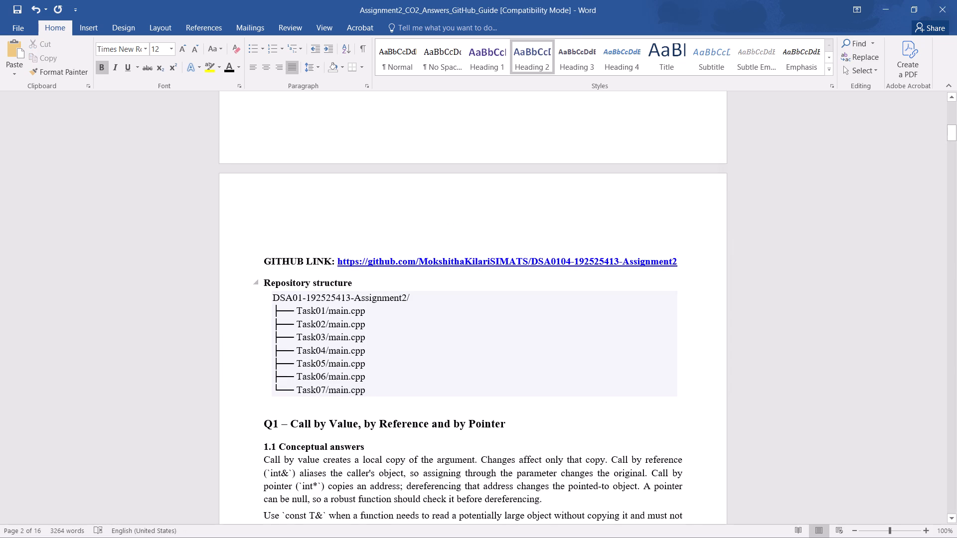
pyautogui.click(410, 326)
# Review the report's pages from the repository structure and Q1 answers through the Q5 BusTicket code and sample output.
pyautogui.scroll(-2, 430, 387)
pyautogui.scroll(1, 430, 387)
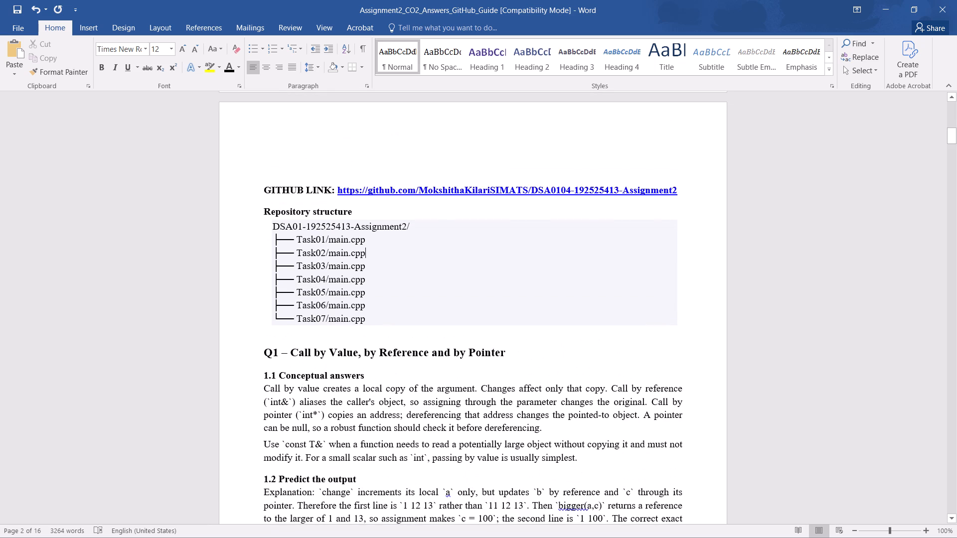
pyautogui.scroll(-14, 430, 387)
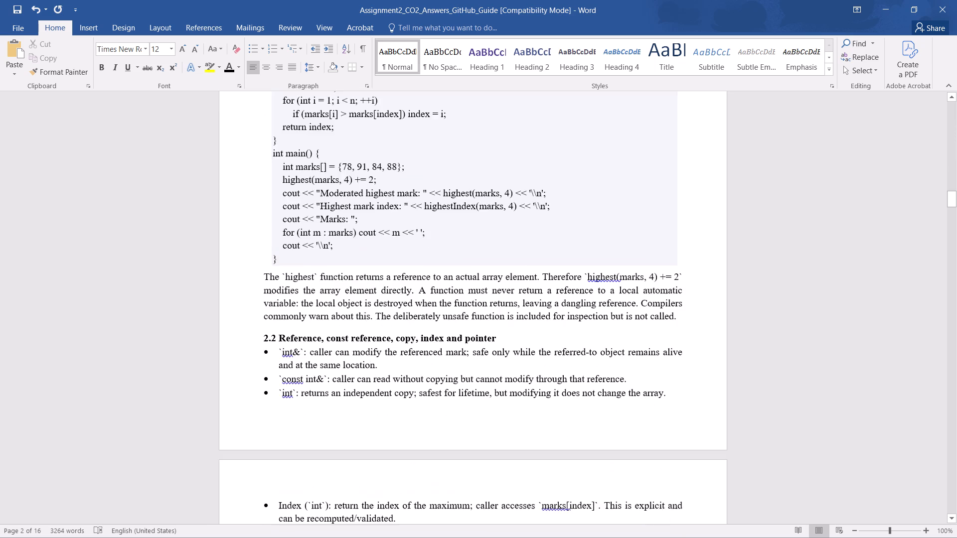
pyautogui.scroll(-9, 430, 387)
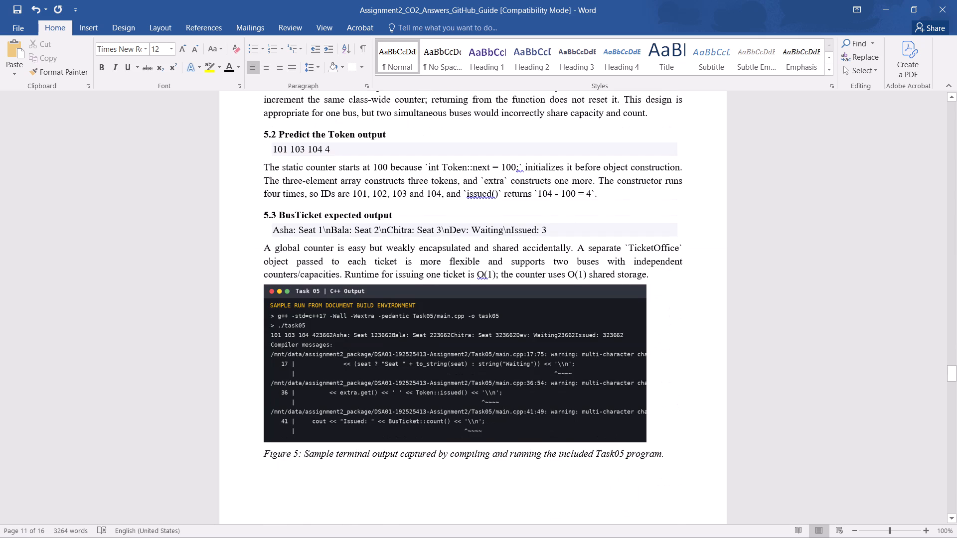
pyautogui.scroll(-1, 446, 401)
pyautogui.scroll(3, 446, 401)
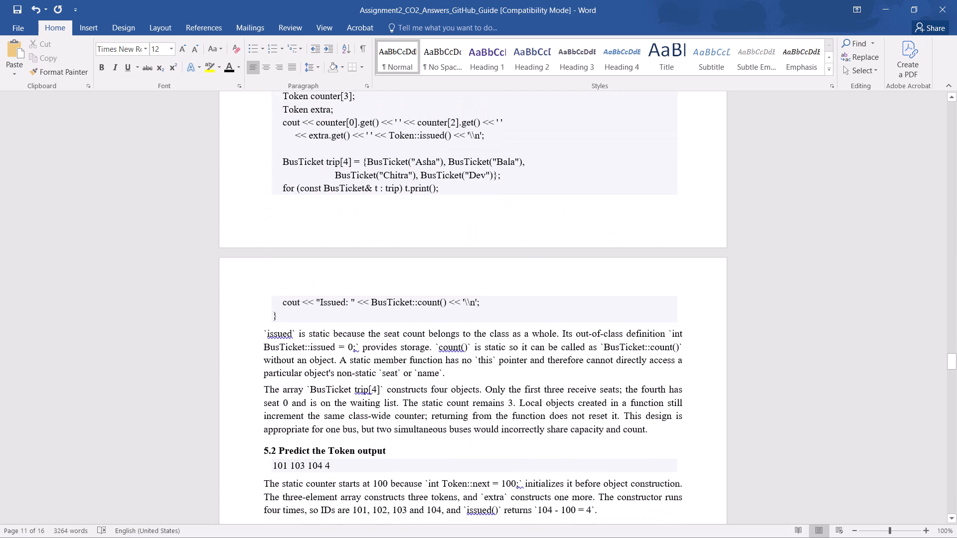
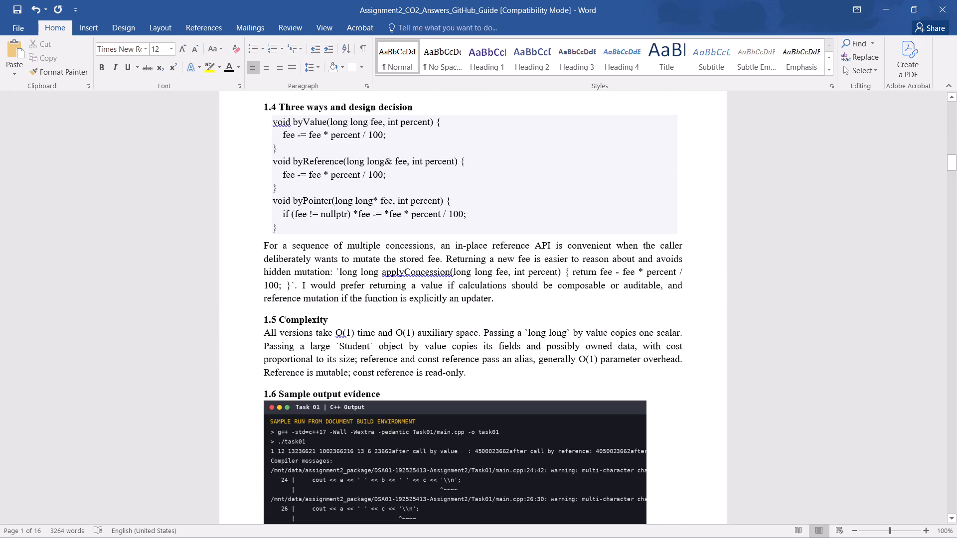
# Replace the Task 01 terminal output image under "1.6 Sample output evidence" with the copied Programiz compiler screenshot.
pyautogui.click(585, 312)
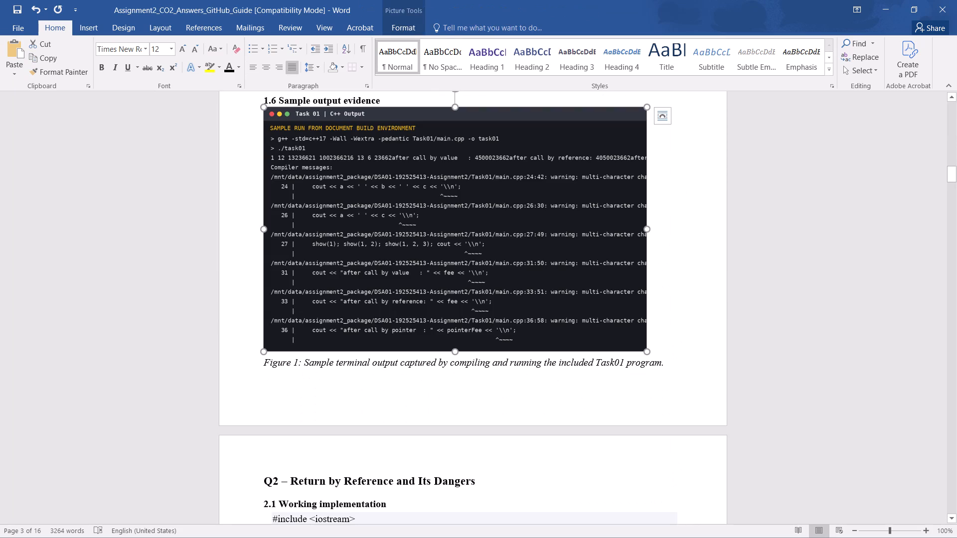
pyautogui.press('Delete')
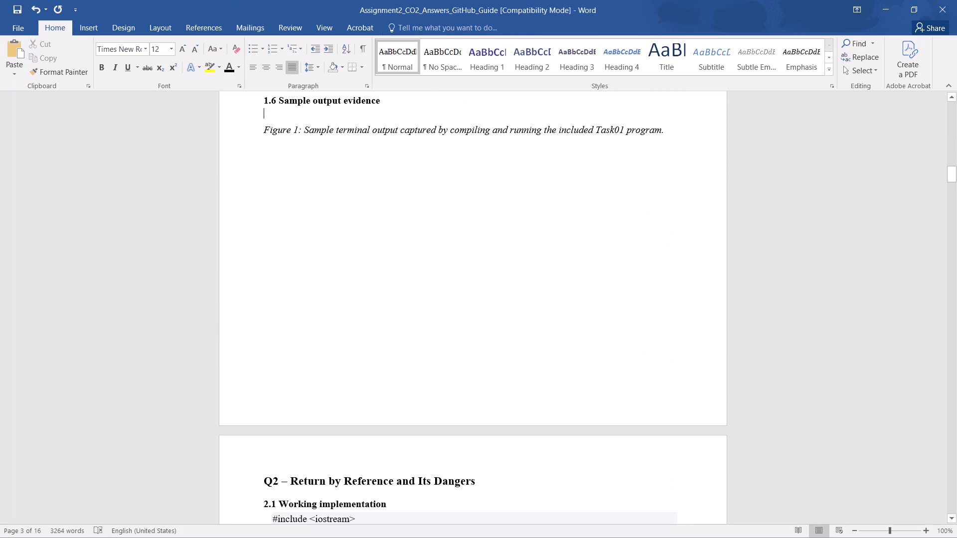
pyautogui.hotkey('ctrl', 'v')
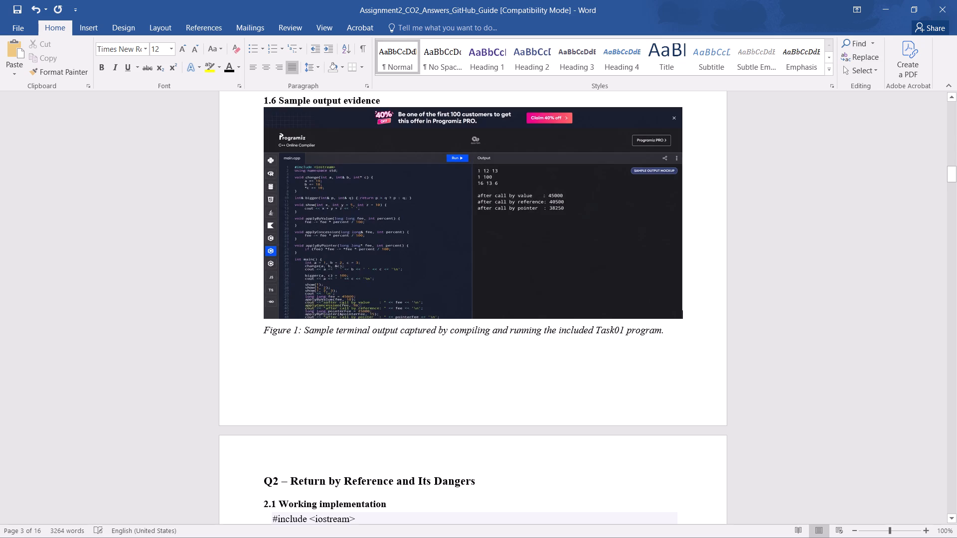
# Delete the "Figure 1: Sample terminal output" caption text below the Programiz screenshot in section 1.6.
pyautogui.tripleClick(481, 330)
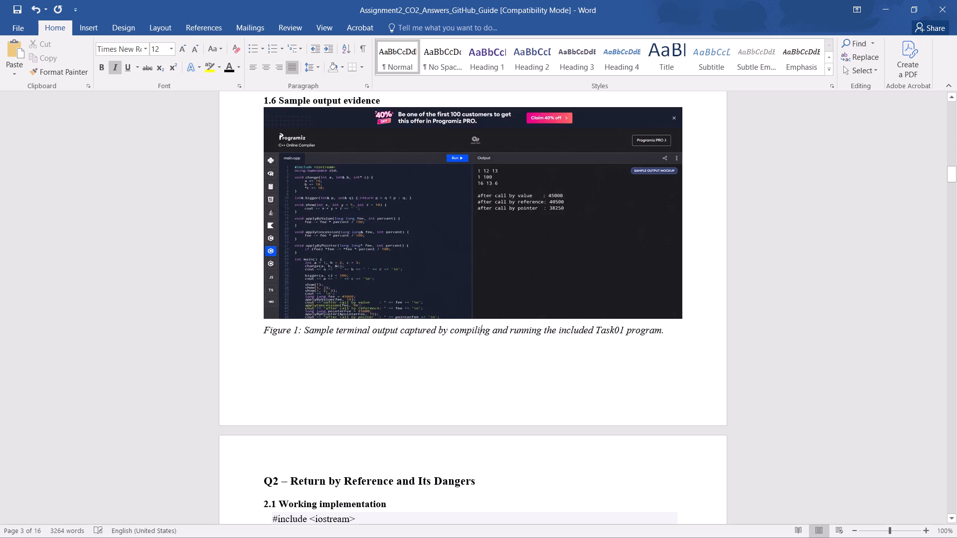
pyautogui.doubleClick(481, 330)
pyautogui.tripleClick(481, 330)
pyautogui.press('Delete')
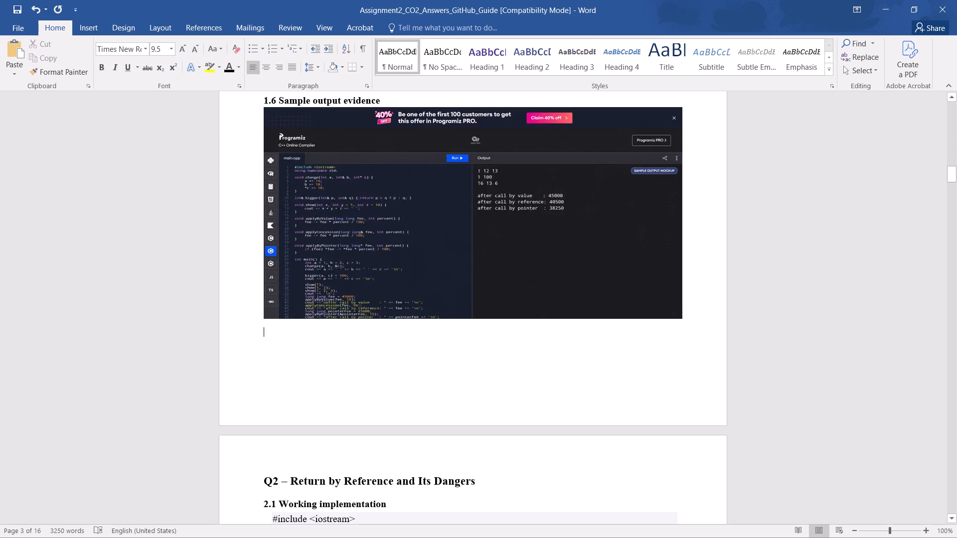
# Check the section 1.6 screenshot and locate the Task 02 output image under "2.3 Compiler-warning evidence".
pyautogui.scroll(1, 409, 346)
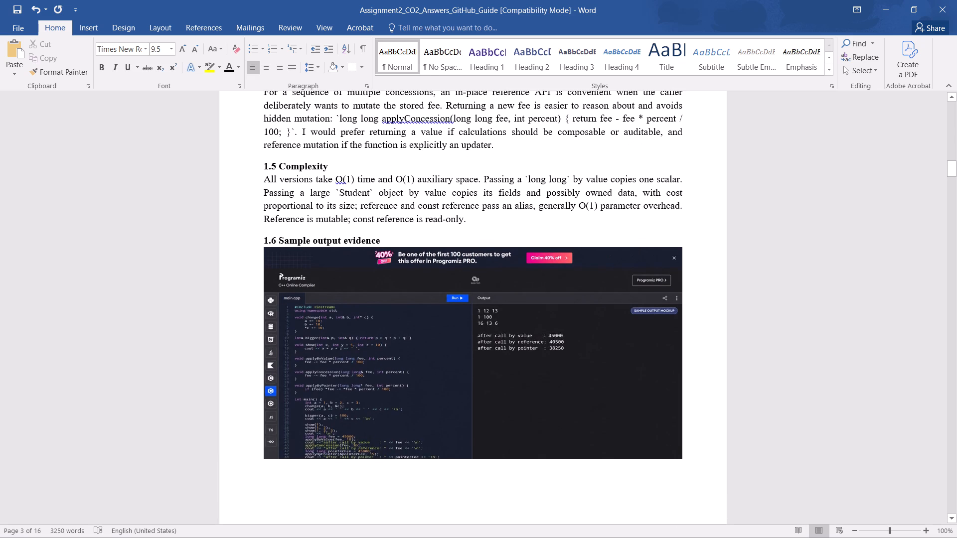
pyautogui.scroll(-1, 409, 346)
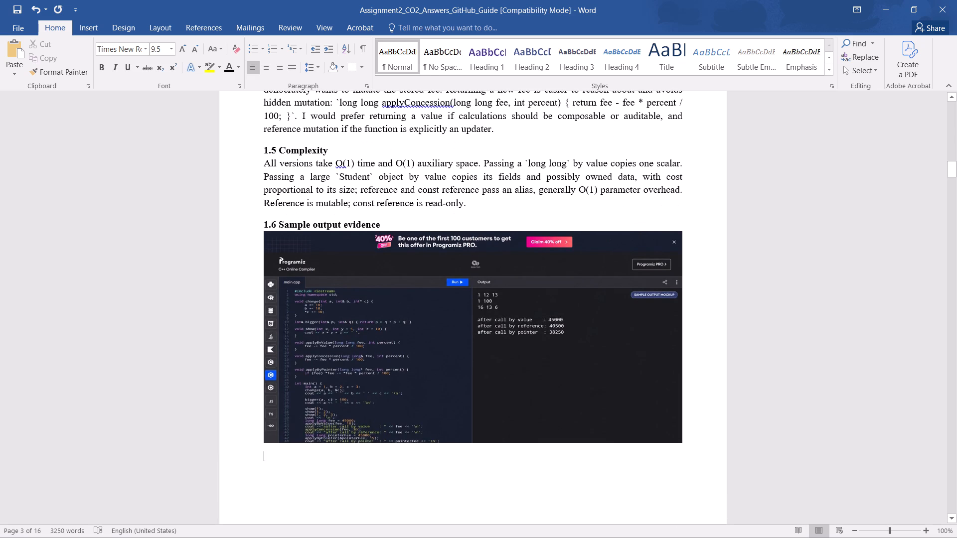
pyautogui.scroll(-7, 419, 414)
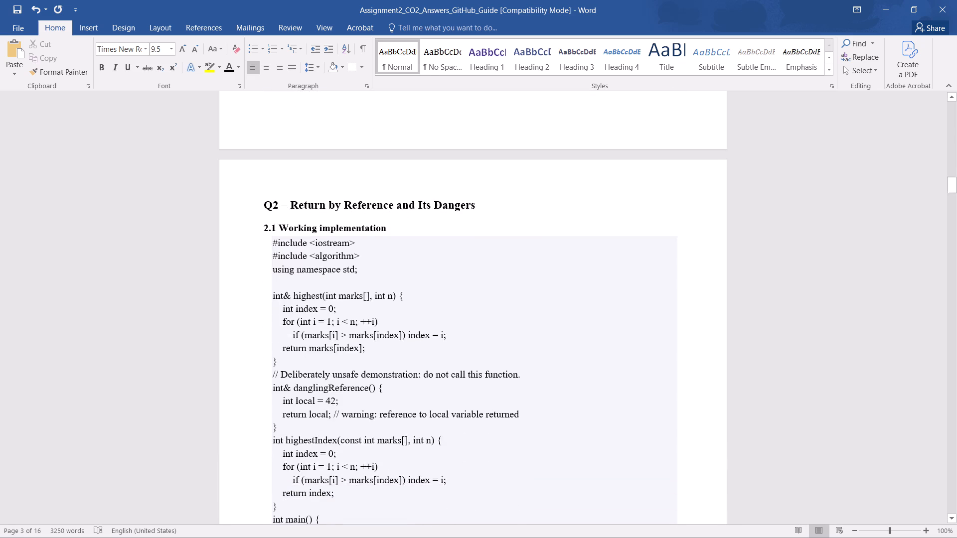
pyautogui.scroll(-5, 419, 414)
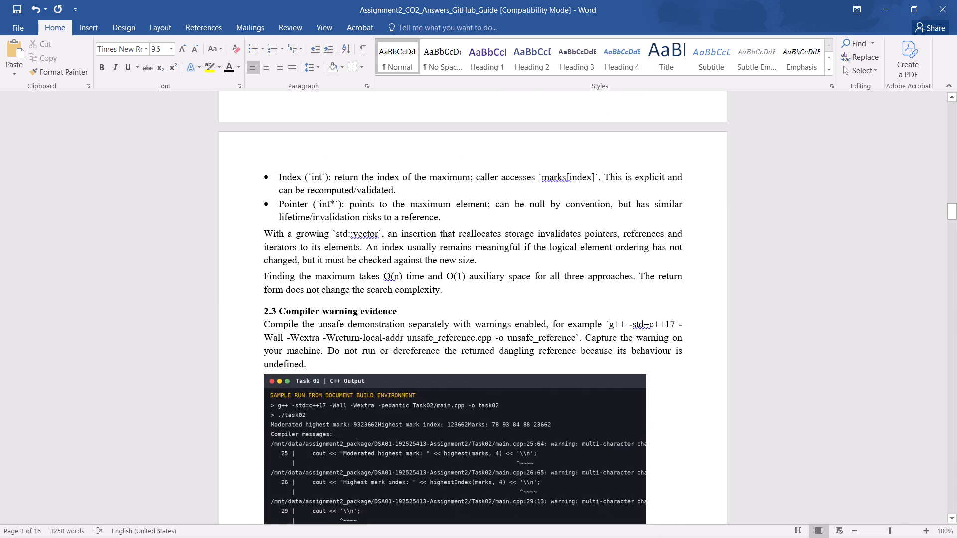
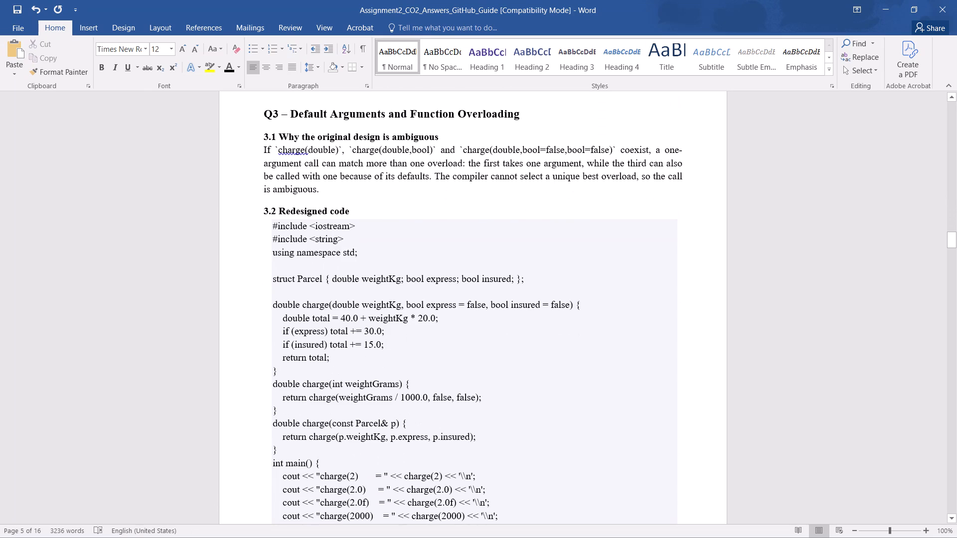
# Review the Q3 answer through section 3.3 and locate the Task 03 C++ output image below the overload-resolution explanation.
pyautogui.scroll(-6, 406, 391)
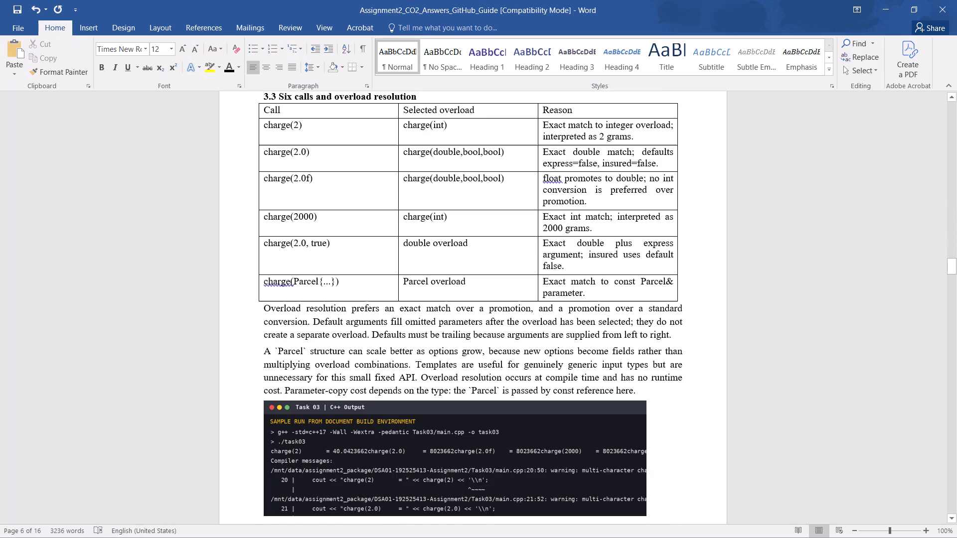
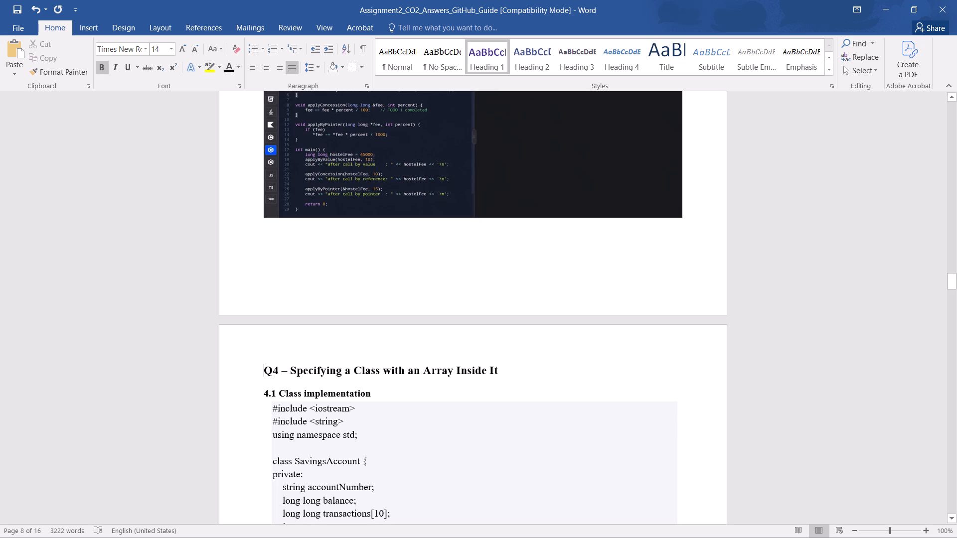
# Review the Q4 answer from the class implementation through the circular-buffer explanation and locate the Task 04 C++ output image.
pyautogui.scroll(-6, 482, 360)
pyautogui.hscroll(2, 482, 360)
pyautogui.scroll(1, 435, 295)
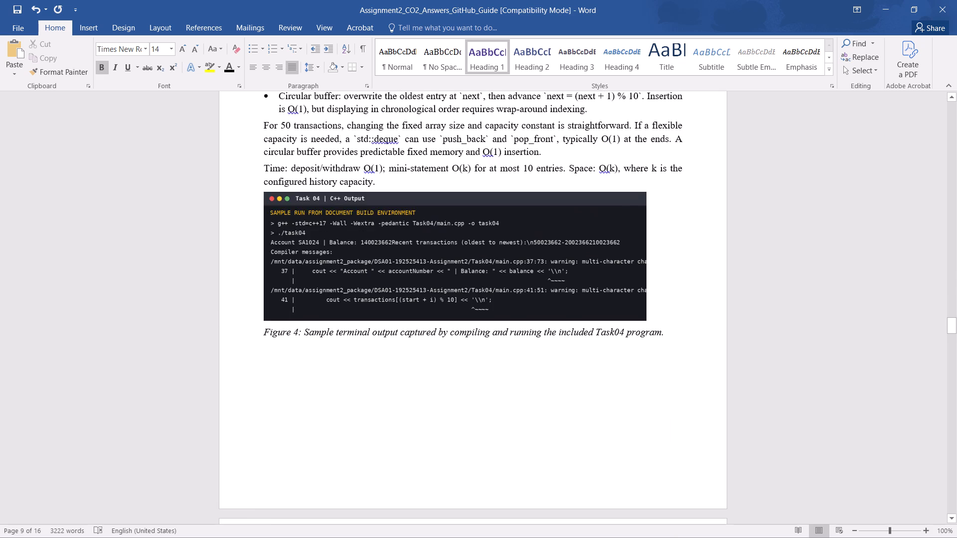
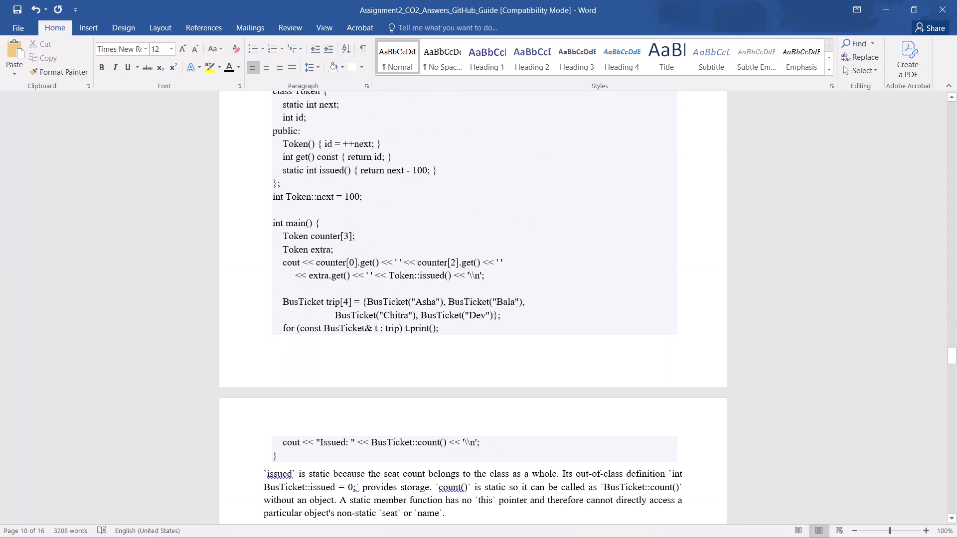
# Review the Task 05 answer from the Token and BusTicket code through section 5.3 and locate its C++ output image.
pyautogui.scroll(-2, 406, 418)
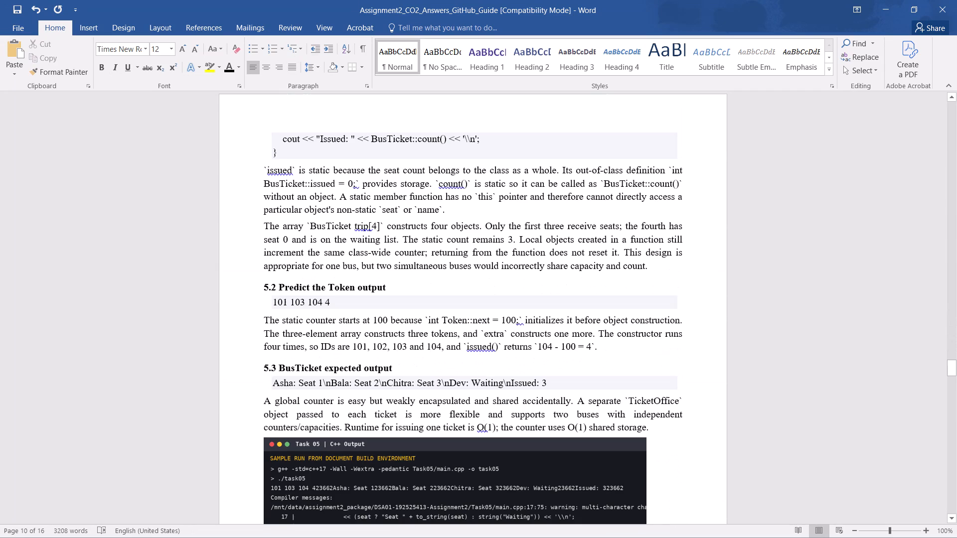
pyautogui.scroll(-1, 406, 418)
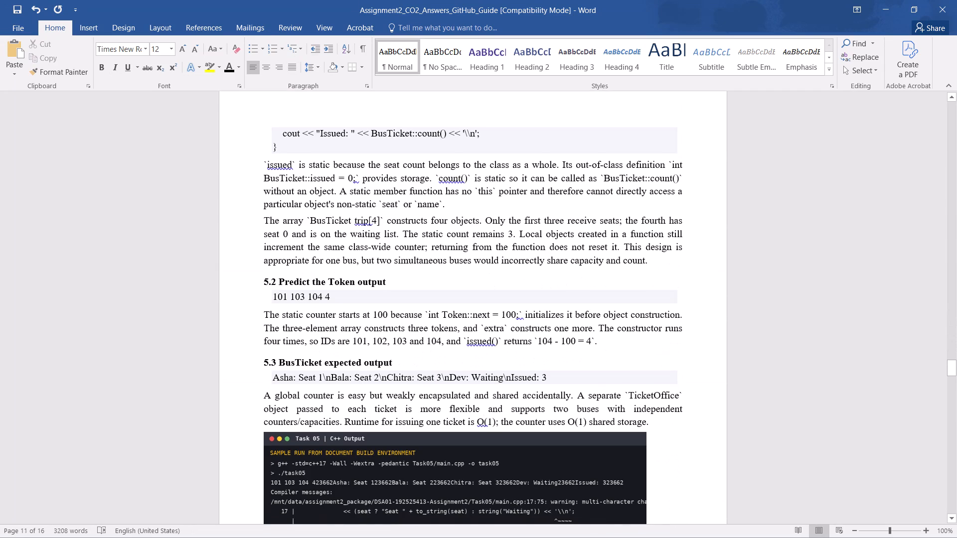
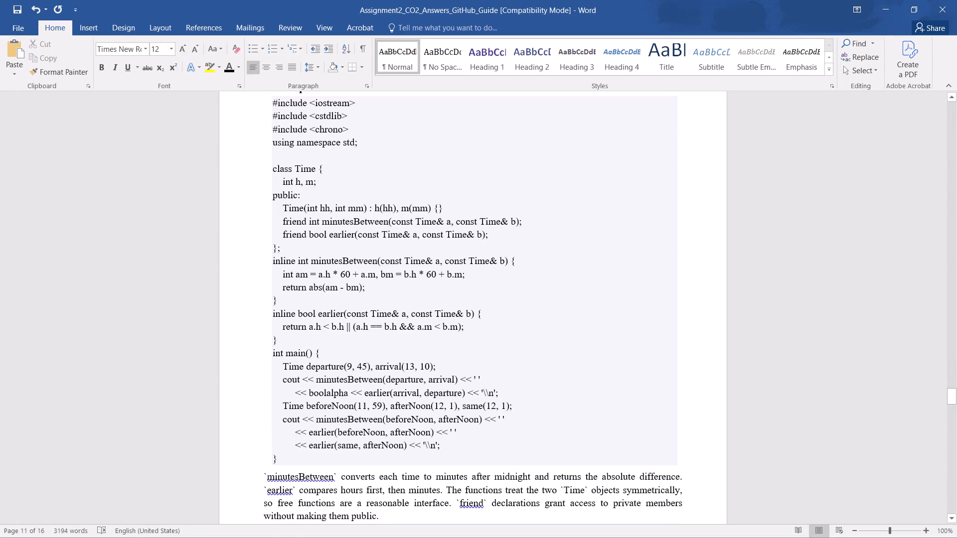
# Review the Task 06 answer from the Time class code through section 6.3 and locate its C++ output image.
pyautogui.scroll(-6, 380, 461)
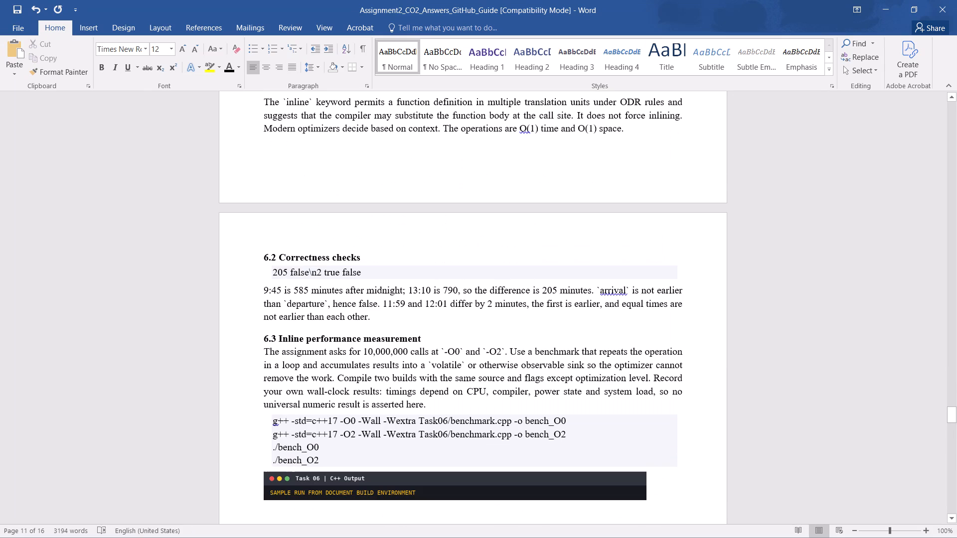
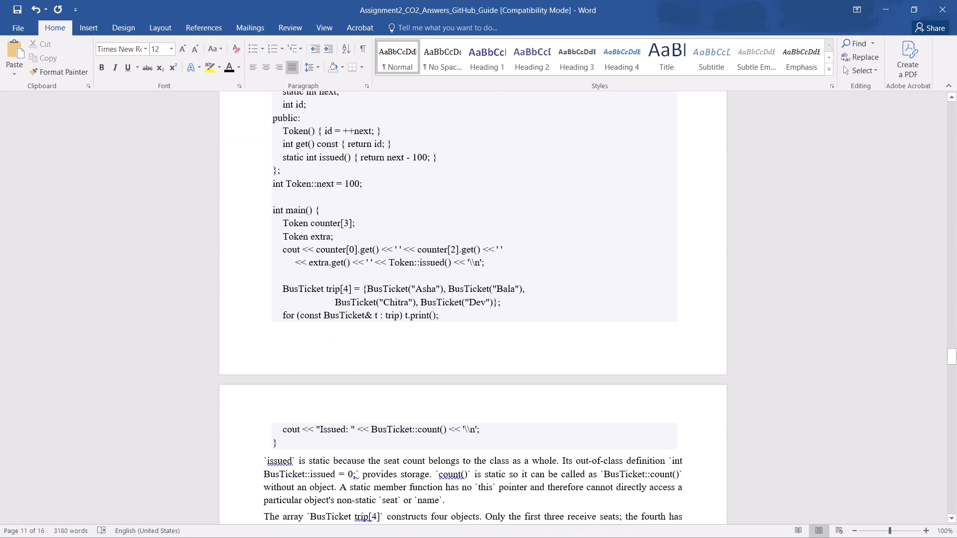
# Examine the Programiz output screenshots under the Q4, Q3 and Q2 answers, checking each against its question's code.
pyautogui.scroll(10, 552, 232)
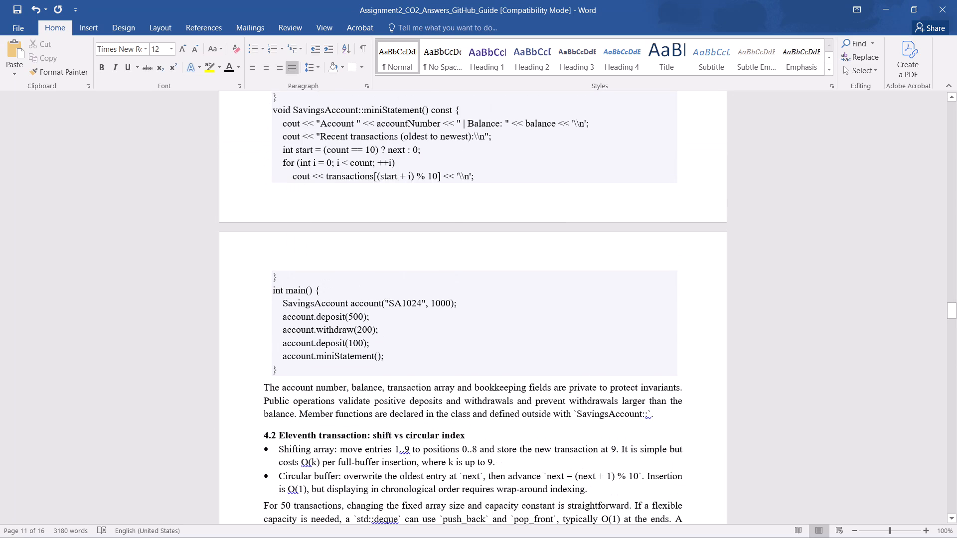
pyautogui.scroll(-4, 552, 232)
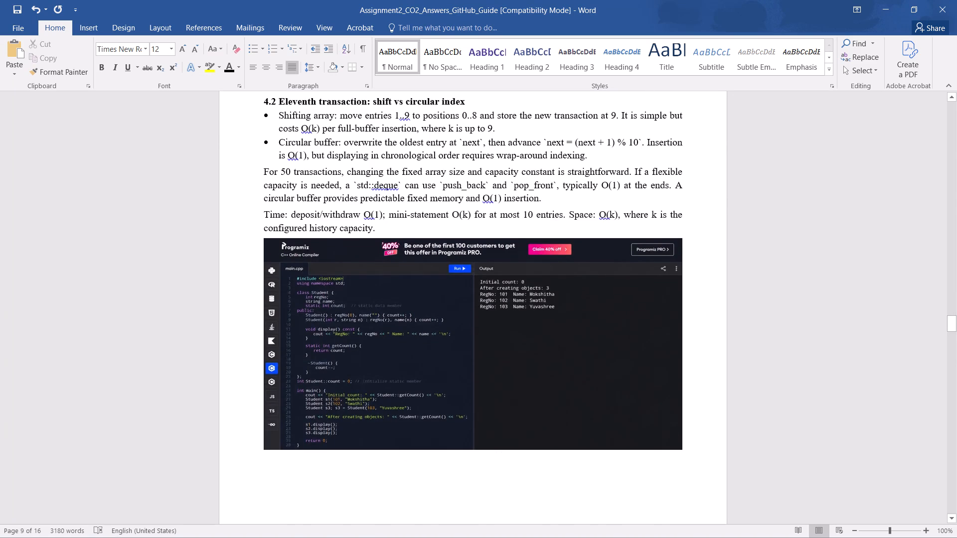
pyautogui.scroll(8, 501, 335)
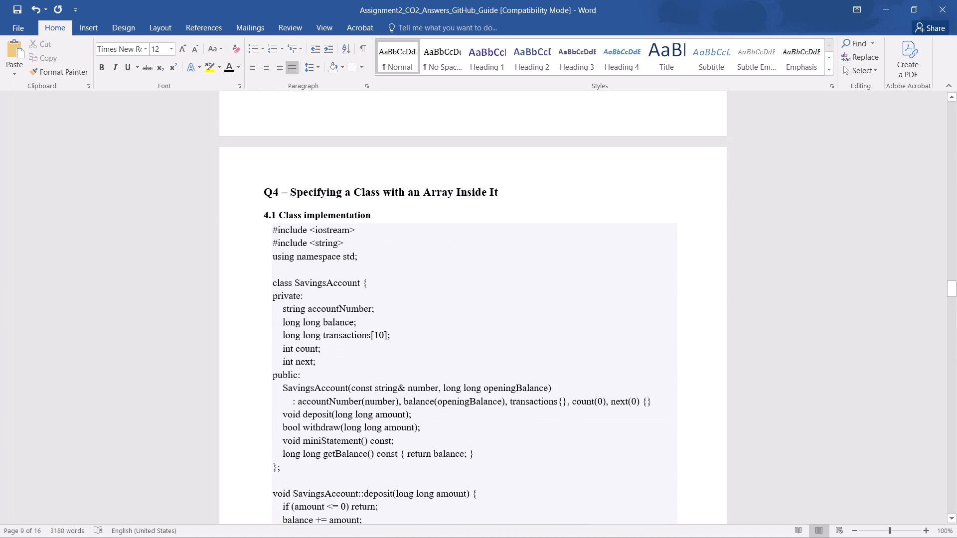
pyautogui.scroll(4, 501, 335)
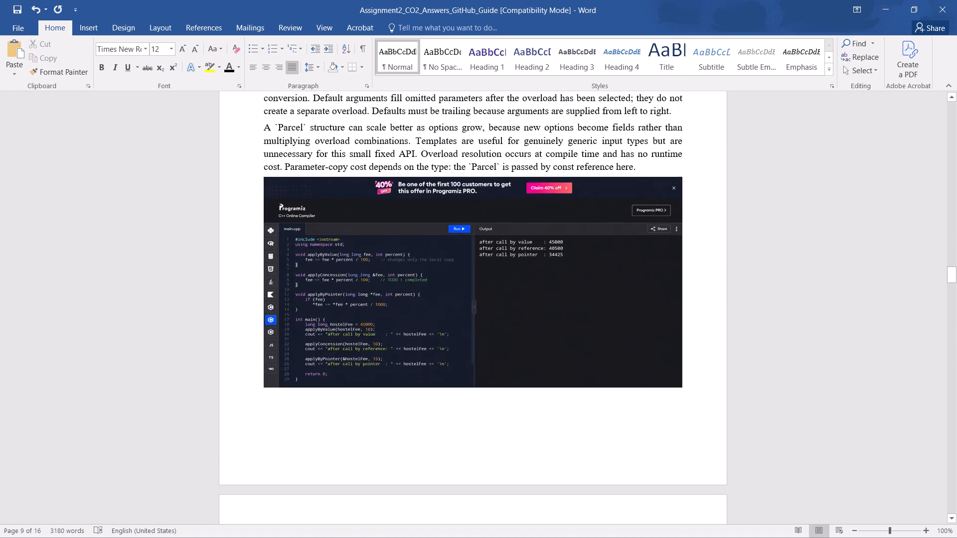
pyautogui.scroll(4, 501, 335)
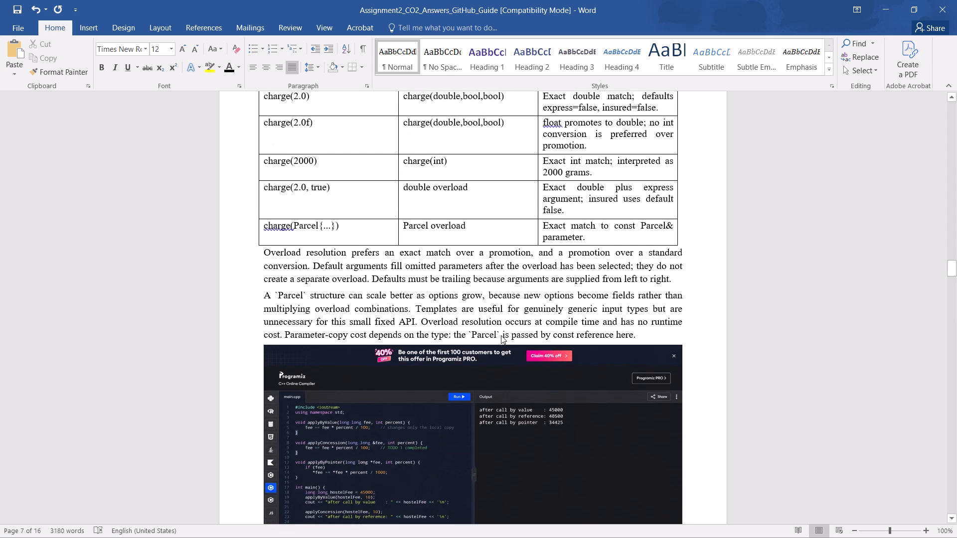
pyautogui.scroll(5, 501, 335)
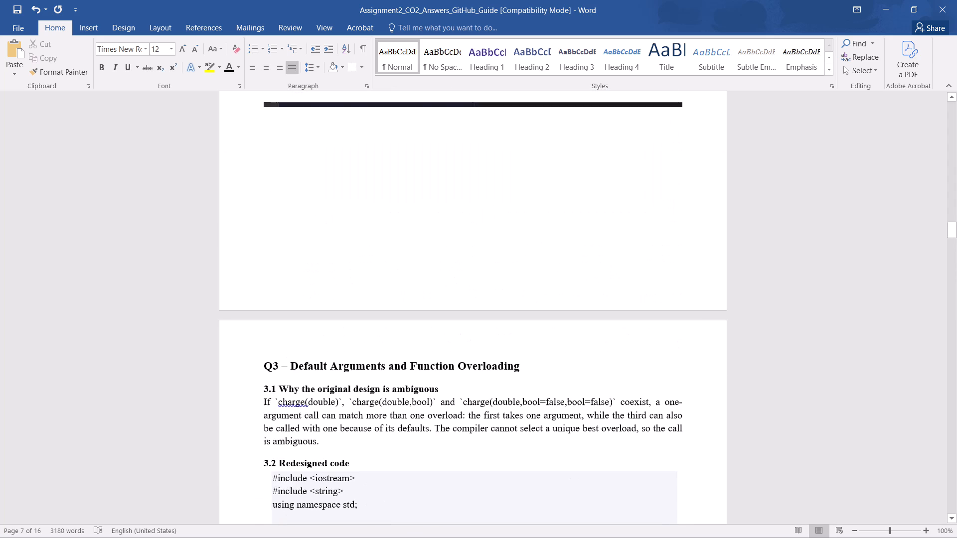
pyautogui.scroll(2, 501, 335)
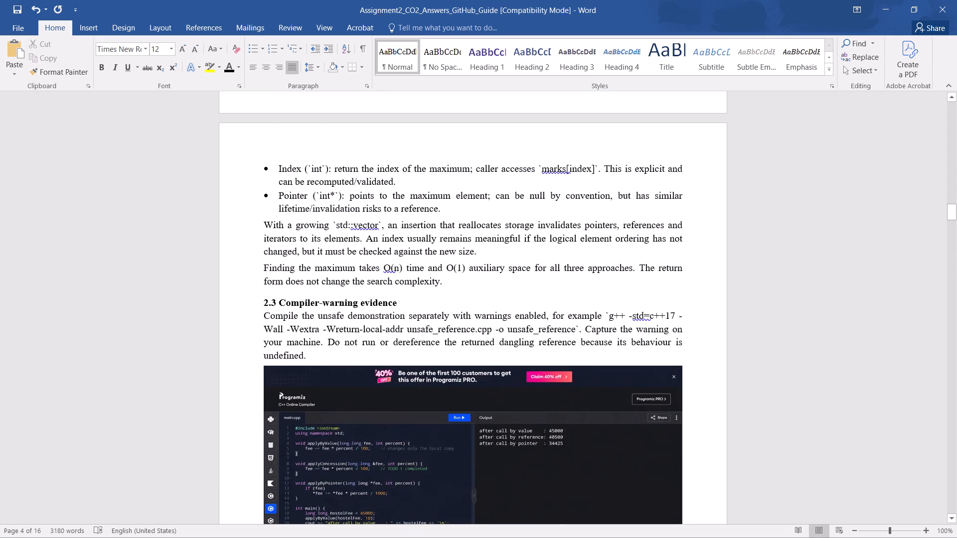
pyautogui.scroll(-10, 501, 335)
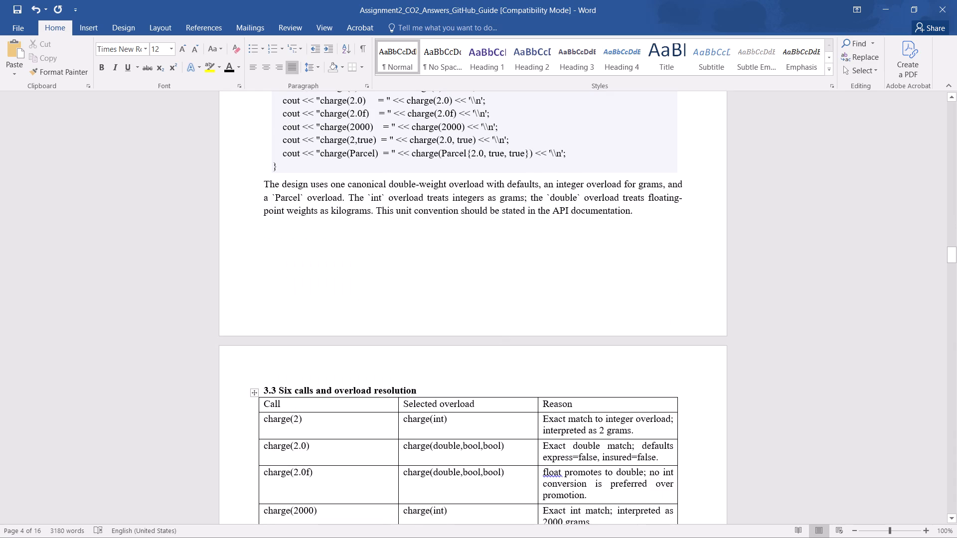
pyautogui.scroll(-5, 501, 335)
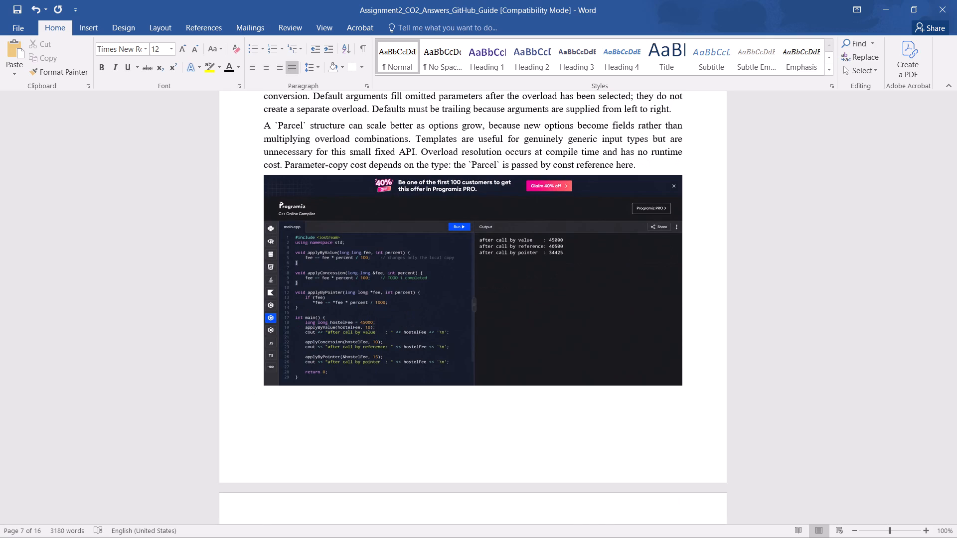
# Review the answers from Q1 through Q3 section 3.3, comparing the output screenshots in sections 1.6 and 2.3 and after the overload table.
pyautogui.scroll(11, 635, 299)
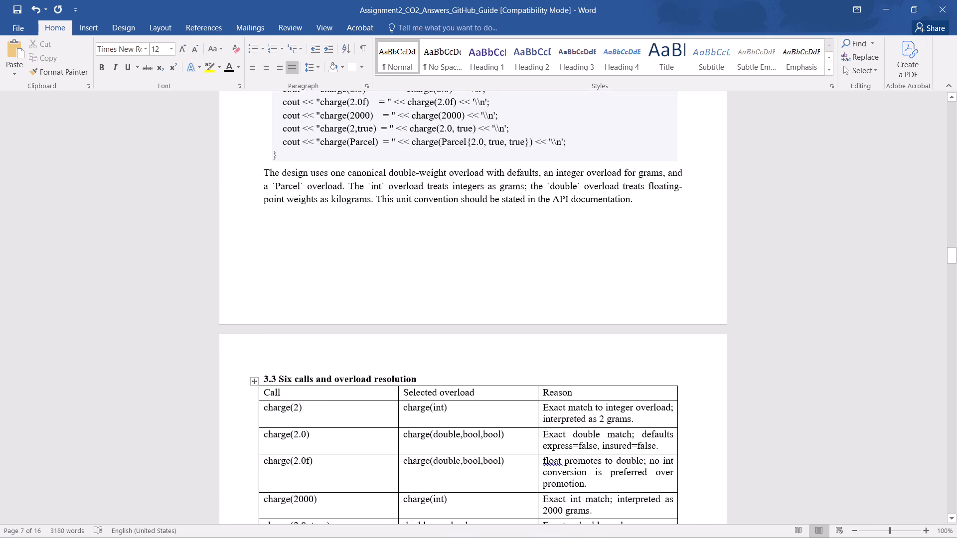
pyautogui.scroll(20, 635, 299)
pyautogui.scroll(2, 635, 299)
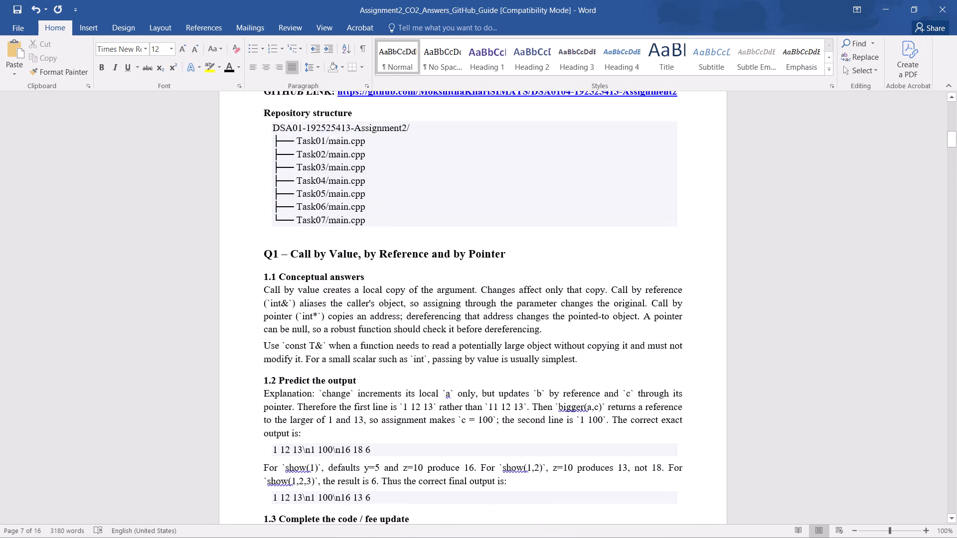
pyautogui.scroll(-7, 635, 299)
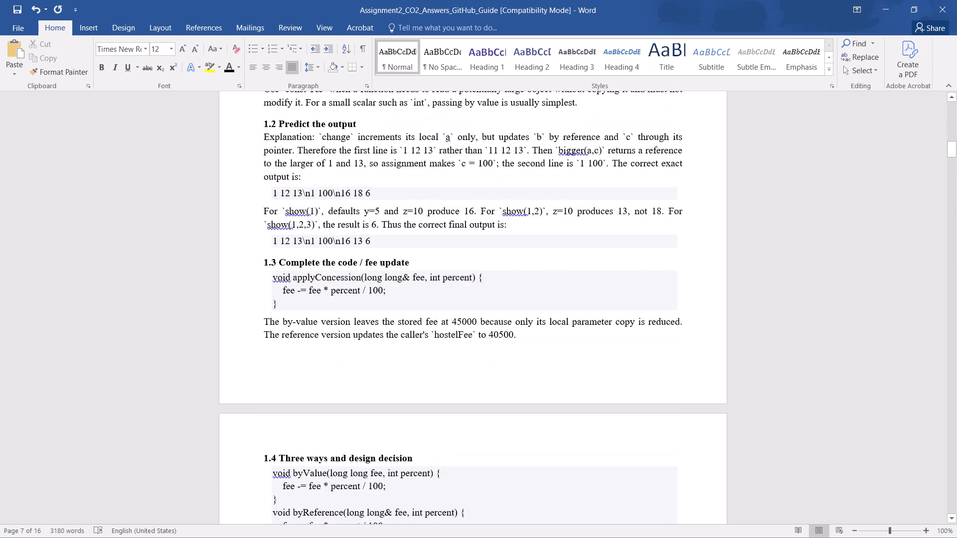
pyautogui.scroll(-2, 635, 299)
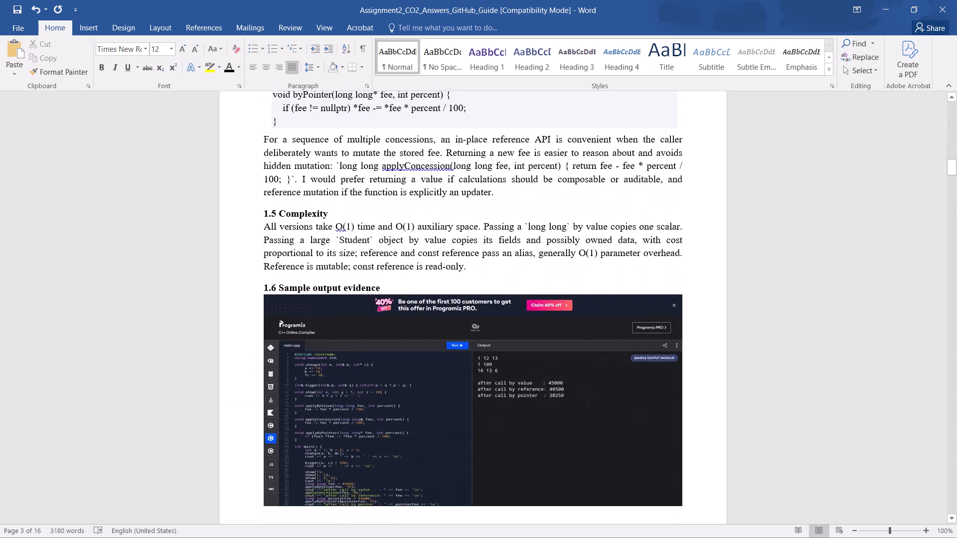
pyautogui.scroll(-6, 635, 299)
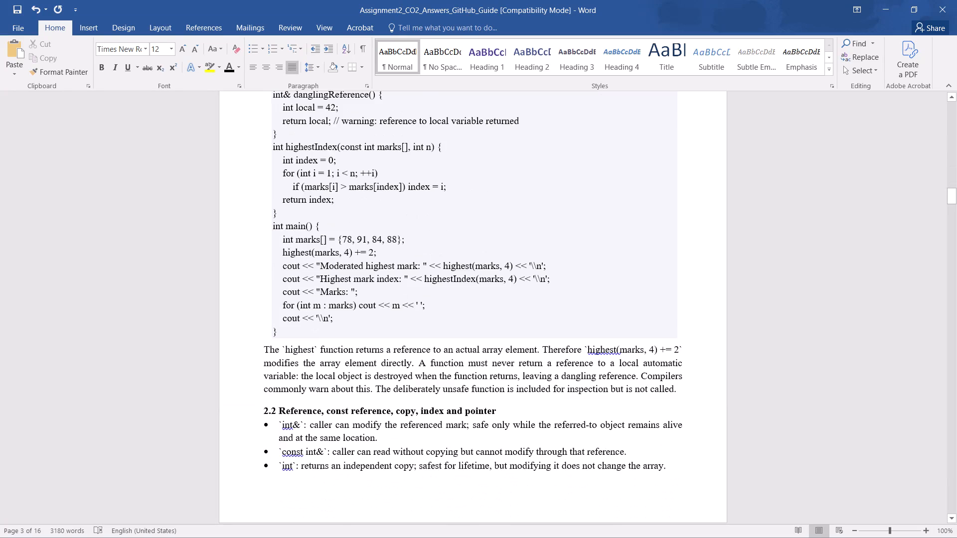
pyautogui.scroll(-6, 635, 299)
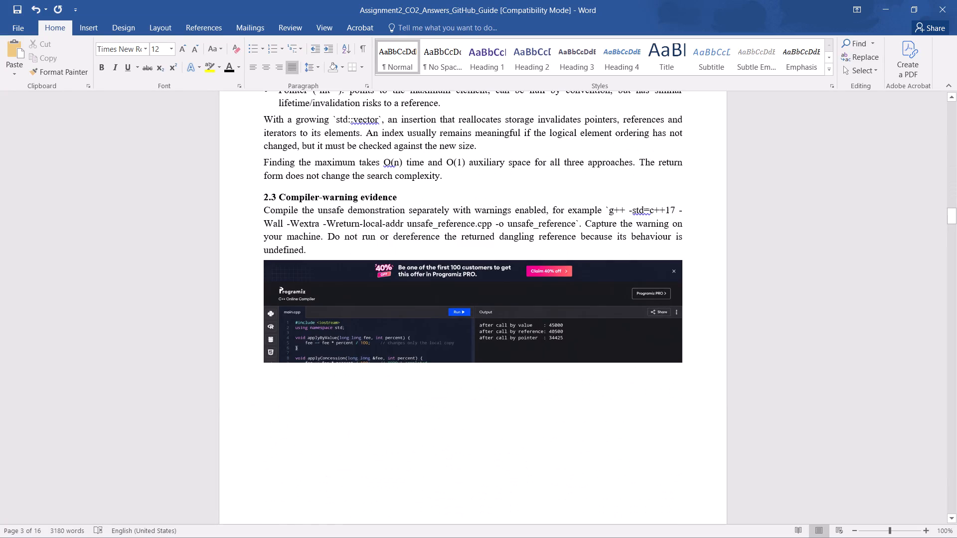
pyautogui.scroll(-4, 635, 299)
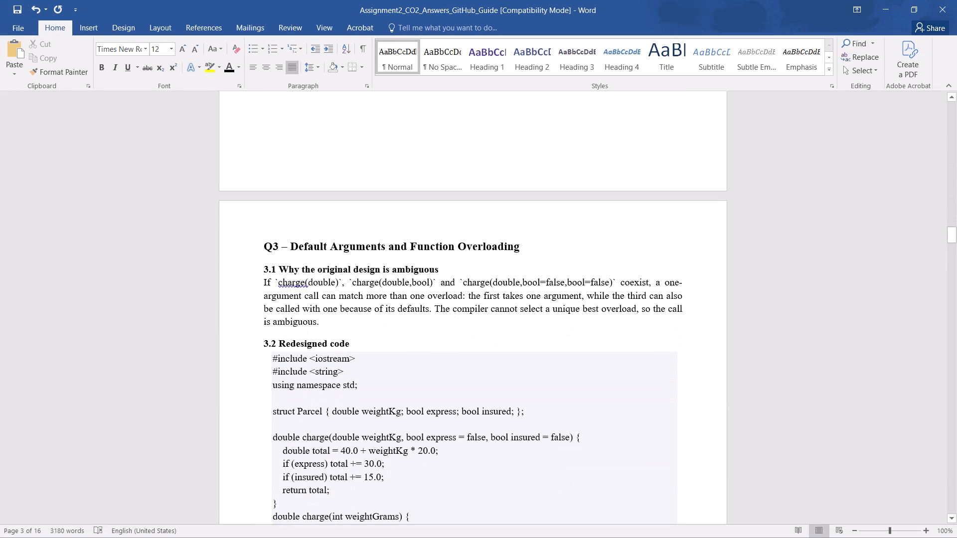
pyautogui.scroll(-6, 635, 299)
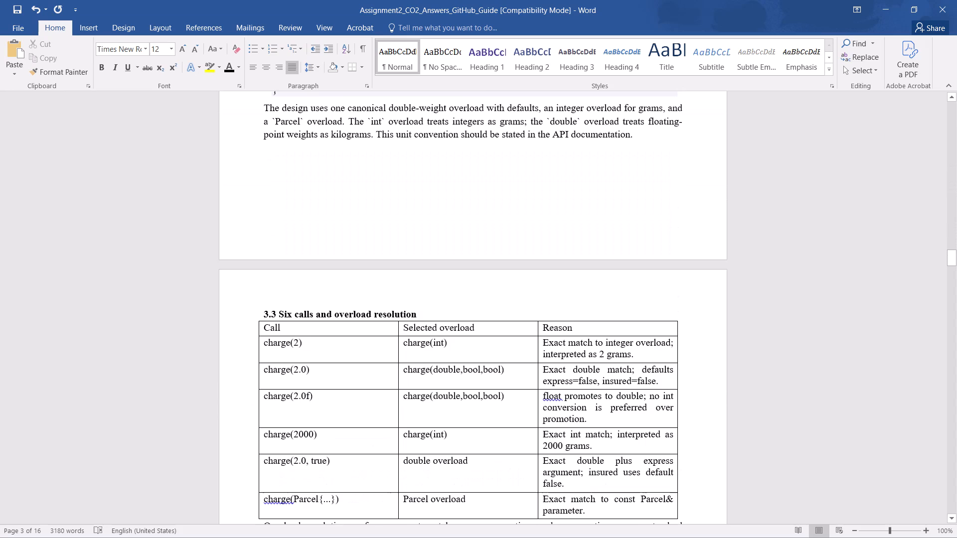
pyautogui.scroll(-4, 635, 299)
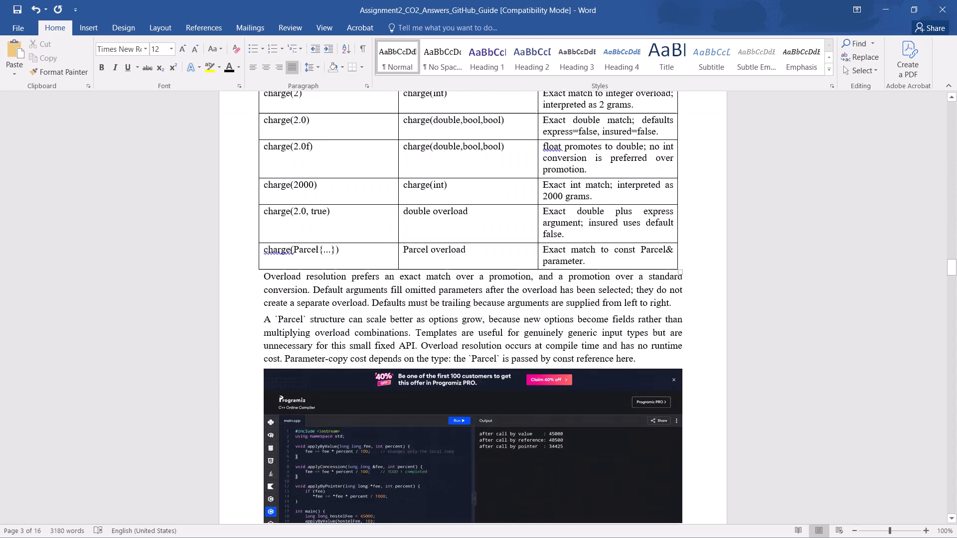
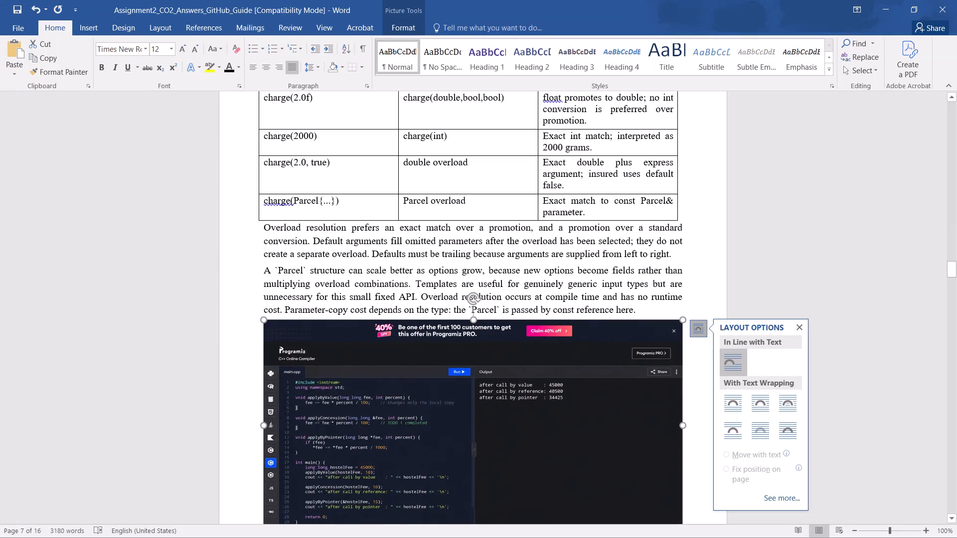
# Replace the hostel fee output screenshot at the end of Q3 with the copied Student object-count output screenshot.
pyautogui.scroll(-1, 662, 476)
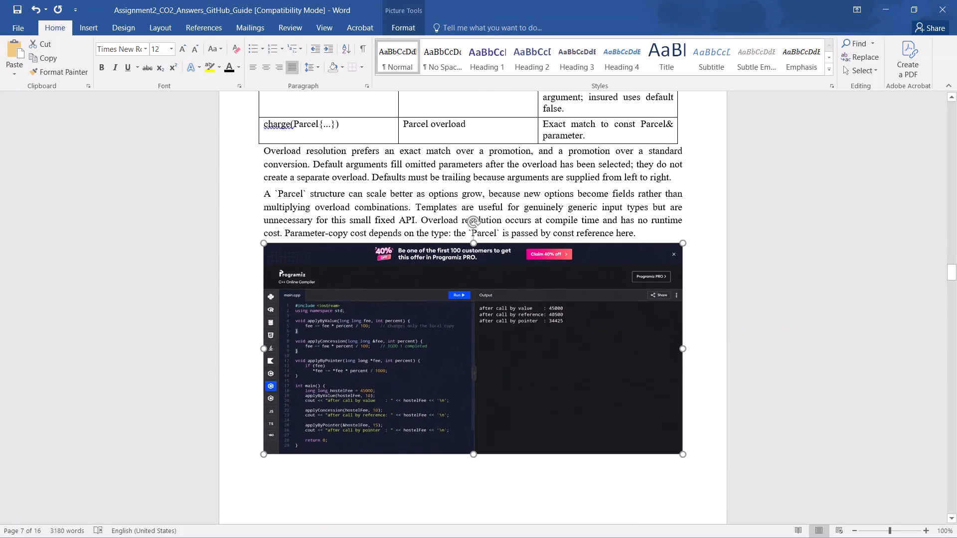
pyautogui.click(601, 397)
pyautogui.press('Delete')
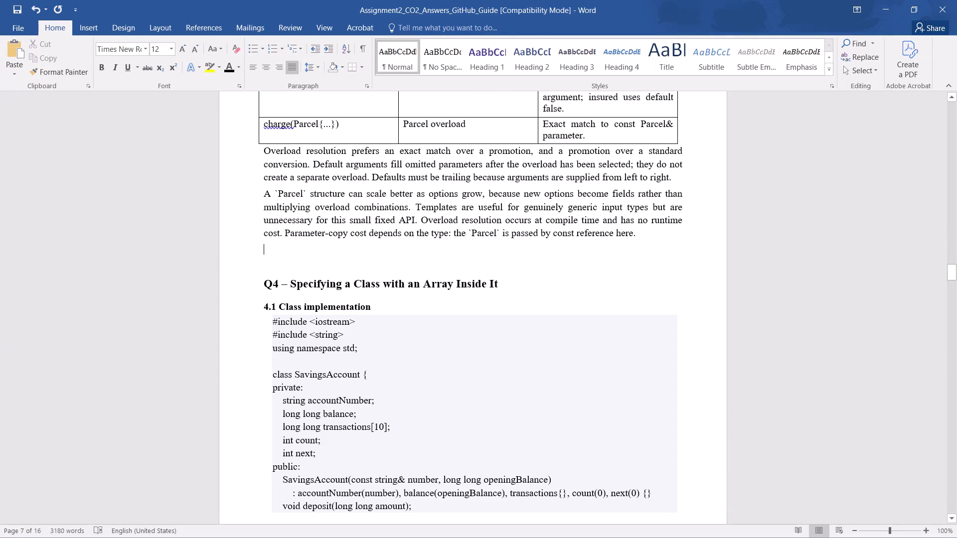
pyautogui.hotkey('ctrl', 'v')
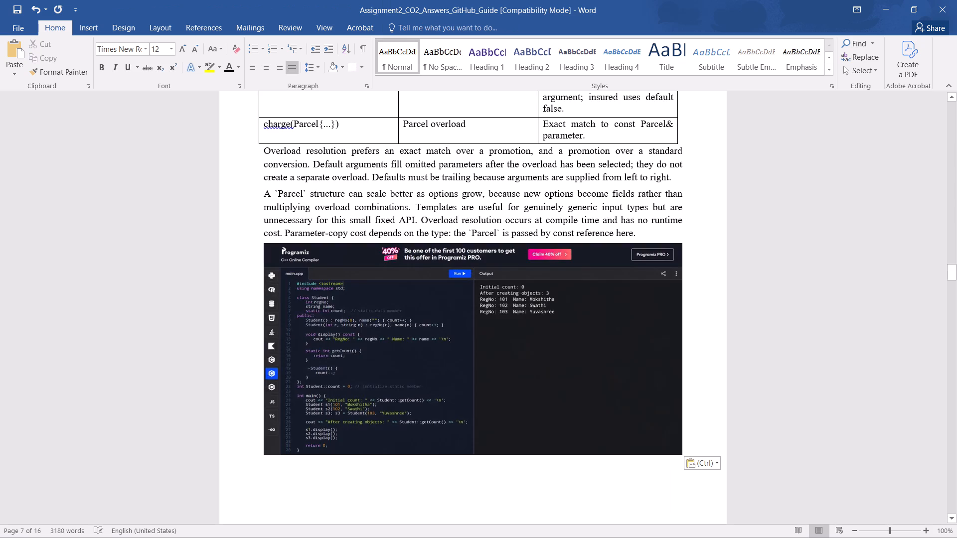
# Review the Q3 to Q5 answers, comparing the output screenshots placed at the end of each question.
pyautogui.scroll(-3, 473, 427)
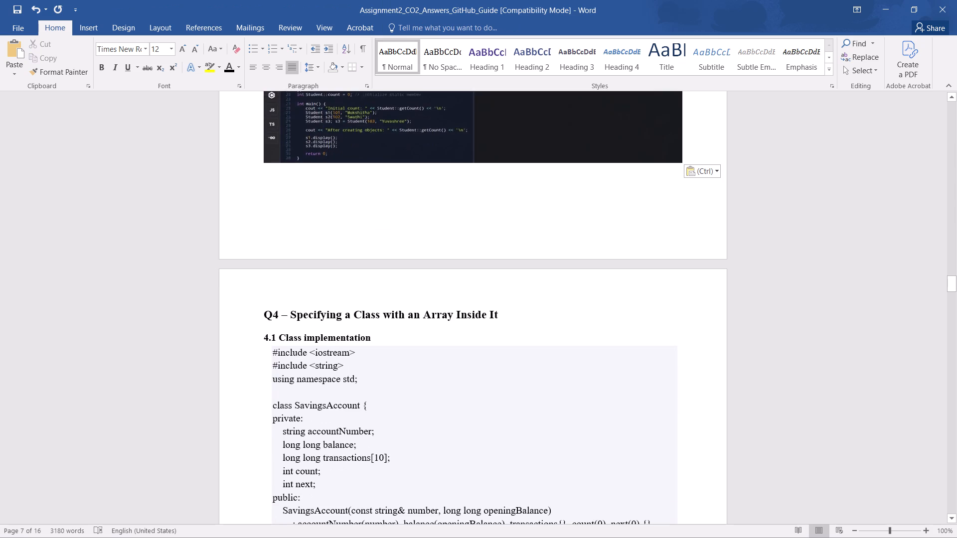
pyautogui.scroll(-2, 473, 427)
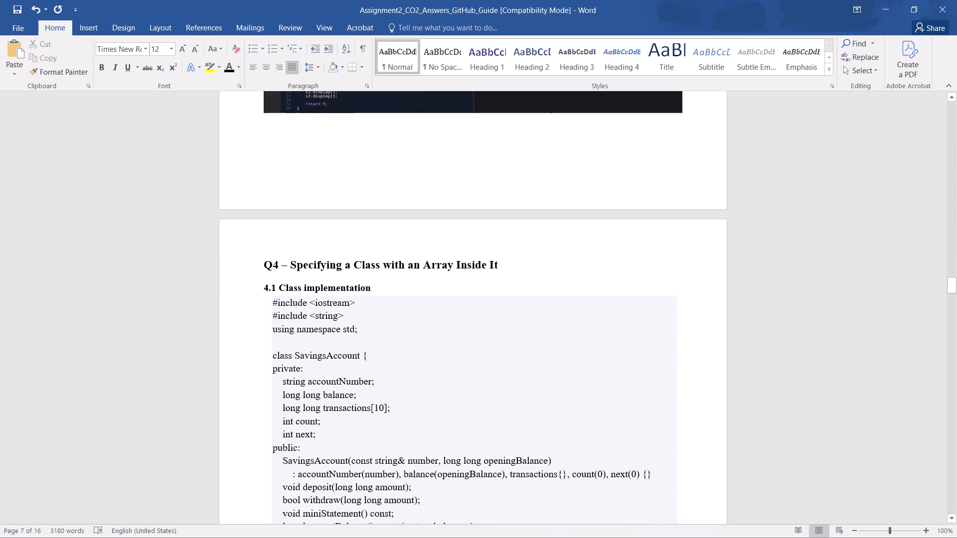
pyautogui.scroll(-6, 473, 427)
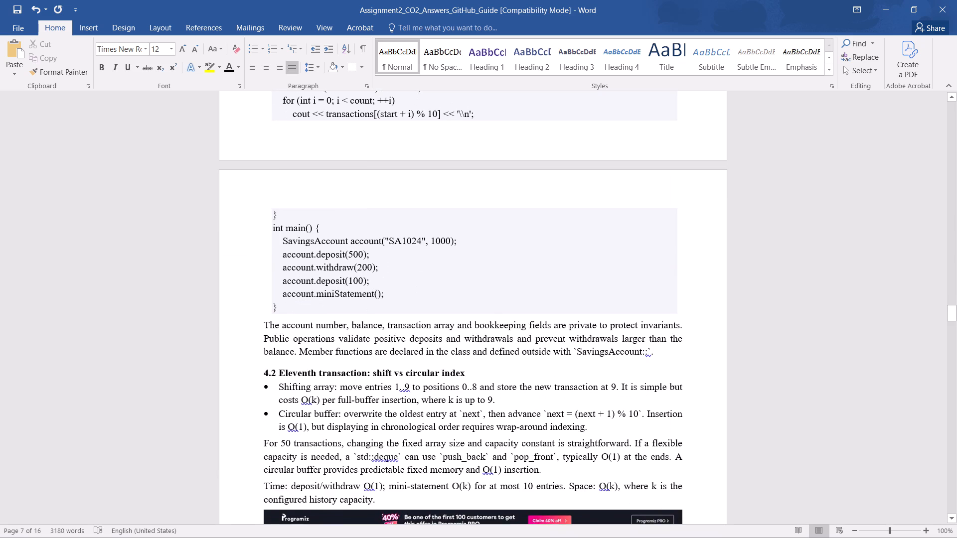
pyautogui.scroll(-1, 473, 427)
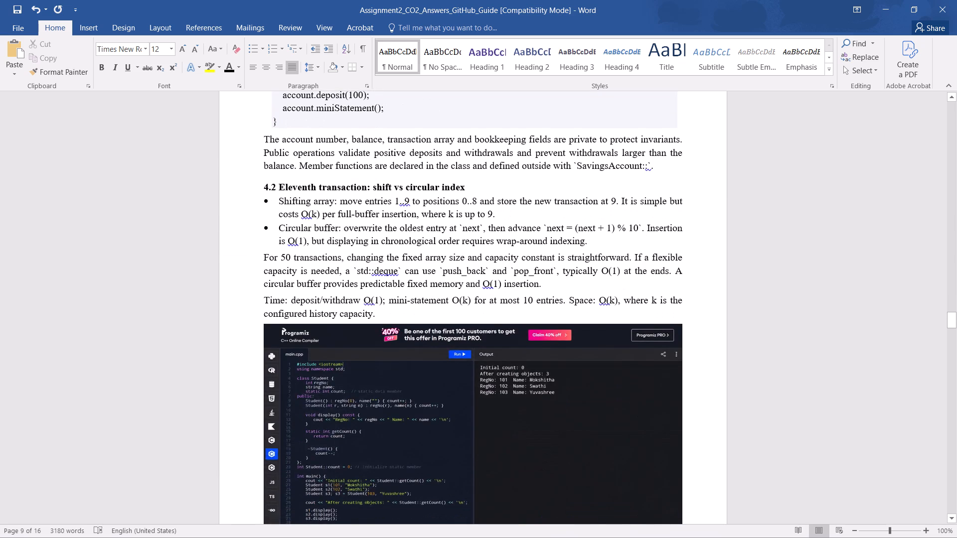
pyautogui.scroll(8, 473, 427)
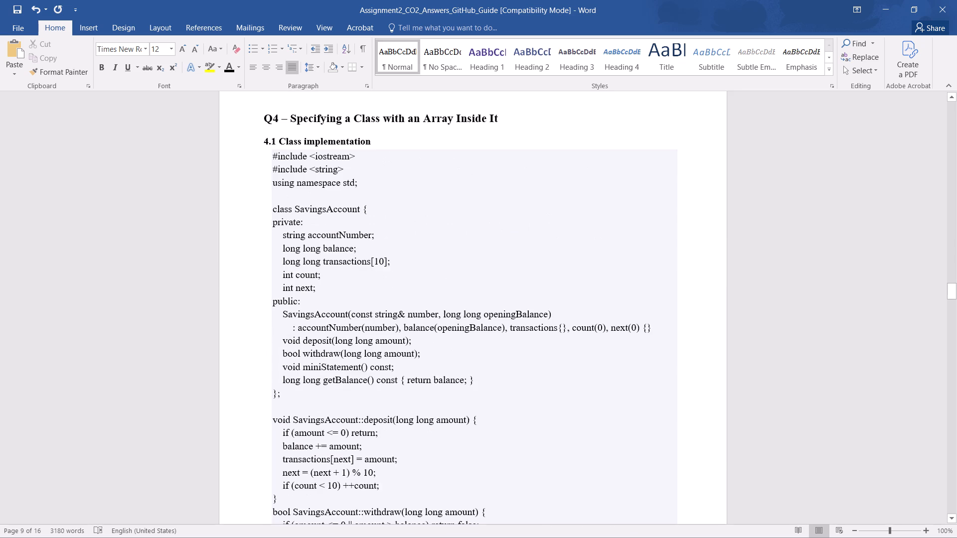
pyautogui.scroll(-6, 473, 427)
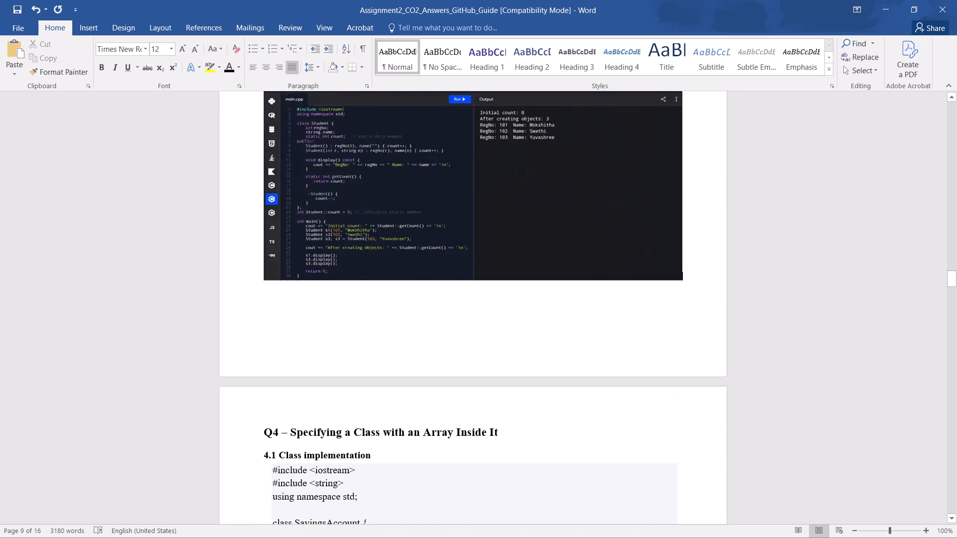
pyautogui.scroll(-7, 473, 427)
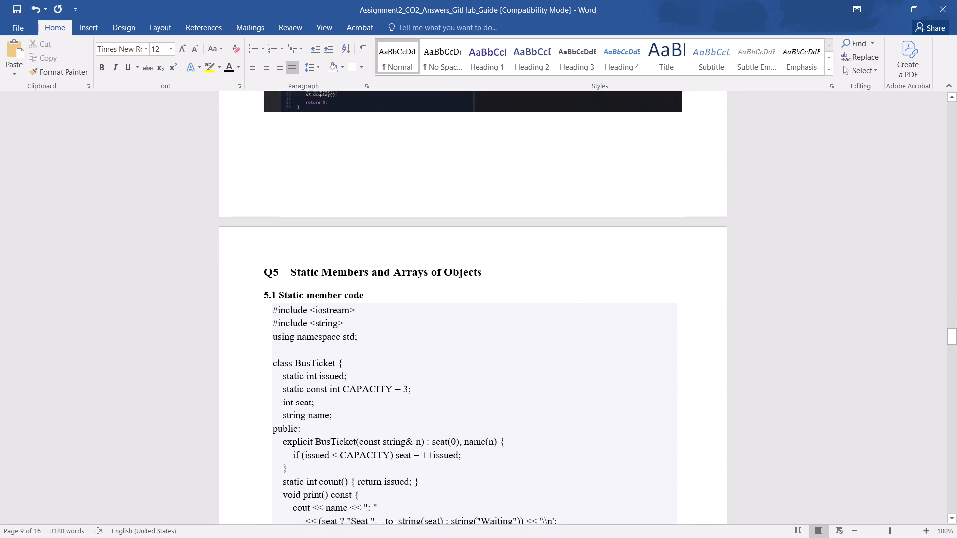
pyautogui.scroll(-10, 473, 427)
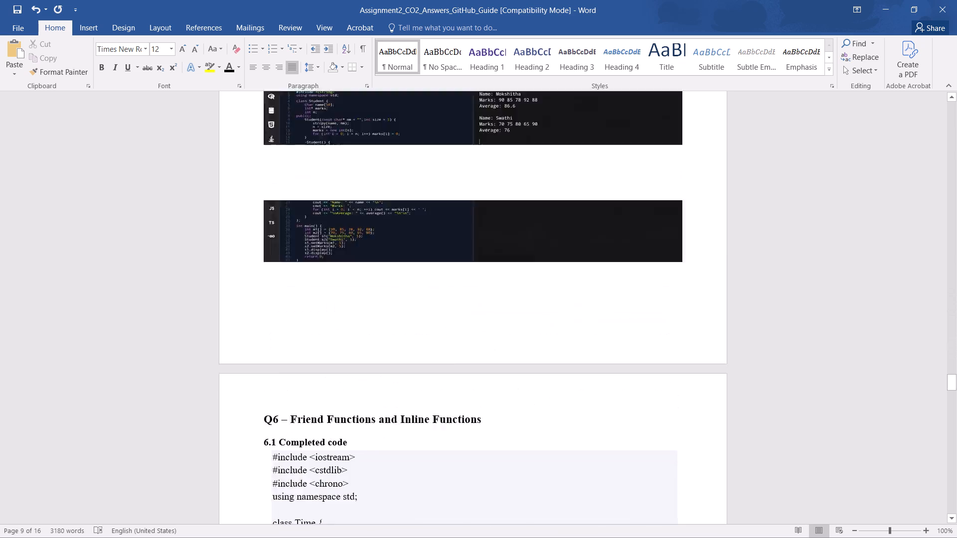
# Move the student marks and average screenshot from the end of section 5.3 to section 4.2, replacing the Student object-count screenshot there.
pyautogui.scroll(5, 473, 427)
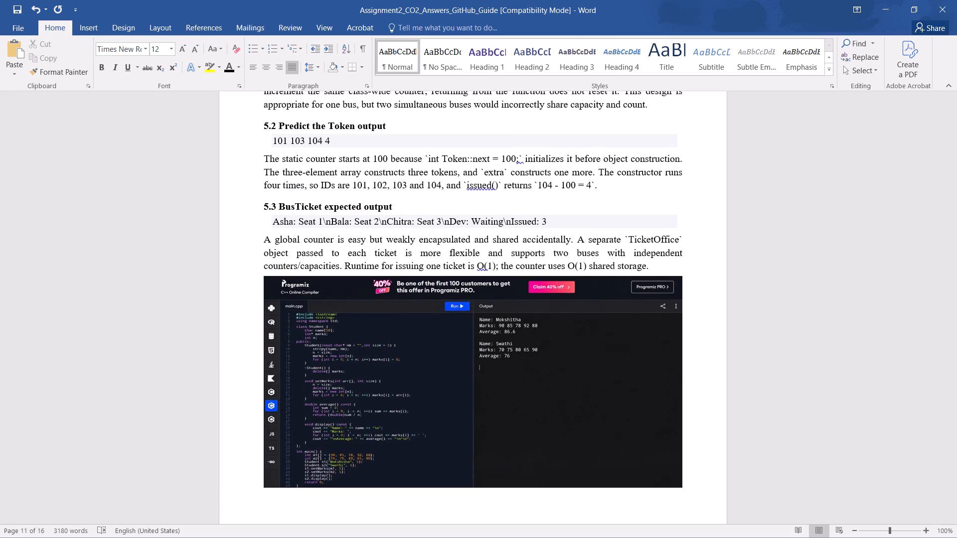
pyautogui.click(437, 411)
pyautogui.hotkey('ctrl', 'x')
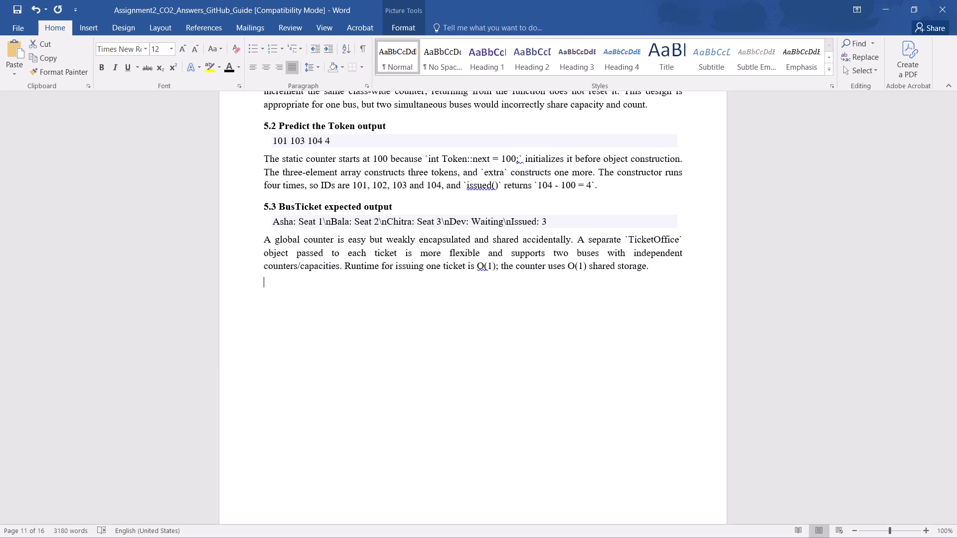
pyautogui.scroll(16, 481, 294)
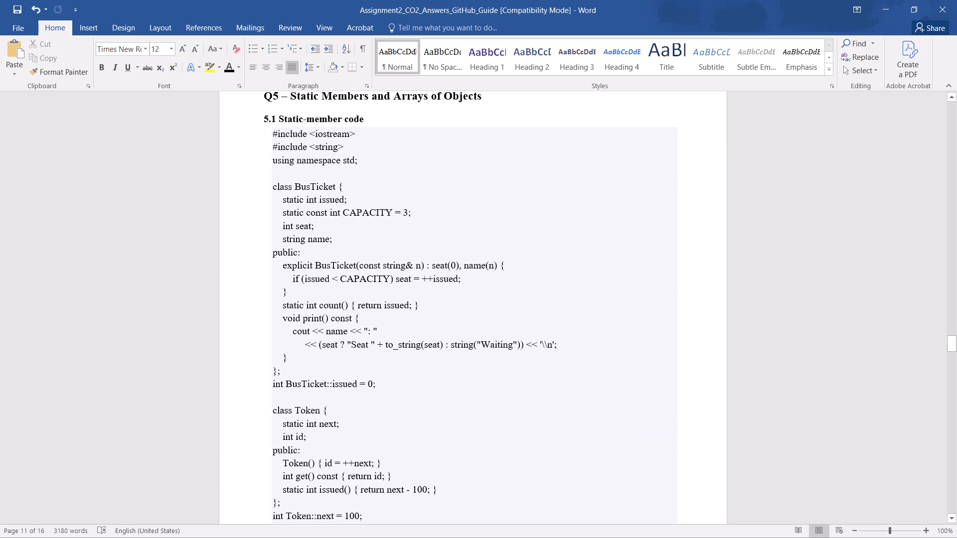
pyautogui.scroll(3, 481, 294)
pyautogui.click(481, 294)
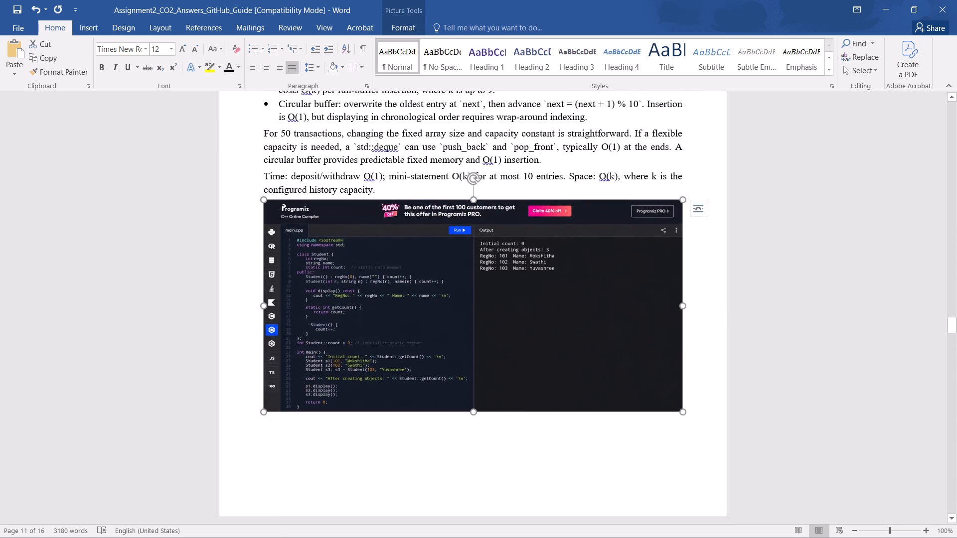
pyautogui.press('Delete')
pyautogui.hotkey('ctrl', 'v')
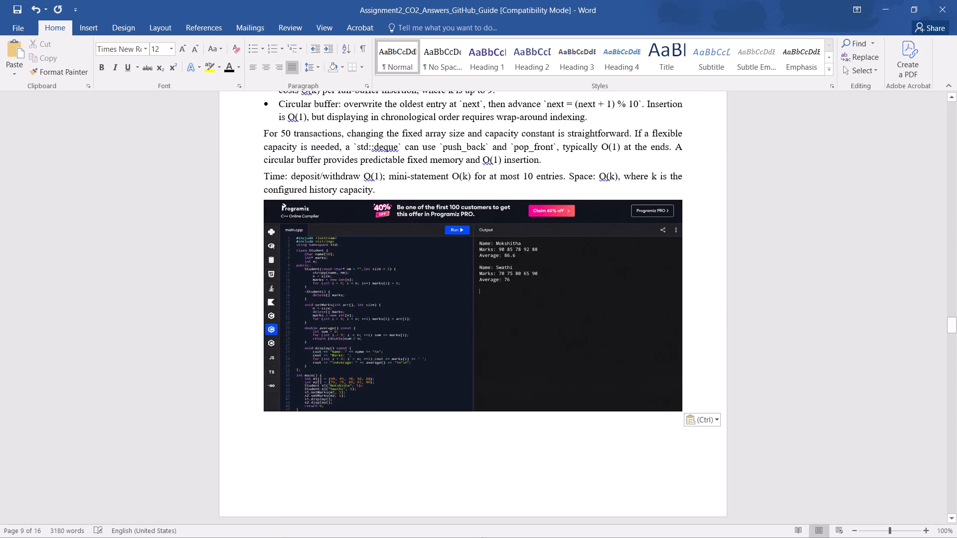
# Move the class topper output screenshot from the end of section 6.3 to below the last paragraph of section 5.3.
pyautogui.scroll(-11, 489, 379)
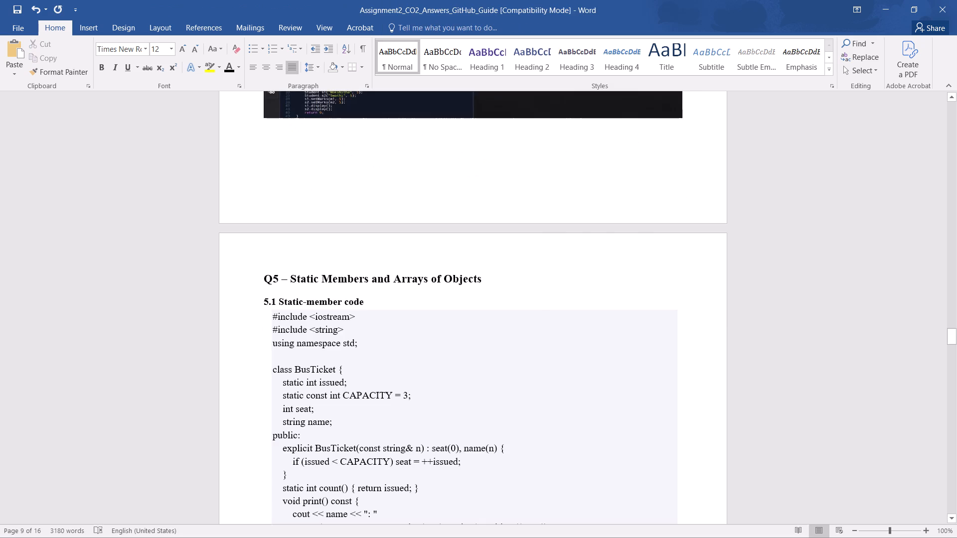
pyautogui.scroll(-4, 489, 379)
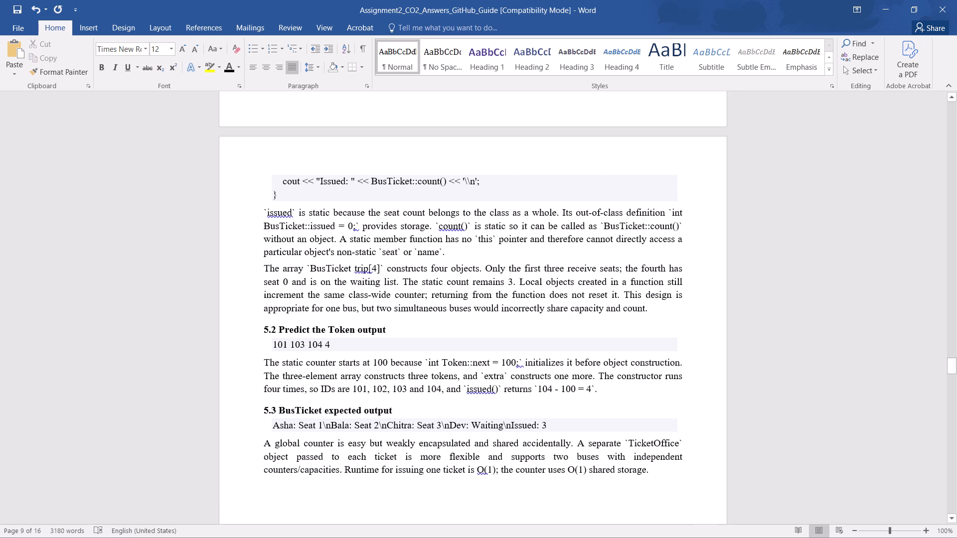
pyautogui.scroll(-4, 489, 379)
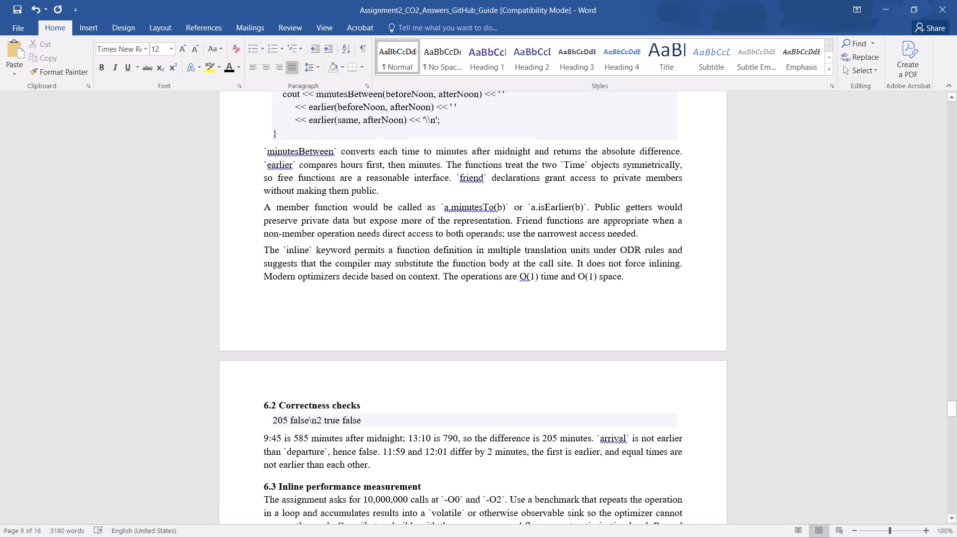
pyautogui.scroll(-4, 489, 379)
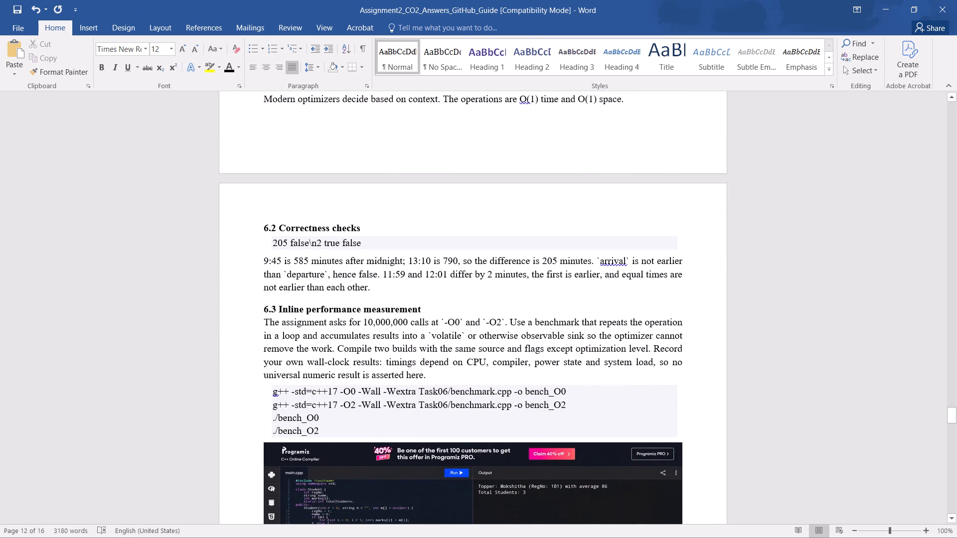
pyautogui.scroll(-1, 489, 379)
pyautogui.click(482, 440)
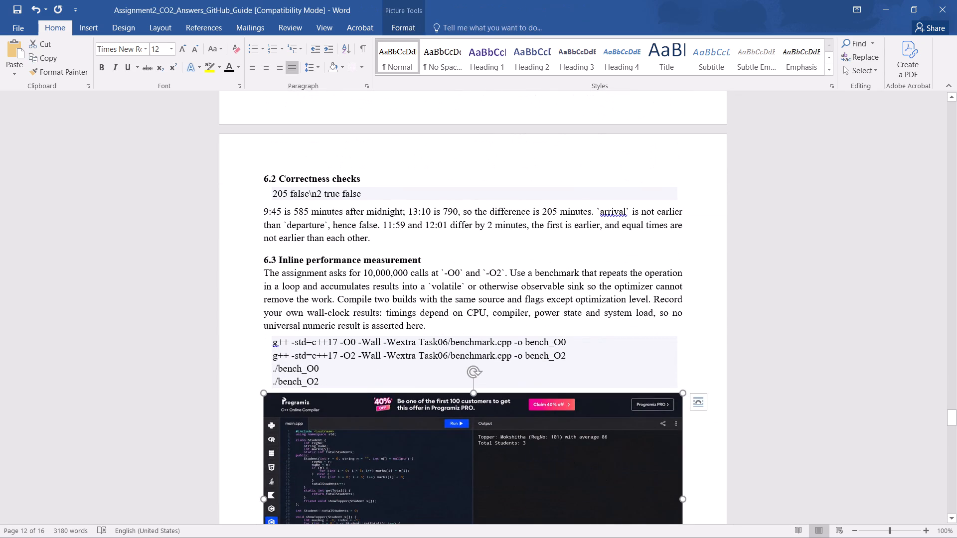
pyautogui.hotkey('ctrl', 'x')
pyautogui.scroll(4, 526, 272)
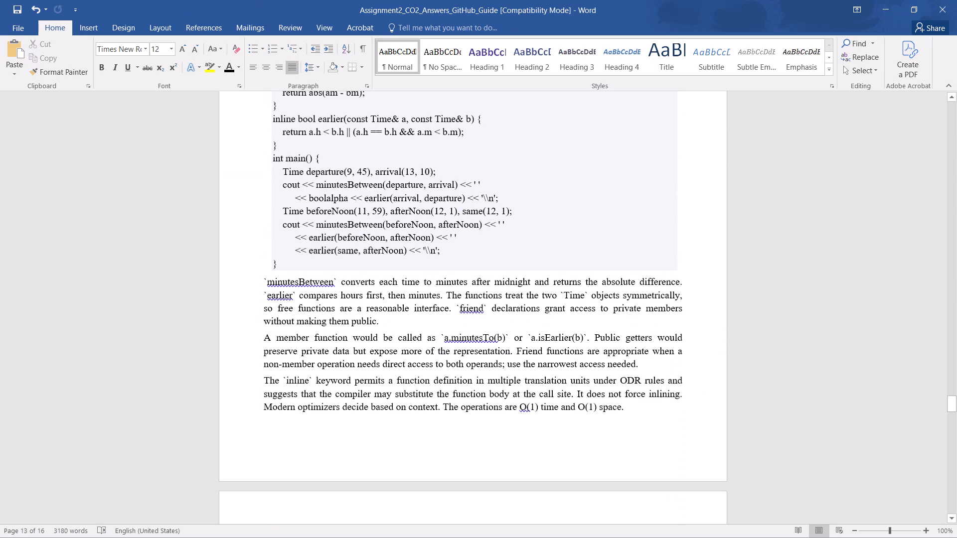
pyautogui.scroll(4, 526, 272)
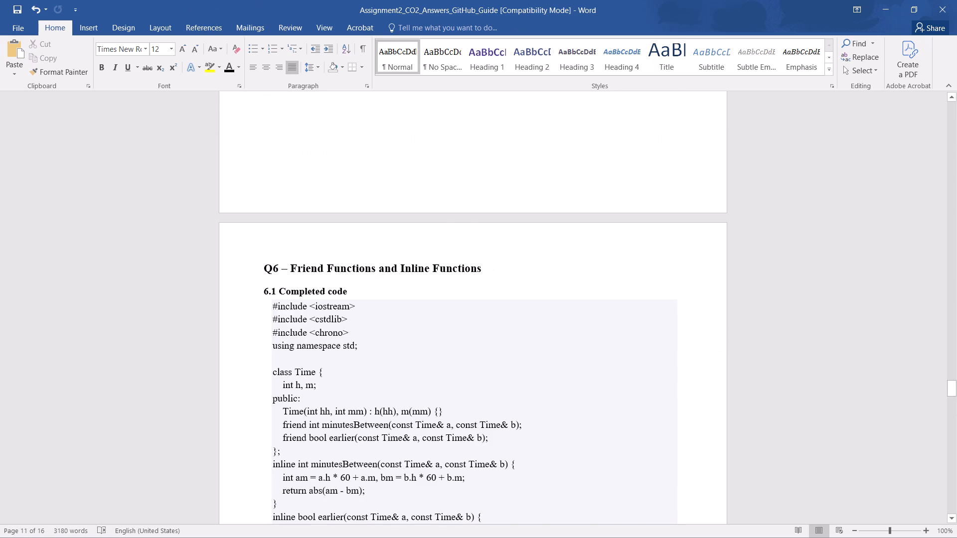
pyautogui.scroll(4, 526, 272)
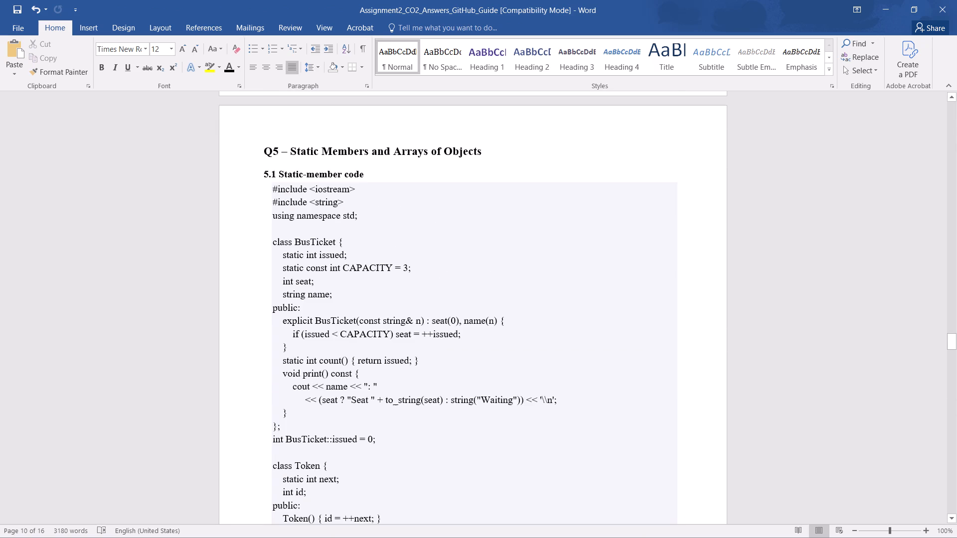
pyautogui.scroll(1, 526, 272)
pyautogui.scroll(-1, 526, 272)
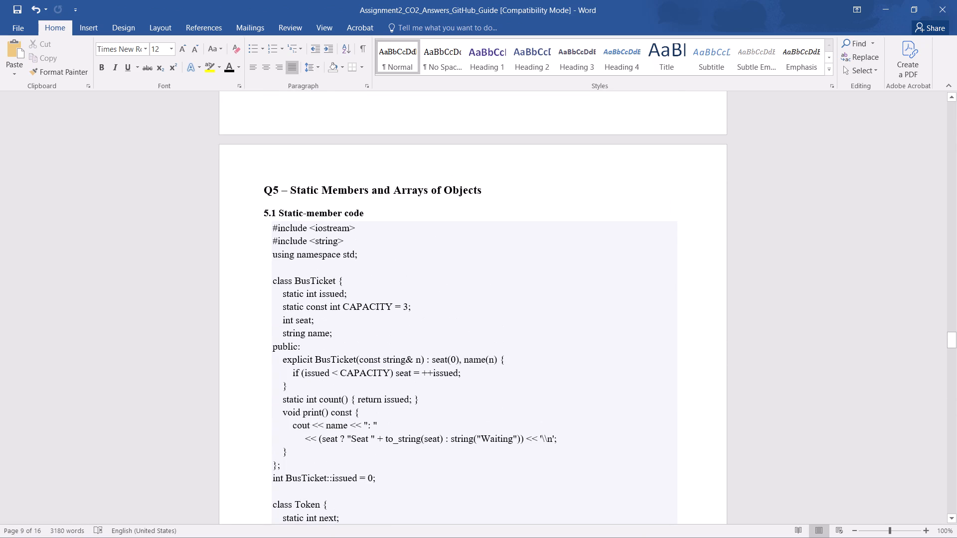
pyautogui.scroll(-4, 526, 272)
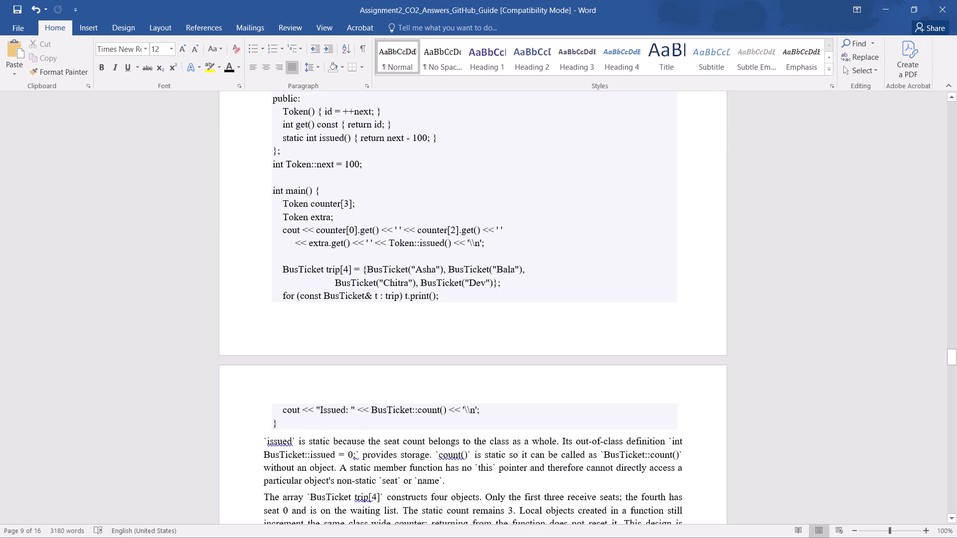
pyautogui.scroll(-3, 526, 272)
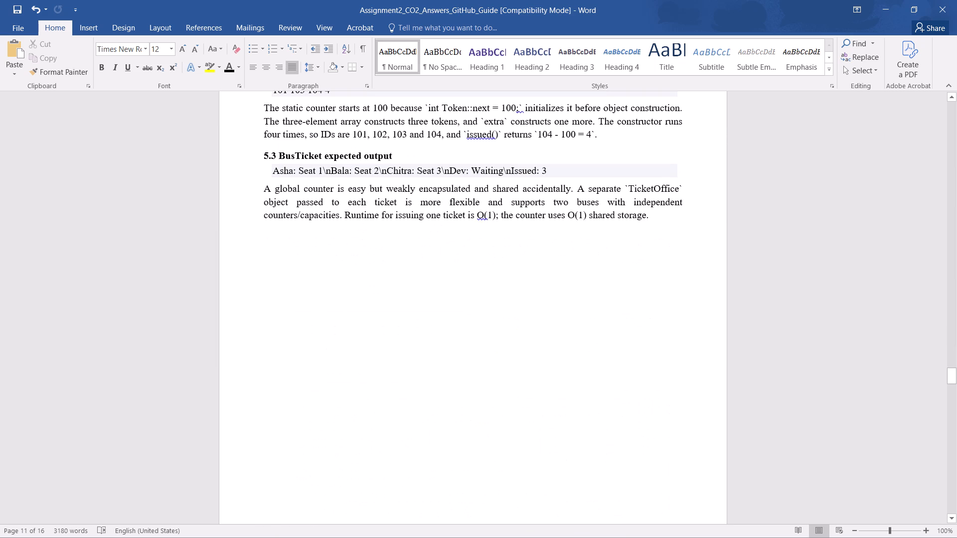
pyautogui.click(309, 254)
pyautogui.hotkey('ctrl', 'v')
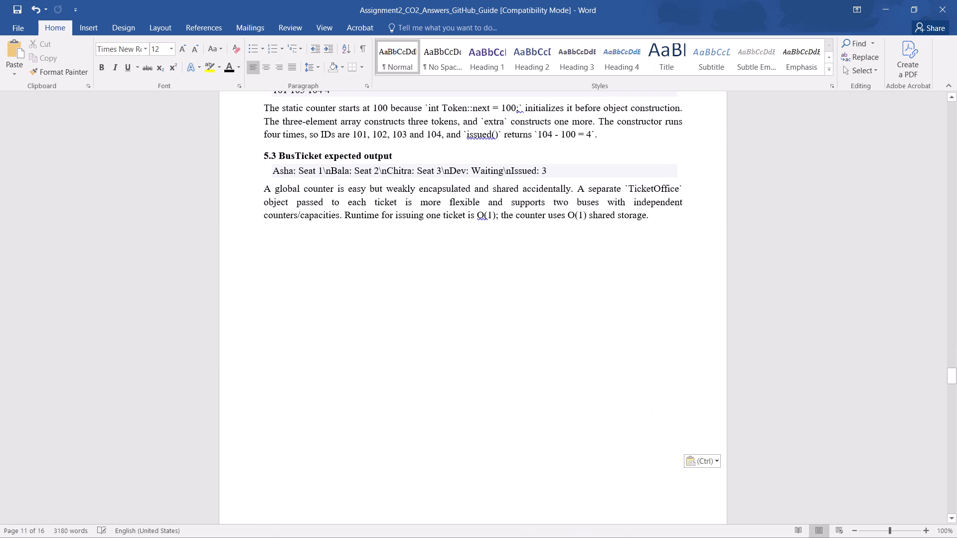
# Move the Book price comparison output screenshot from above the Figure 7 caption in Q7 to the end of section 6.3.
pyautogui.scroll(-6, 376, 352)
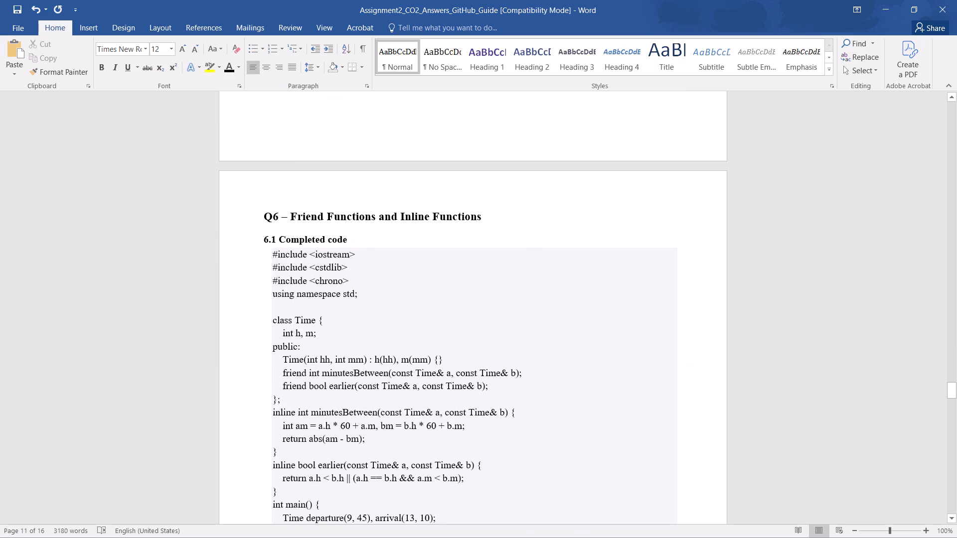
pyautogui.scroll(-7, 376, 352)
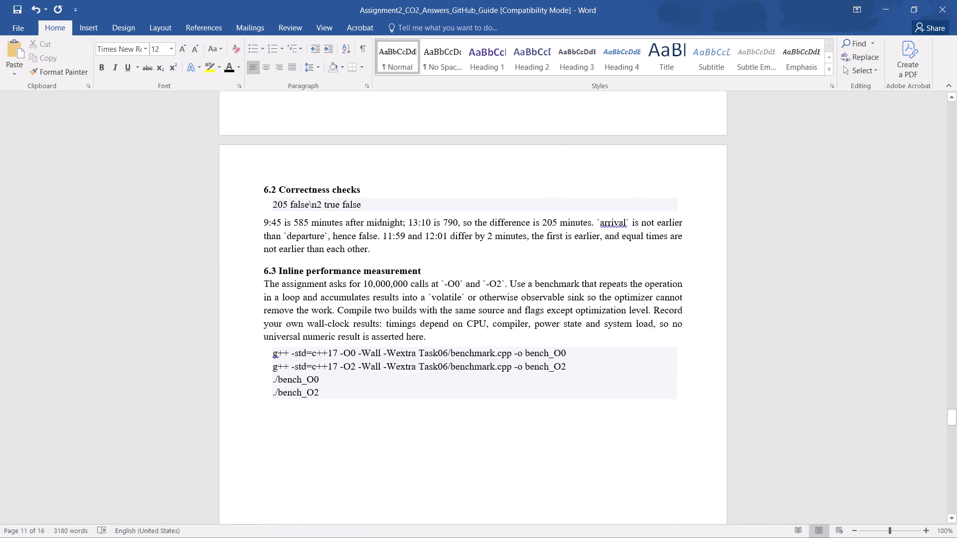
pyautogui.scroll(-8, 376, 352)
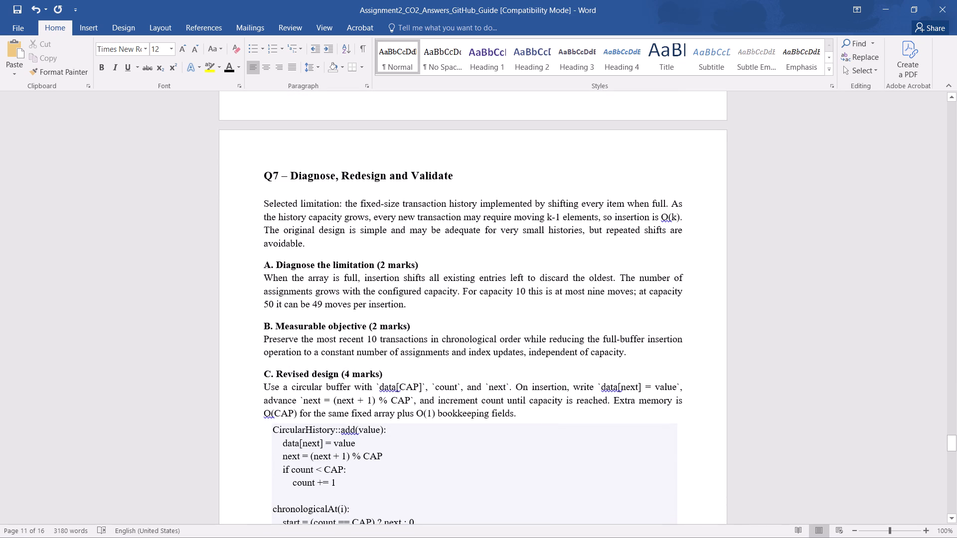
pyautogui.scroll(-3, 376, 352)
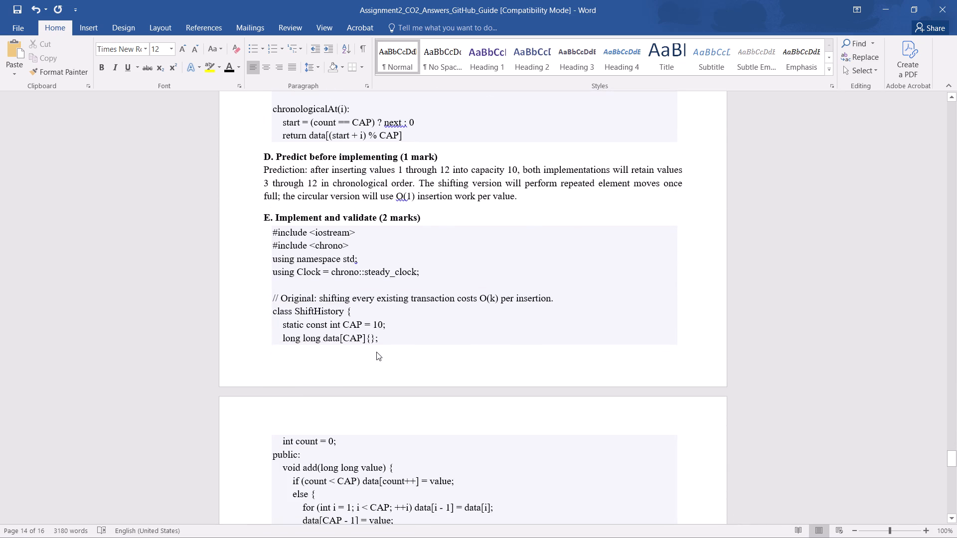
pyautogui.scroll(-4, 376, 352)
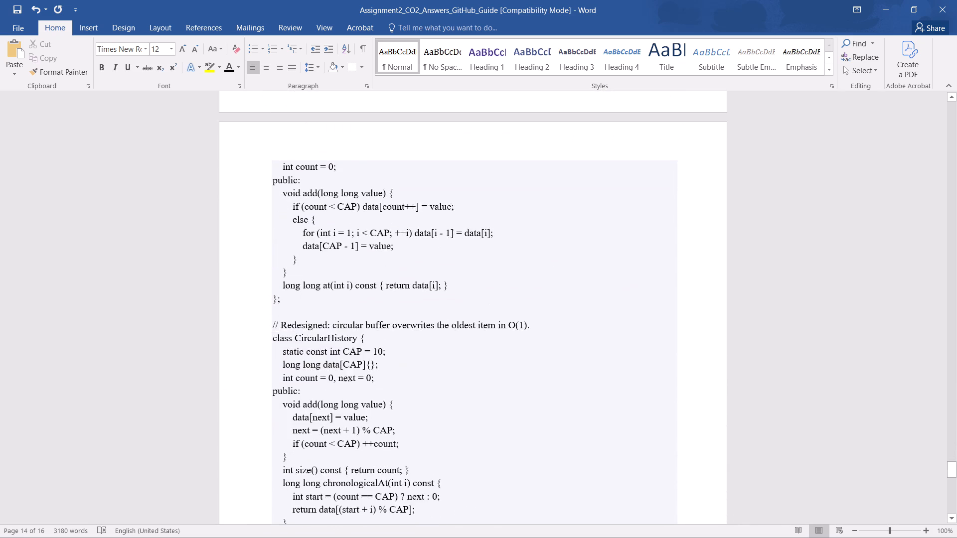
pyautogui.scroll(-6, 376, 352)
pyautogui.click(421, 180)
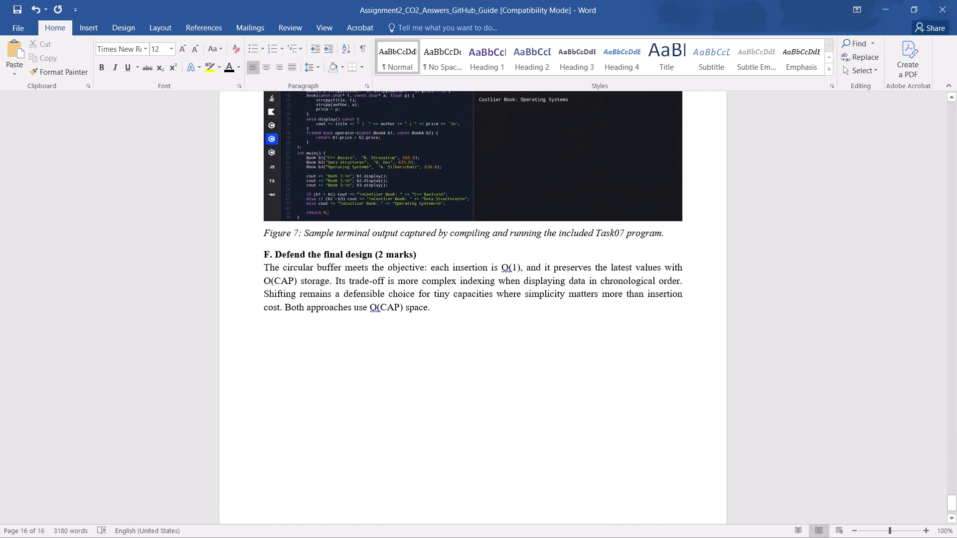
pyautogui.hotkey('ctrl', 'x')
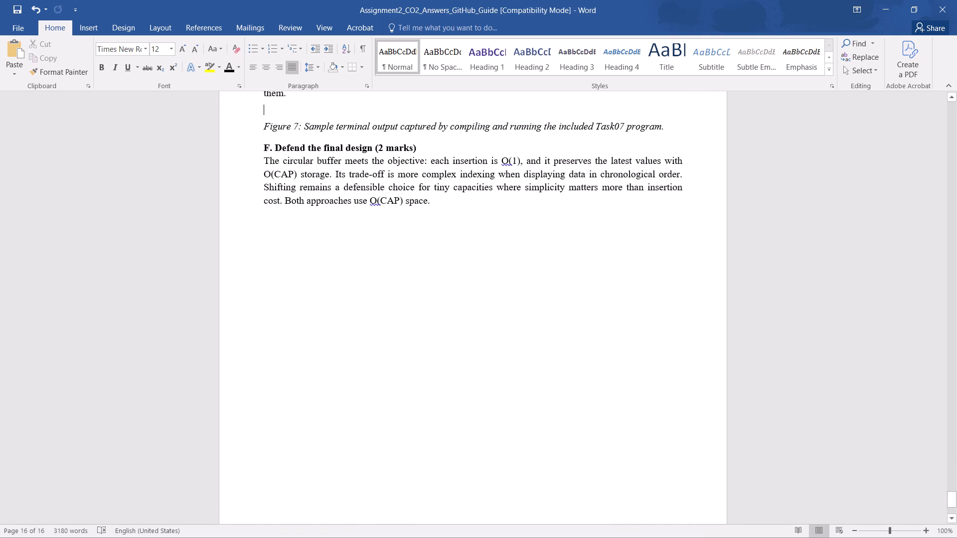
pyautogui.scroll(8, 432, 276)
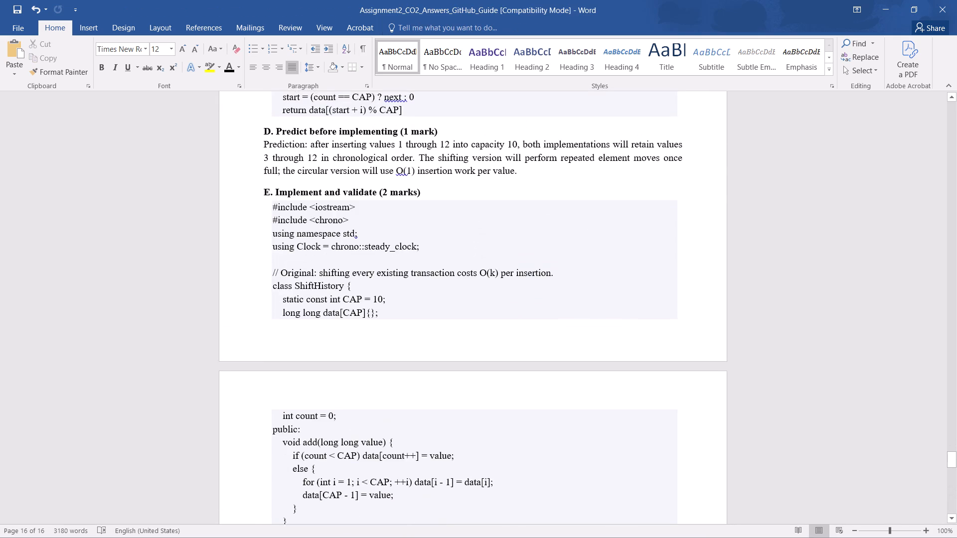
pyautogui.scroll(3, 432, 276)
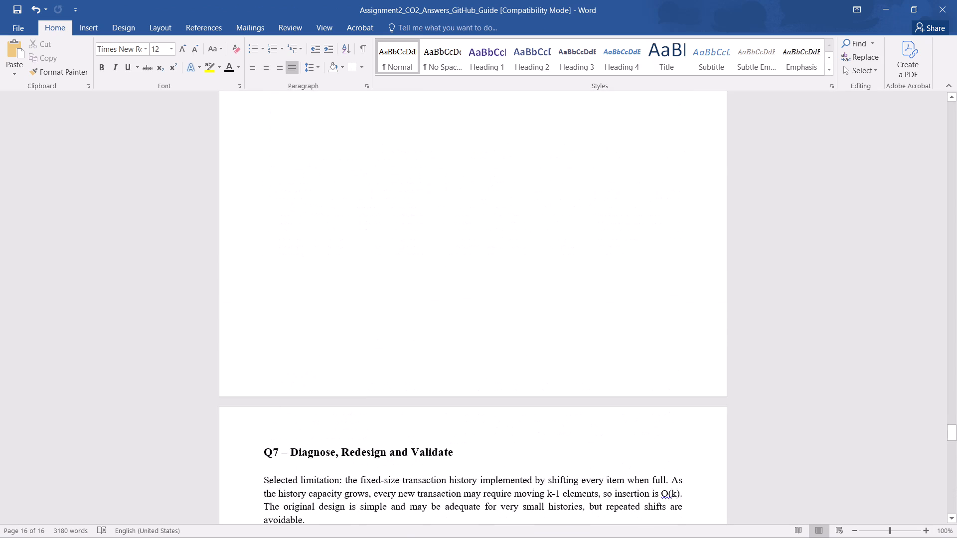
pyautogui.scroll(1, 432, 276)
pyautogui.click(278, 185)
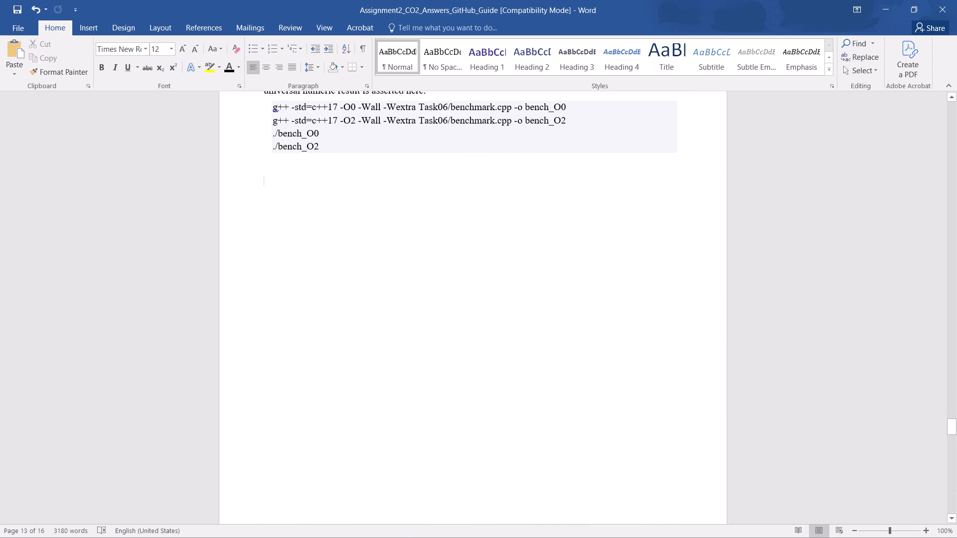
pyautogui.hotkey('ctrl', 'v')
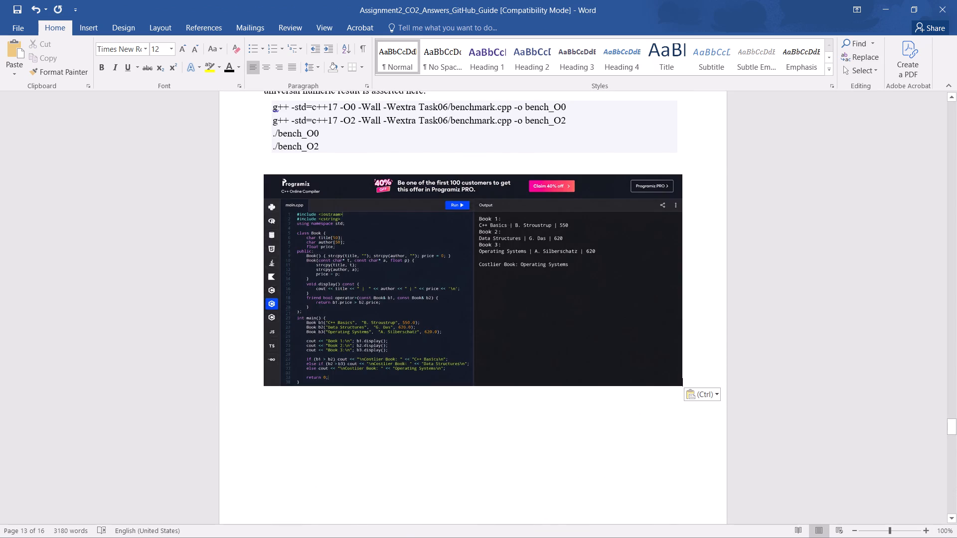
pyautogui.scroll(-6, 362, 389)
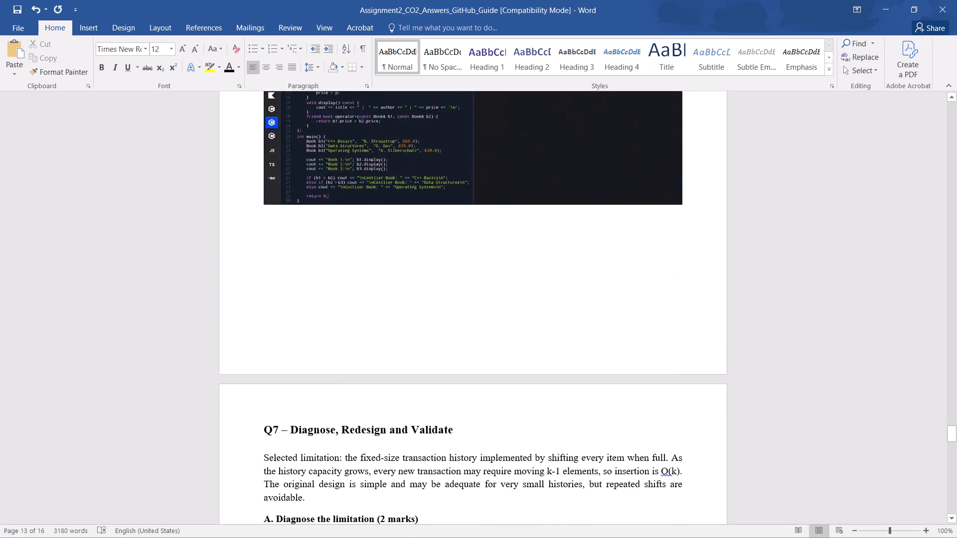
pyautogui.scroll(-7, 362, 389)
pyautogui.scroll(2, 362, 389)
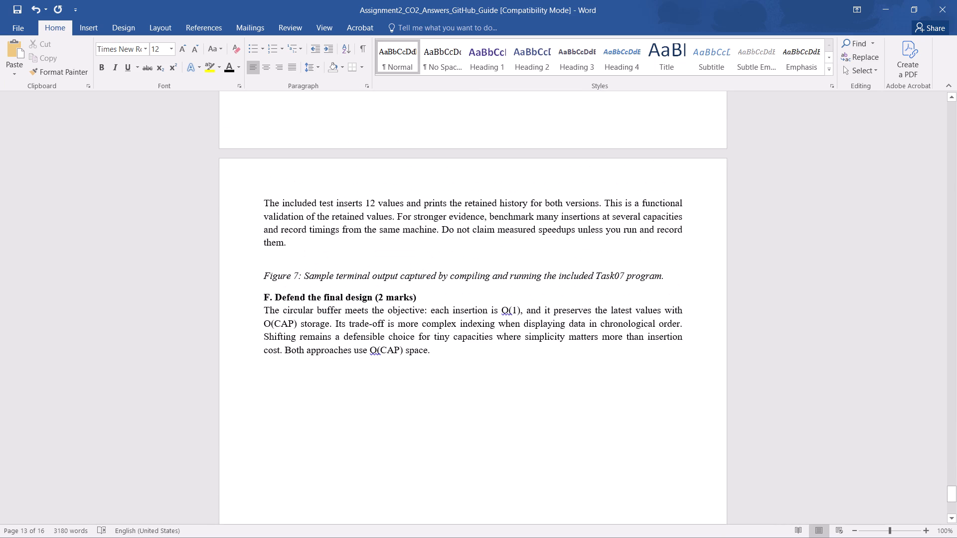
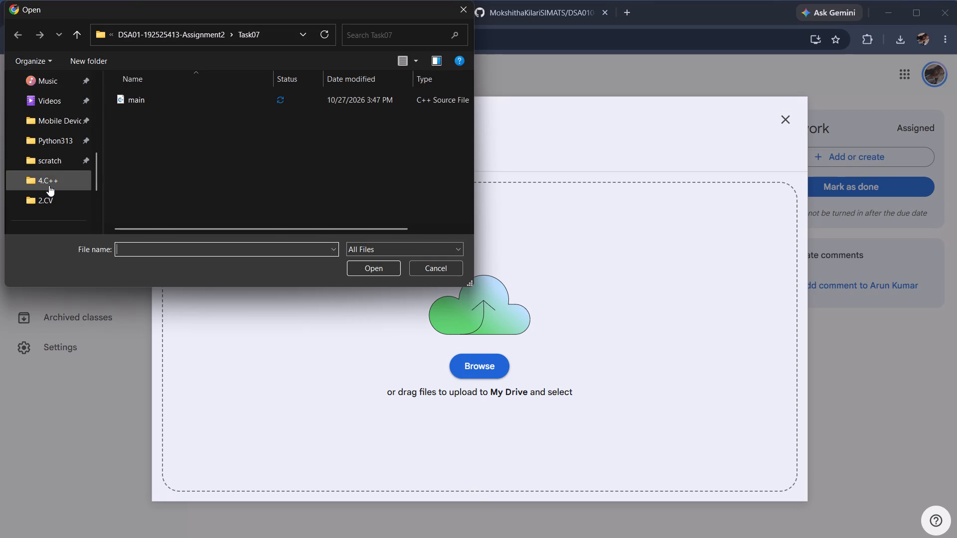
# Upload the Assignment-2 PDF with the student number in its name from the 4.C++ documents folder as an attachment to Assignment 2.
pyautogui.click(49, 185)
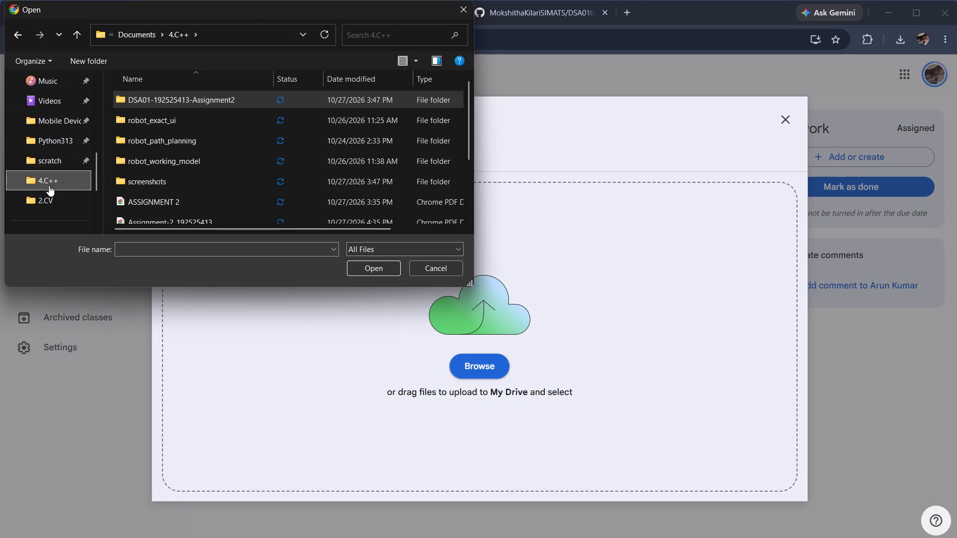
pyautogui.scroll(-1, 183, 189)
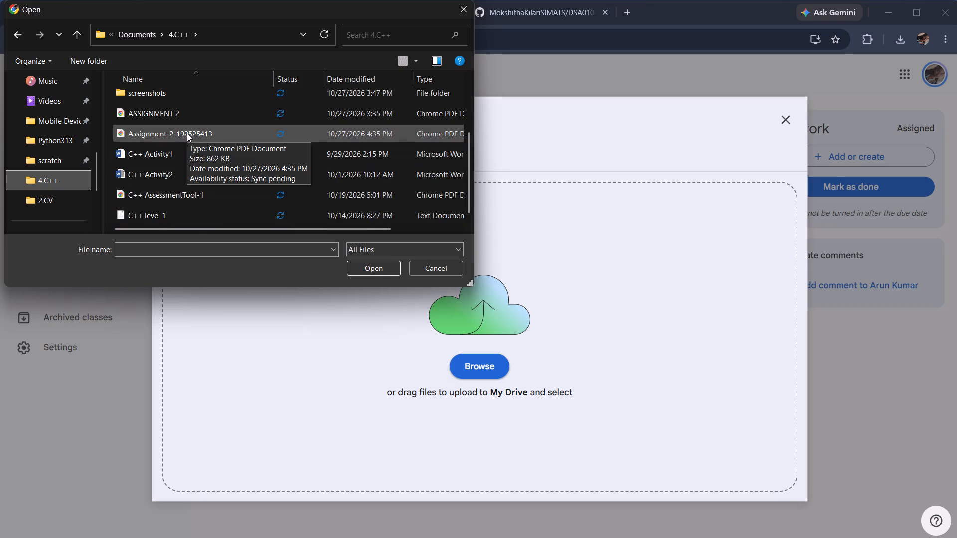
pyautogui.tripleClick(187, 134)
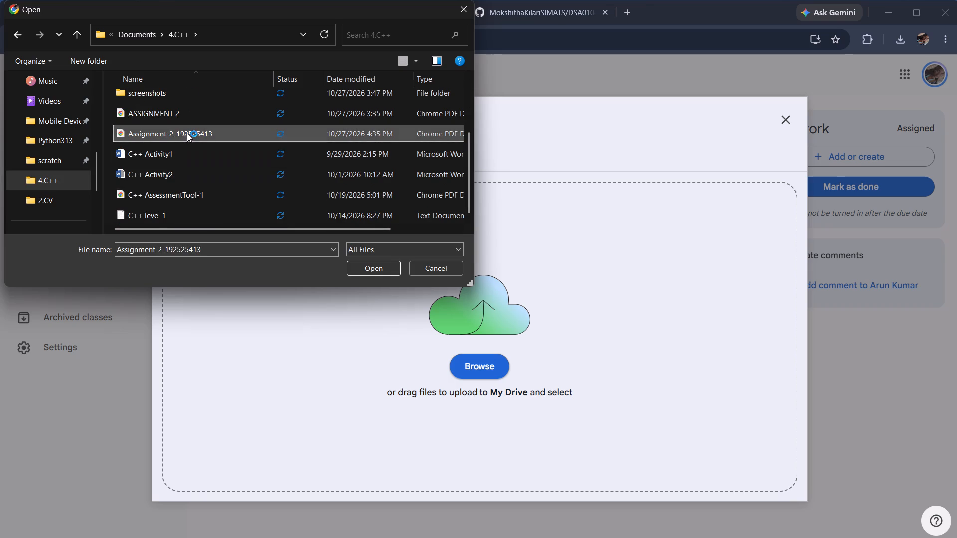
pyautogui.click(470, 364)
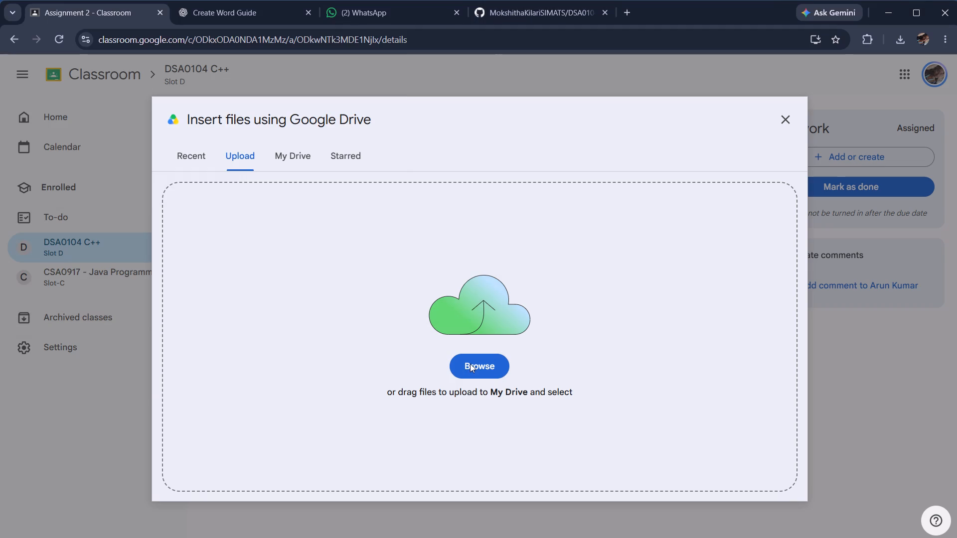
pyautogui.tripleClick(470, 364)
pyautogui.tripleClick(470, 364)
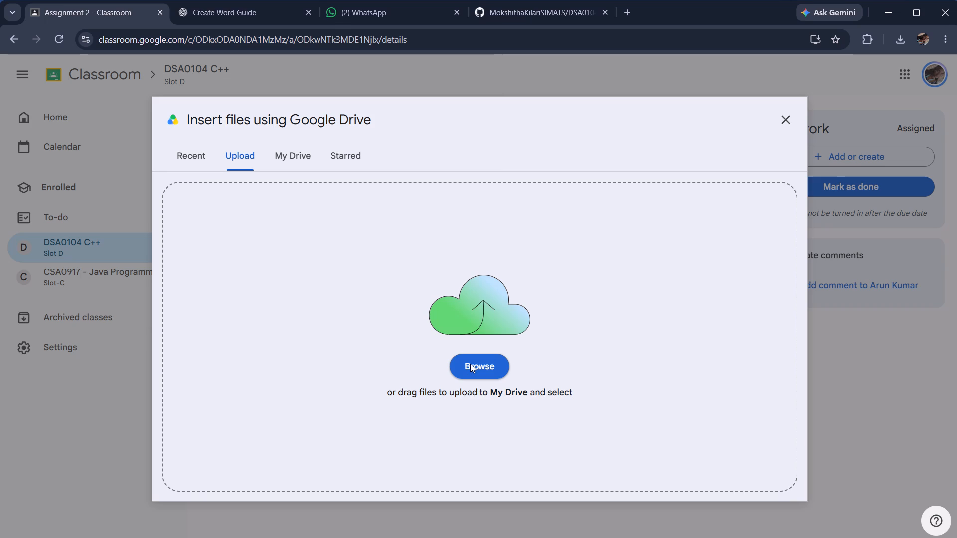
pyautogui.tripleClick(470, 364)
pyautogui.tripleClick(470, 364)
pyautogui.tripleClick(470, 364)
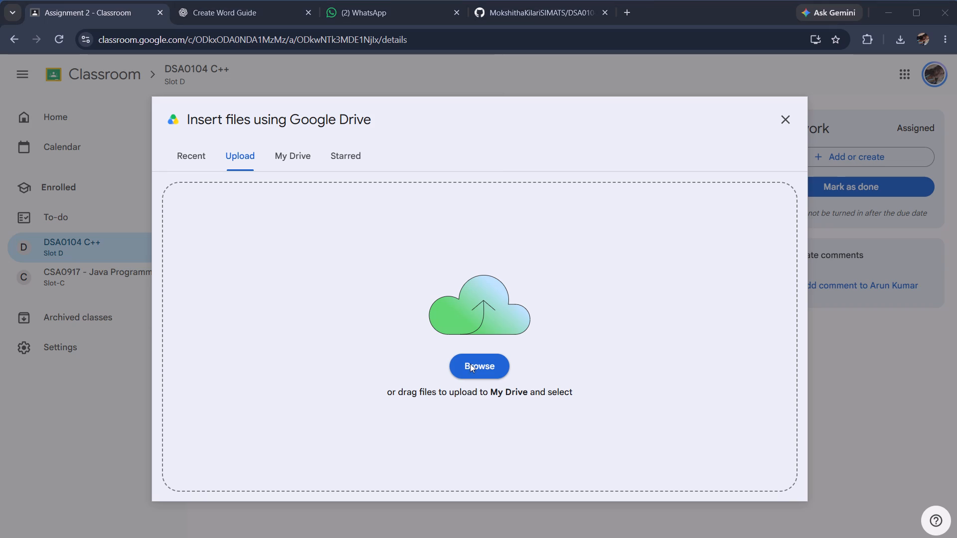
pyautogui.tripleClick(470, 364)
pyautogui.tripleClick(470, 364)
pyautogui.tripleClick(470, 364)
pyautogui.click(470, 364)
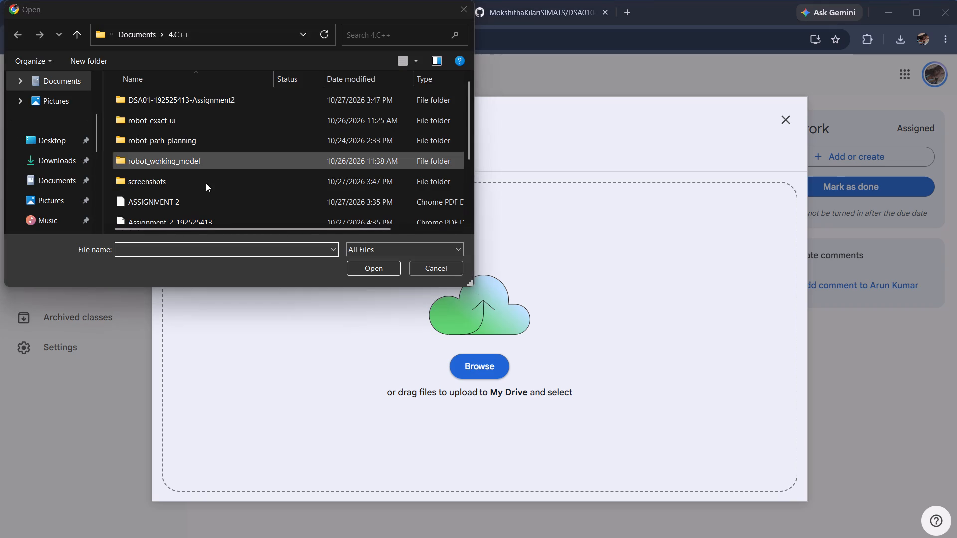
pyautogui.scroll(-1, 203, 196)
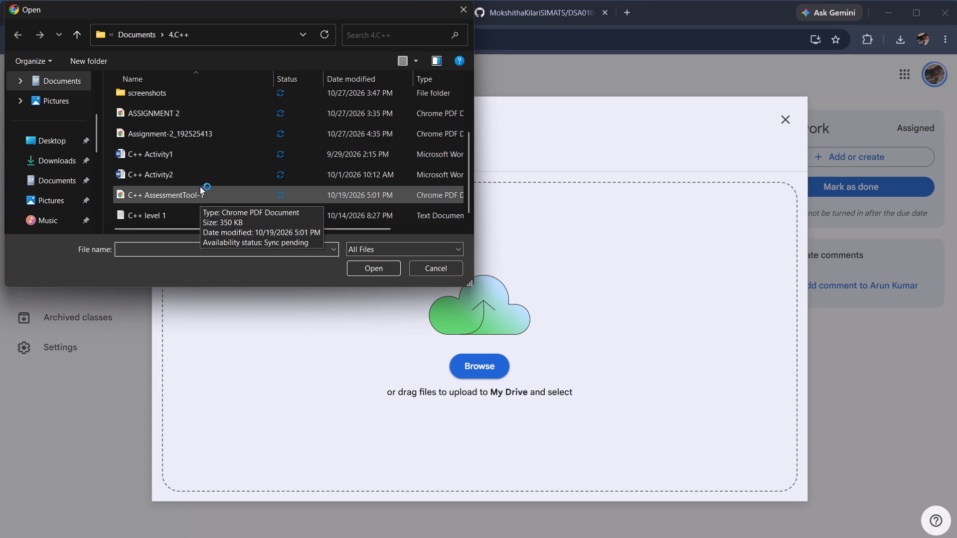
pyautogui.tripleClick(189, 138)
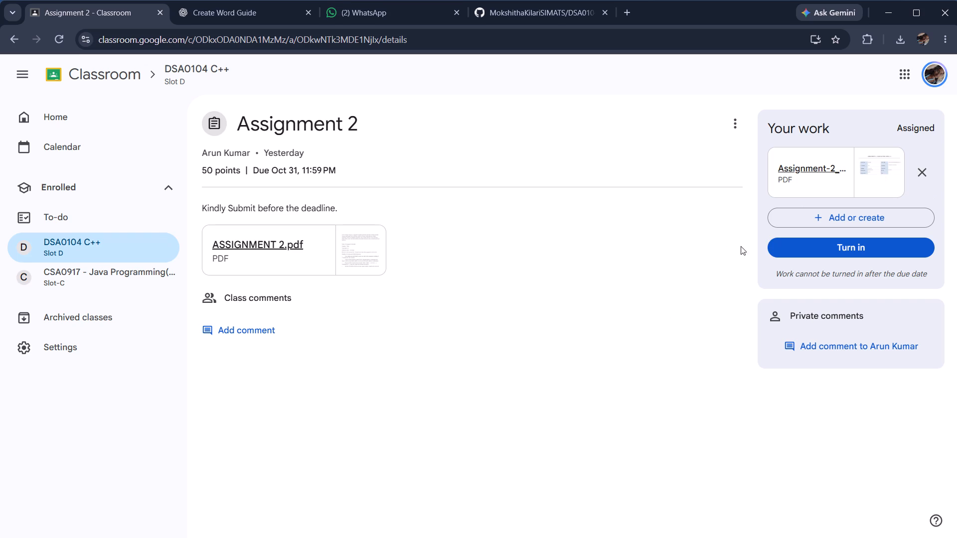
# Turn in the attached PDF for Assignment 2 in the DSA0104 C++ class.
pyautogui.click(820, 253)
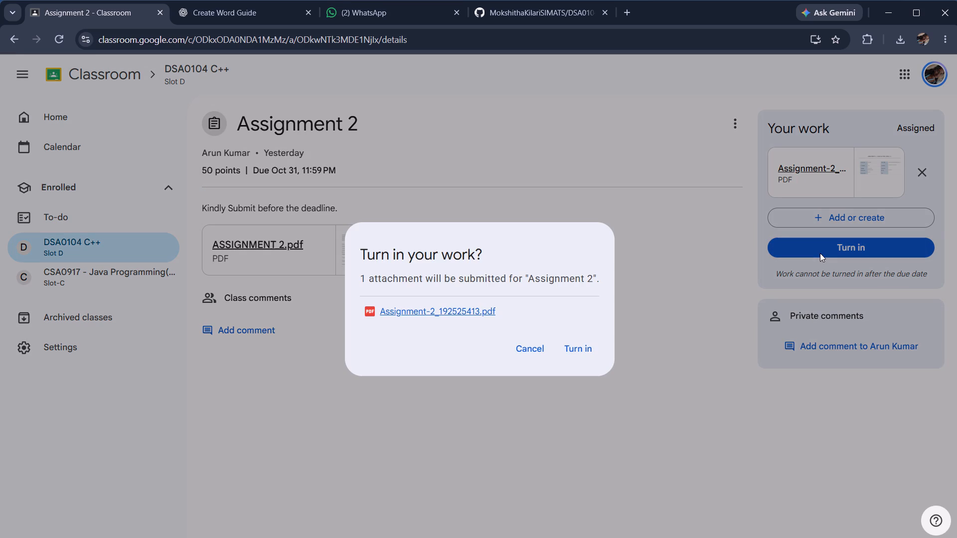
pyautogui.click(576, 354)
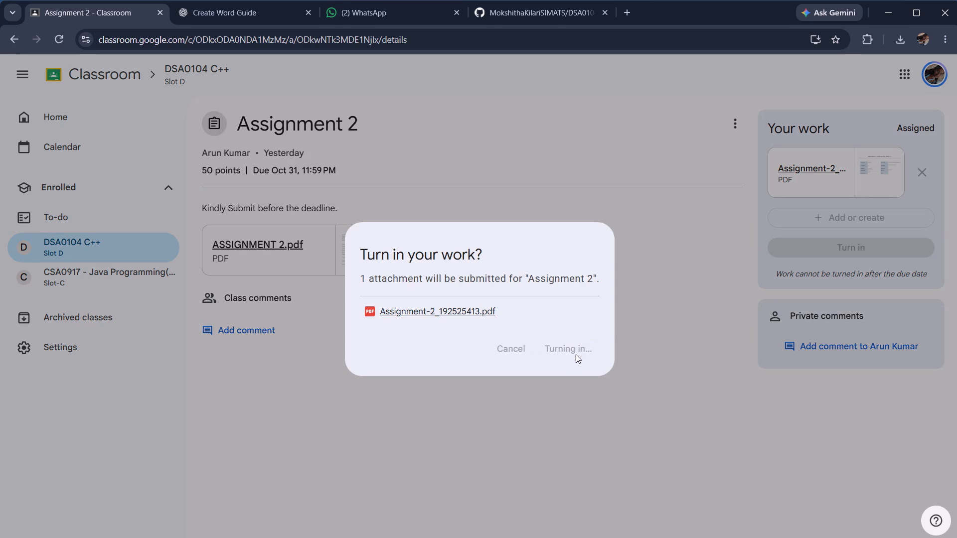
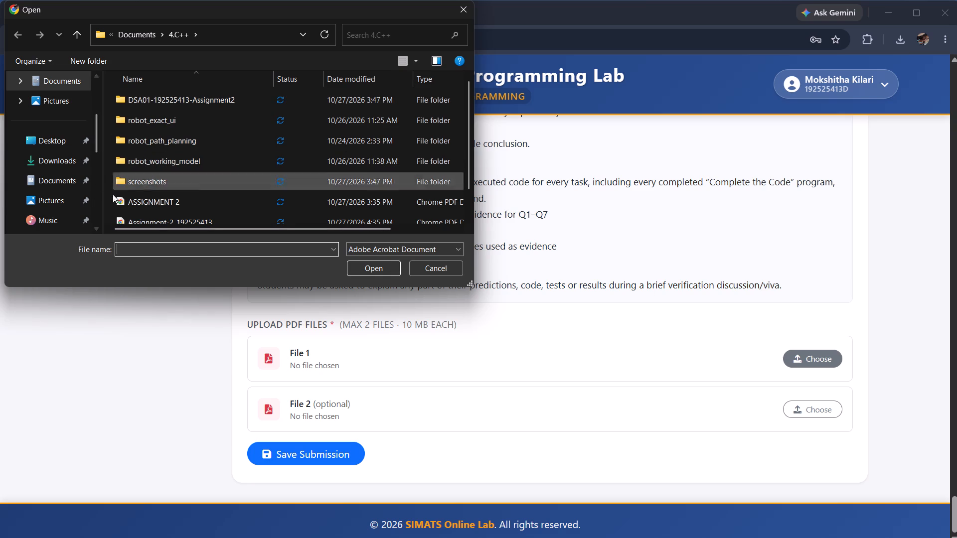
# Choose the Assignment-2 PDF with the student number in its name from the 4.C++ folder as File 1 of the lab submission.
pyautogui.scroll(-1, 153, 195)
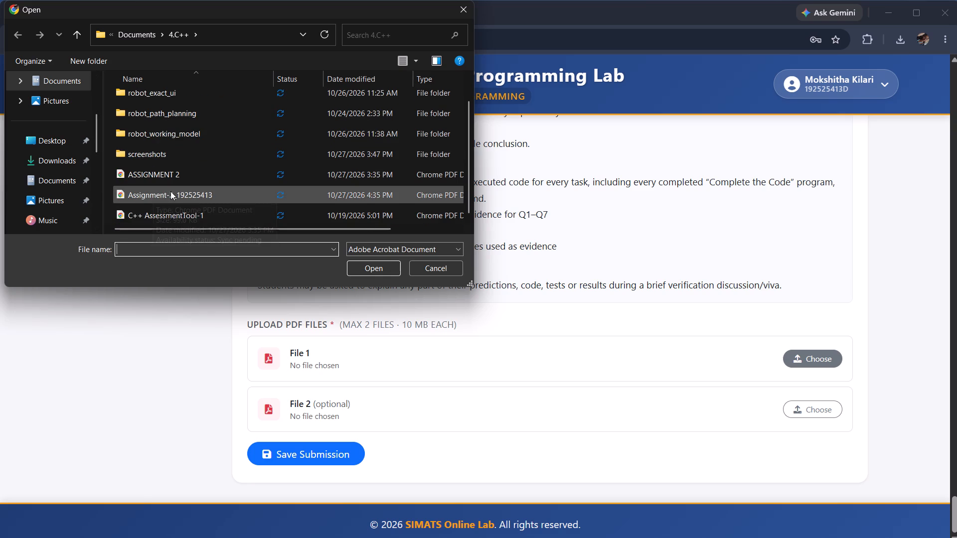
pyautogui.tripleClick(170, 191)
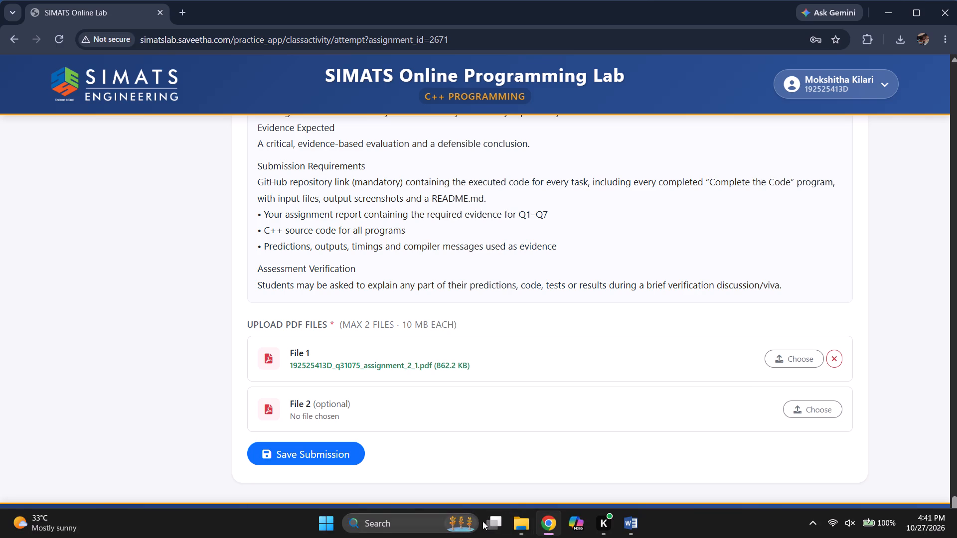
# In File Explorer, delete the README file from the DSA01 Assignment2 folder inside the 4.C++ documents folder, and minimize the window.
pyautogui.click(522, 521)
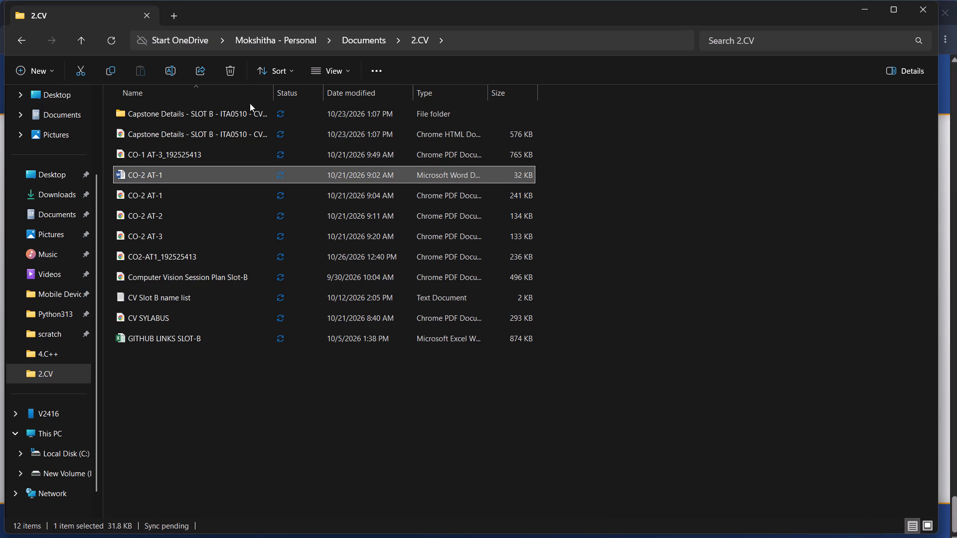
pyautogui.click(358, 42)
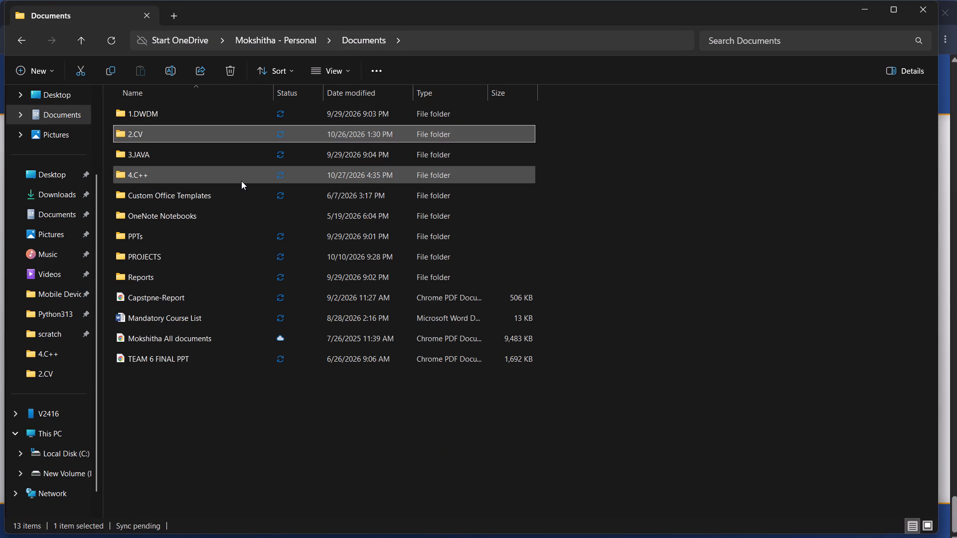
pyautogui.doubleClick(241, 181)
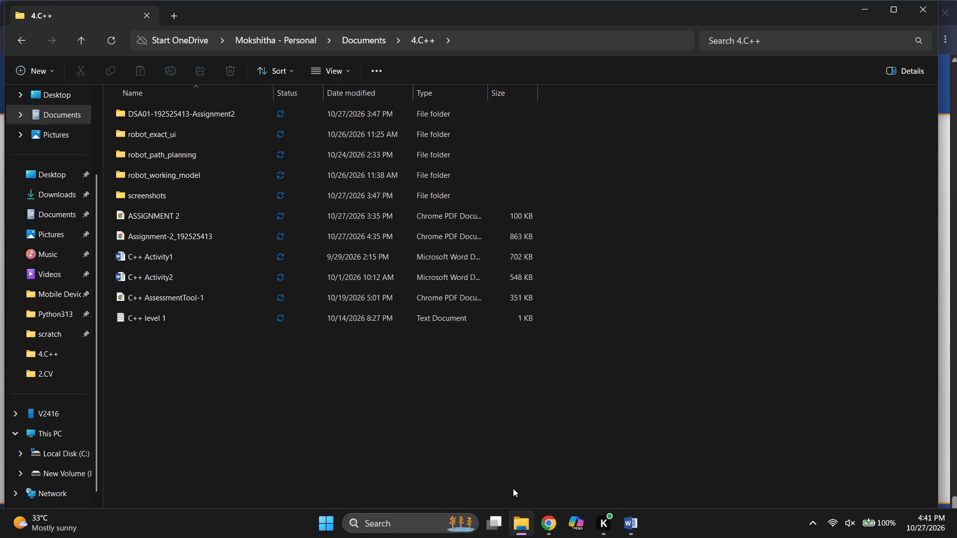
pyautogui.click(251, 116)
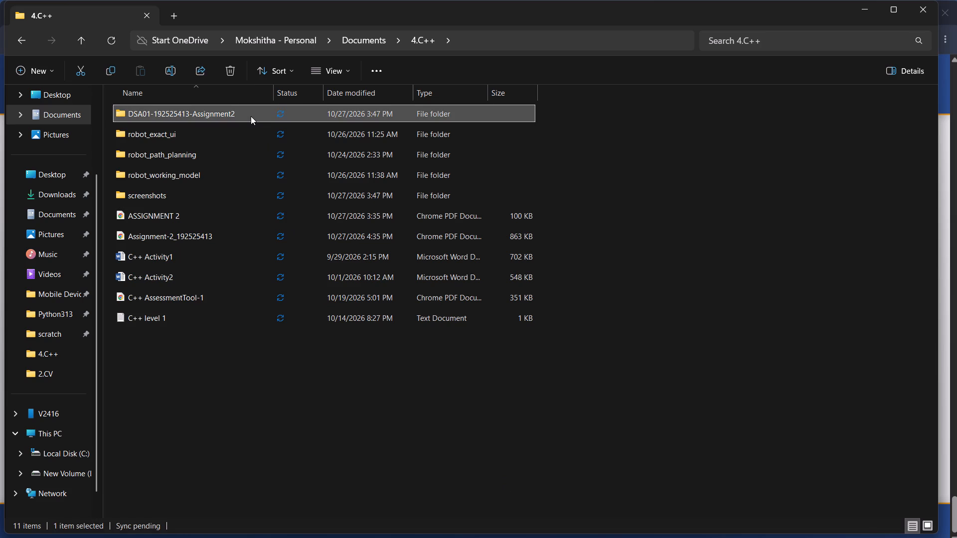
pyautogui.doubleClick(251, 116)
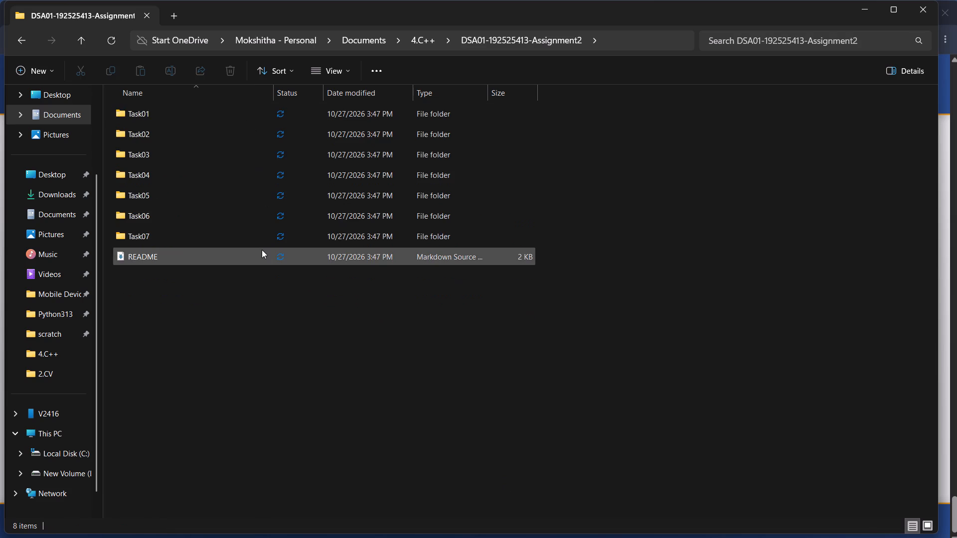
pyautogui.click(262, 250)
pyautogui.press('Delete')
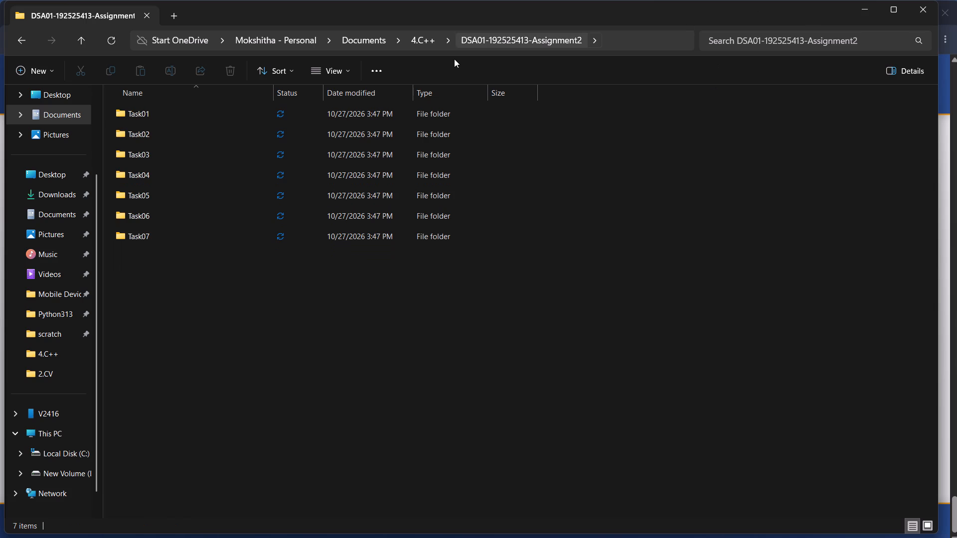
pyautogui.click(423, 39)
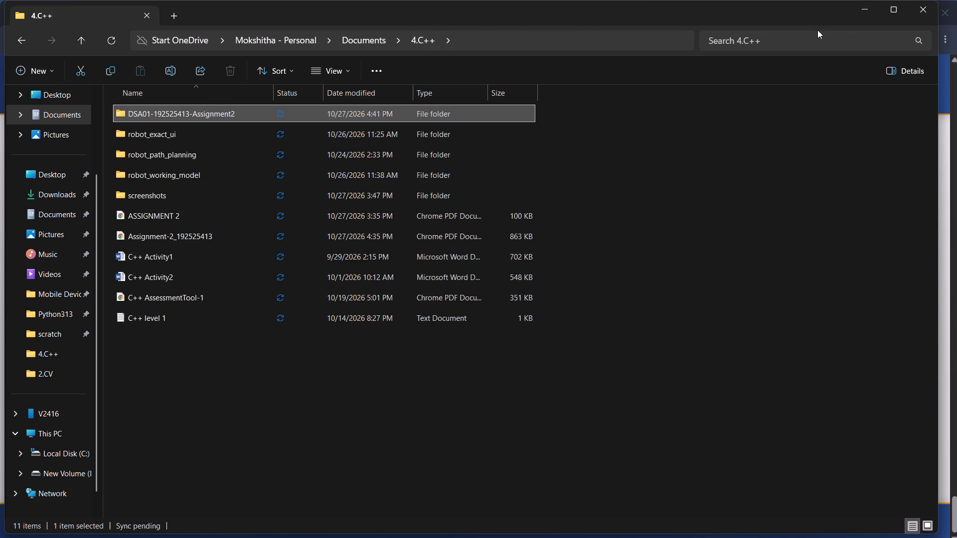
pyautogui.click(862, 9)
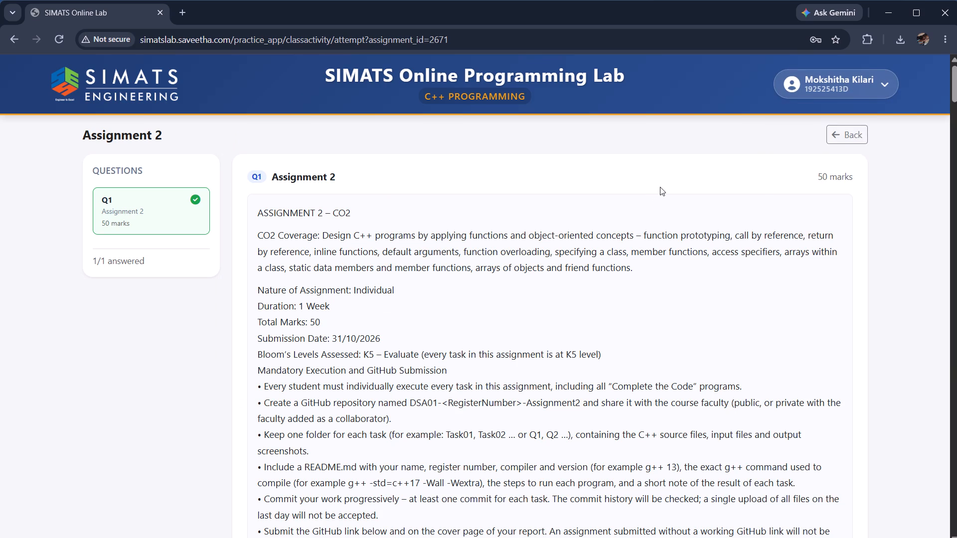
# Review the Assignment 2 instructions, checking the GitHub submission requirements and the question descriptions.
pyautogui.scroll(-2, 447, 301)
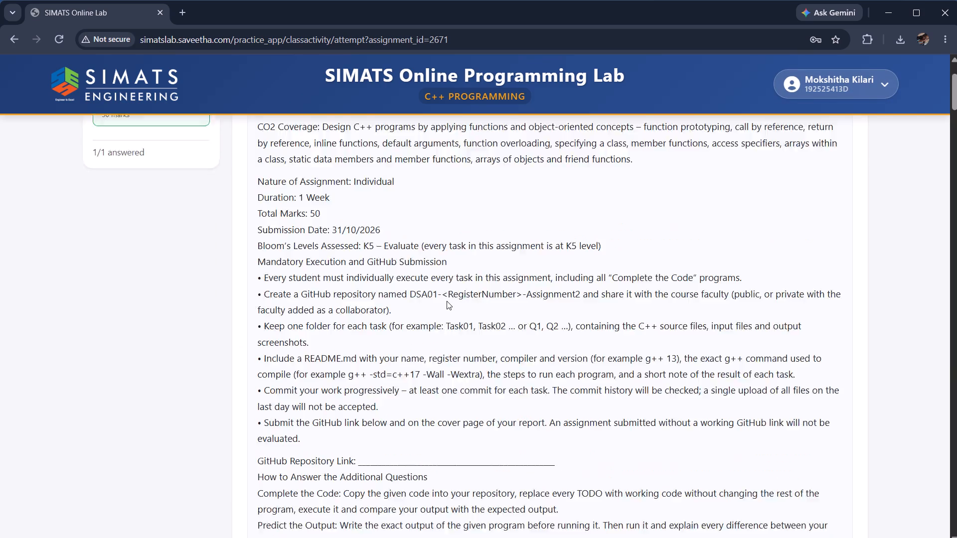
pyautogui.scroll(-13, 447, 301)
pyautogui.scroll(4, 447, 301)
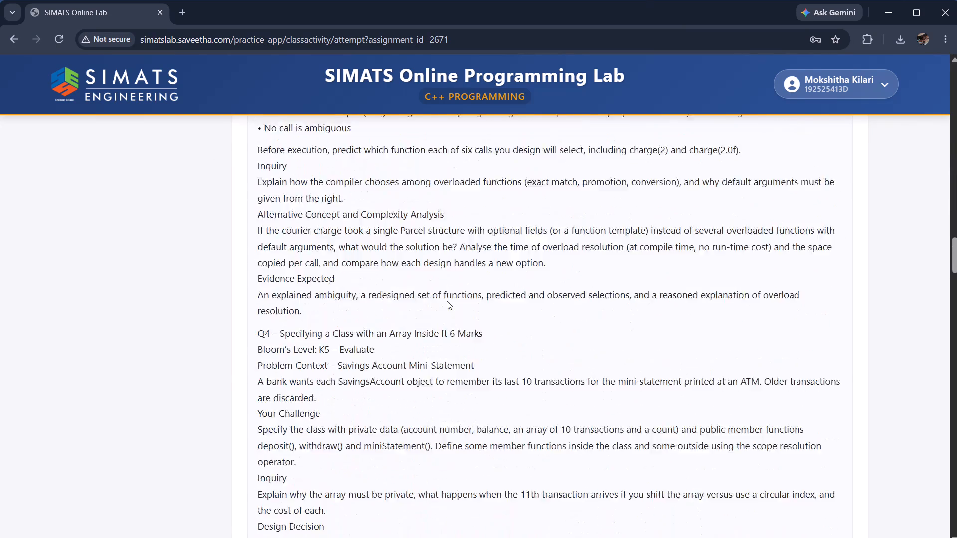
pyautogui.scroll(9, 447, 301)
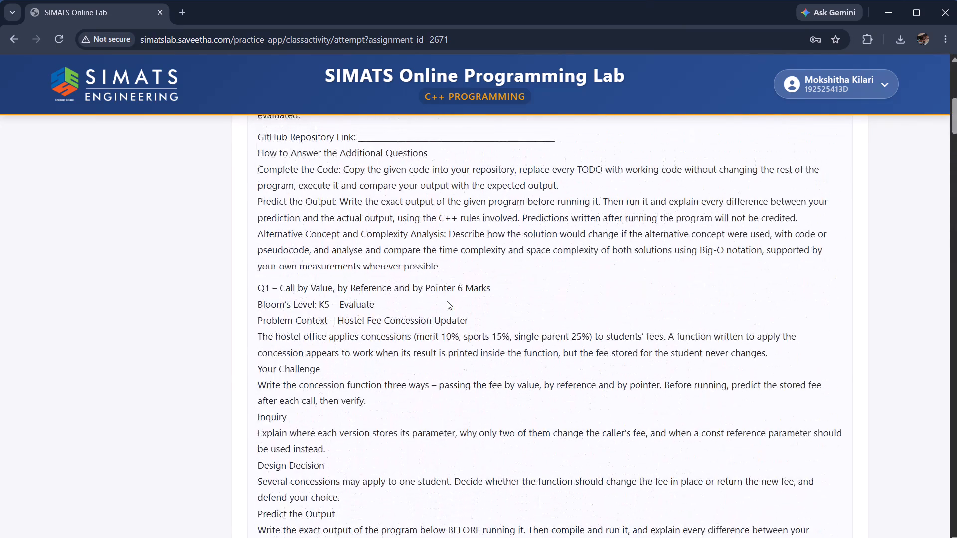
pyautogui.scroll(3, 447, 301)
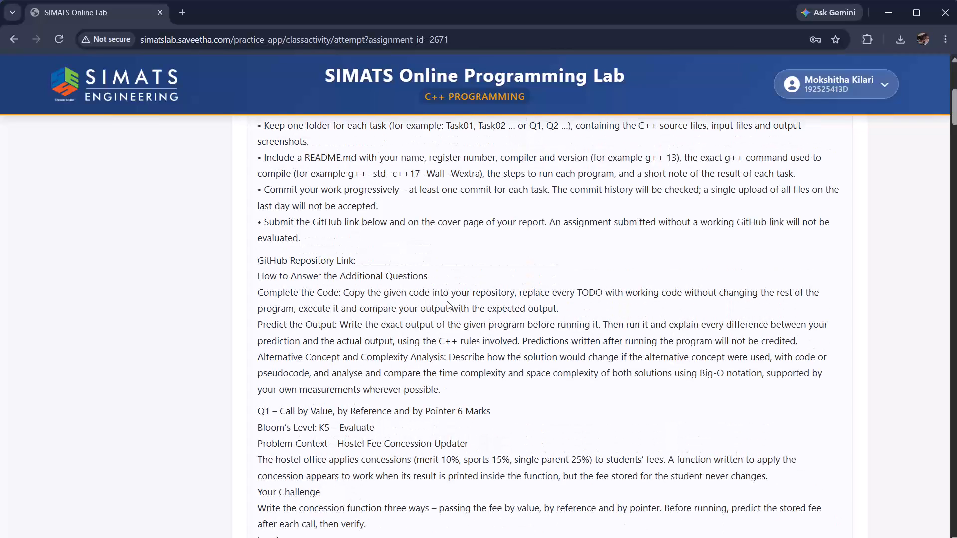
pyautogui.scroll(5, 447, 301)
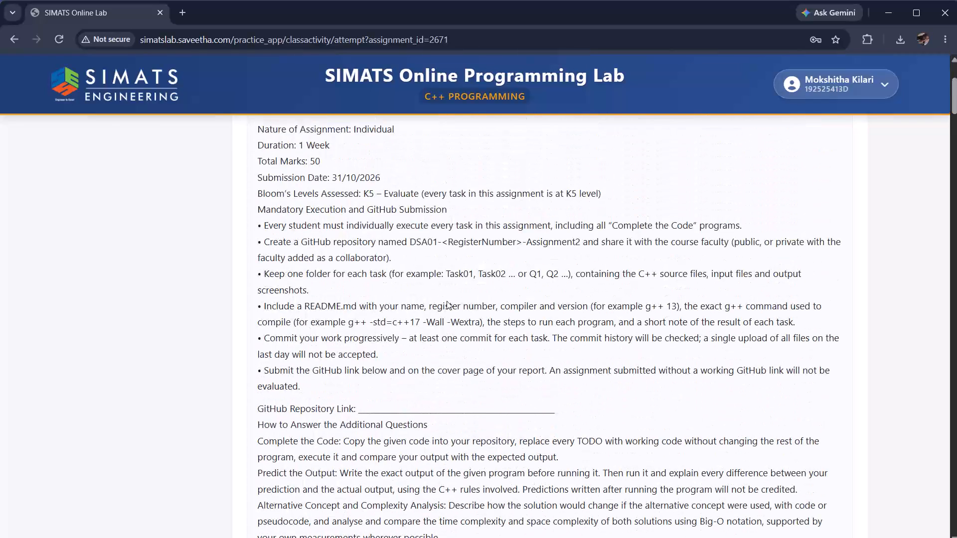
pyautogui.scroll(1, 447, 301)
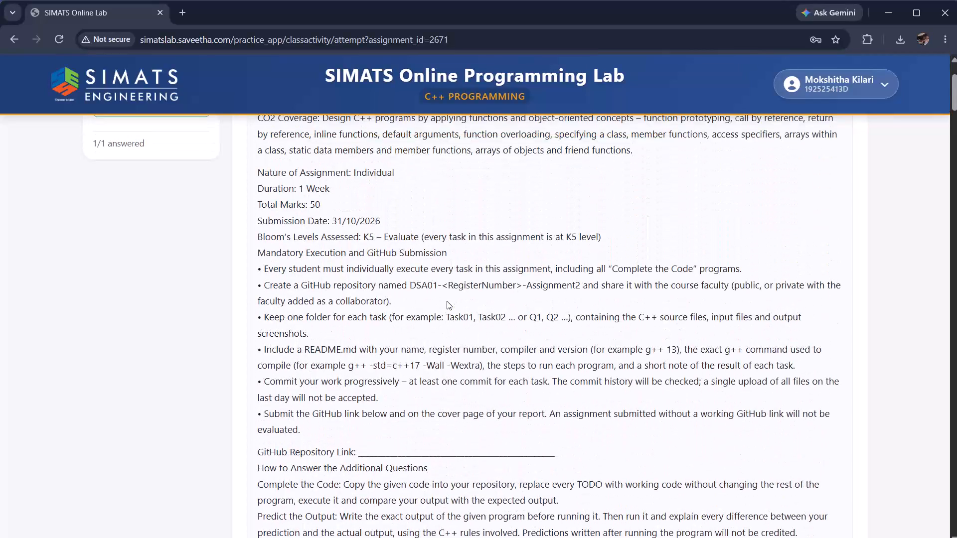
pyautogui.hscroll(2, 447, 301)
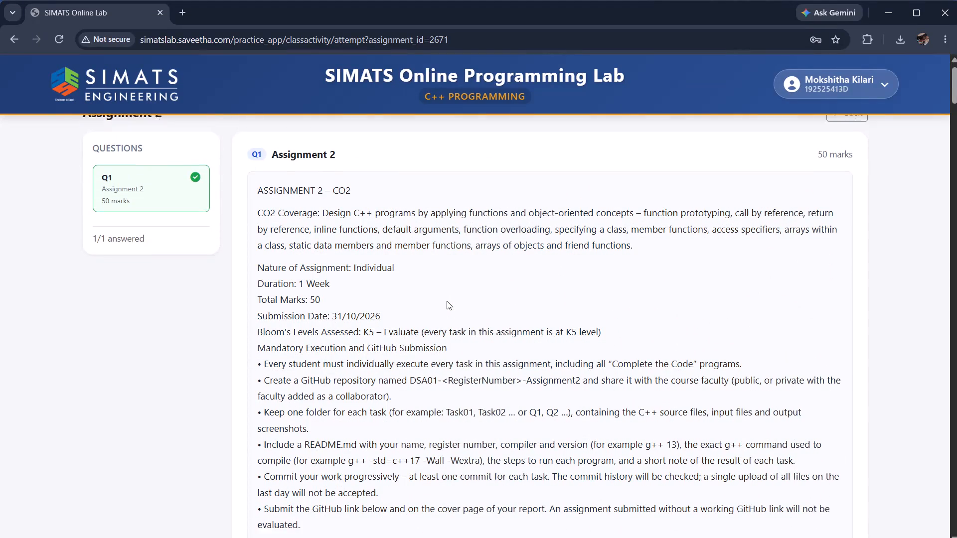
pyautogui.hscroll(3, 447, 301)
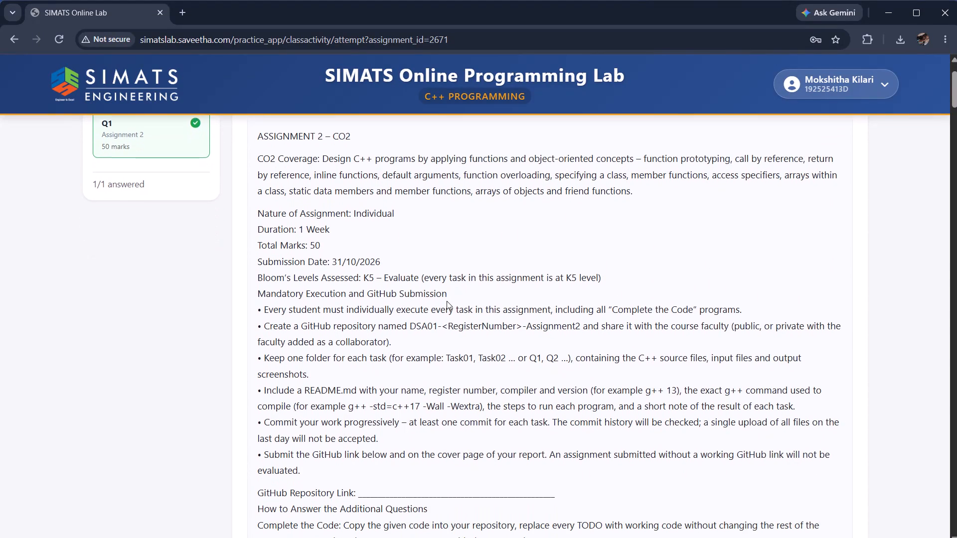
pyautogui.hscroll(1, 447, 301)
pyautogui.scroll(1, 447, 301)
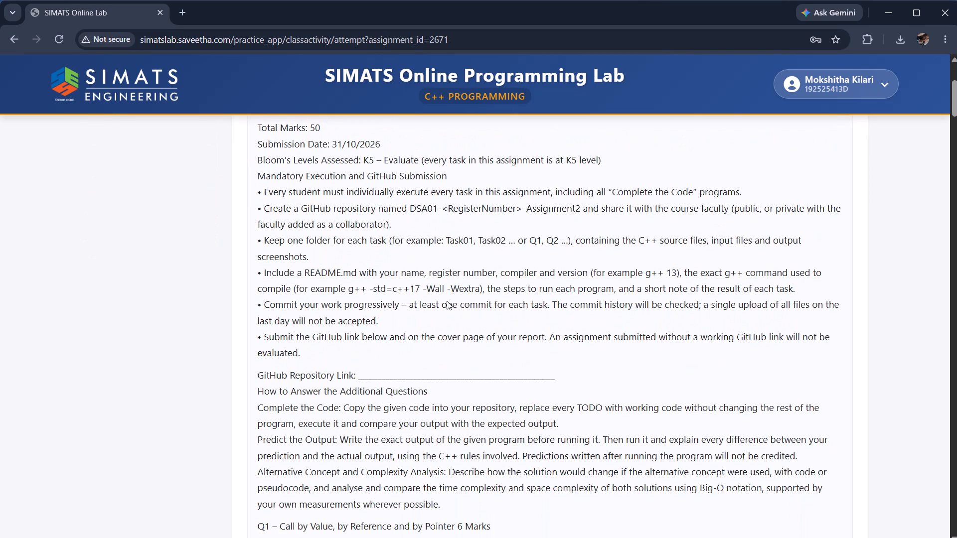
pyautogui.scroll(1, 447, 301)
pyautogui.scroll(-19, 440, 303)
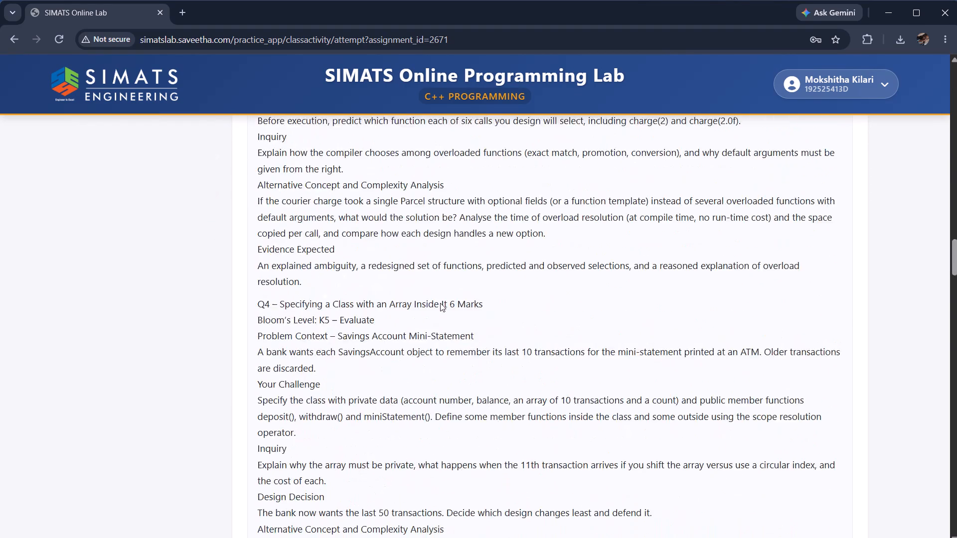
pyautogui.scroll(17, 440, 303)
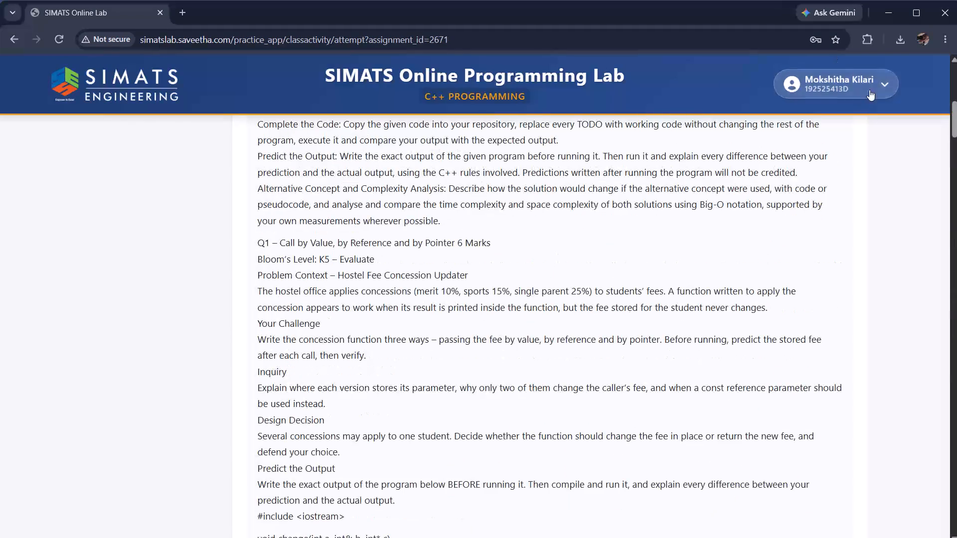
# Return to the student dashboard and view the practice programs for the Control Statements topic.
pyautogui.click(878, 84)
pyautogui.click(838, 126)
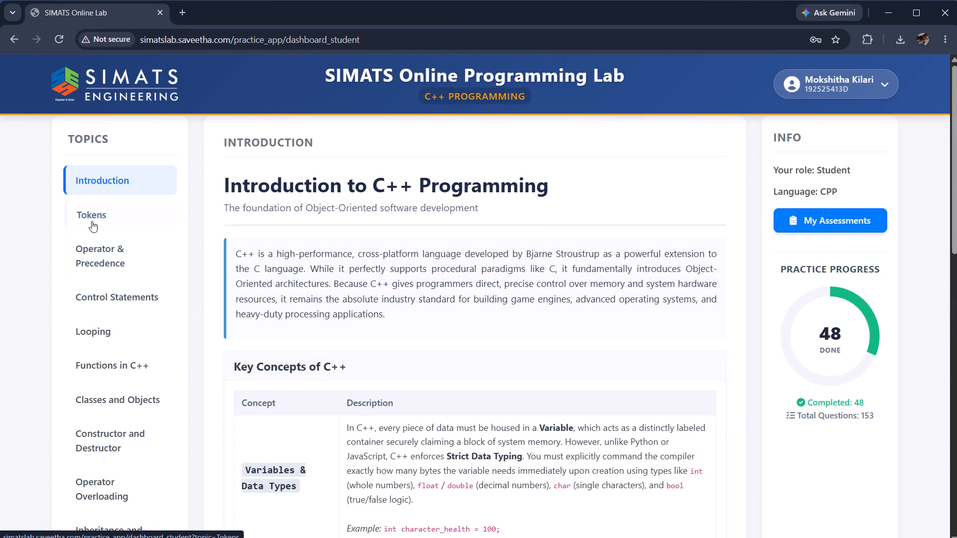
pyautogui.click(130, 293)
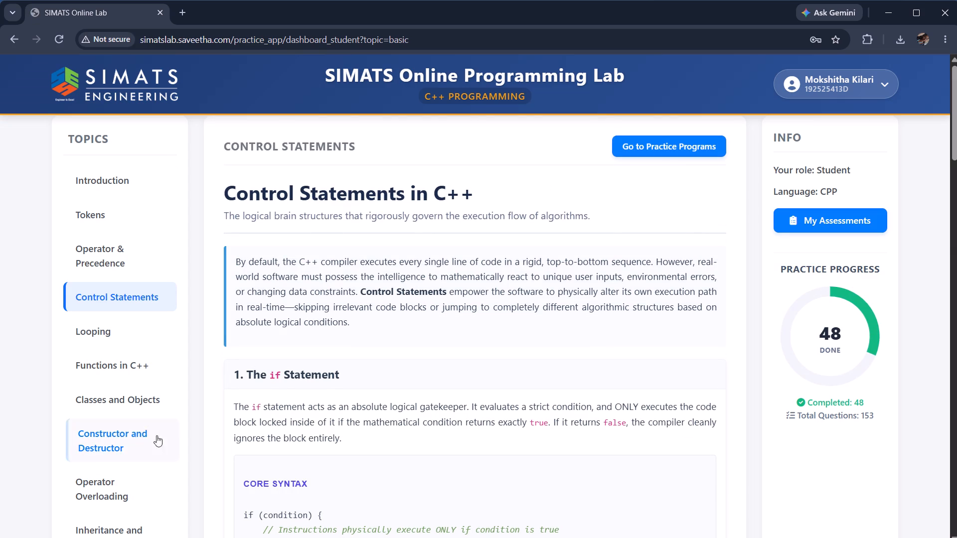
pyautogui.click(657, 147)
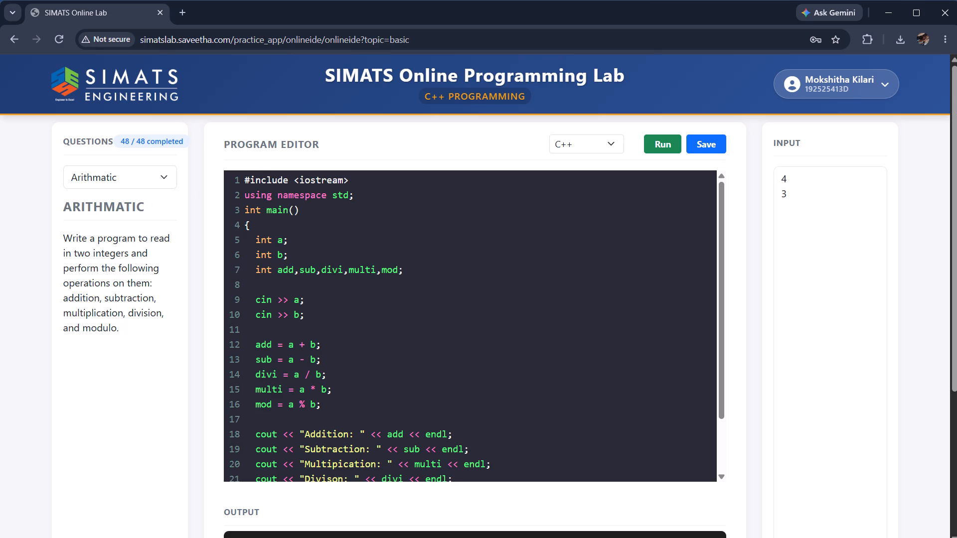
# Go back to the dashboard, open the practice programs for Functions in C++, and select the Factorial-Fun. question.
pyautogui.click(869, 93)
pyautogui.click(862, 123)
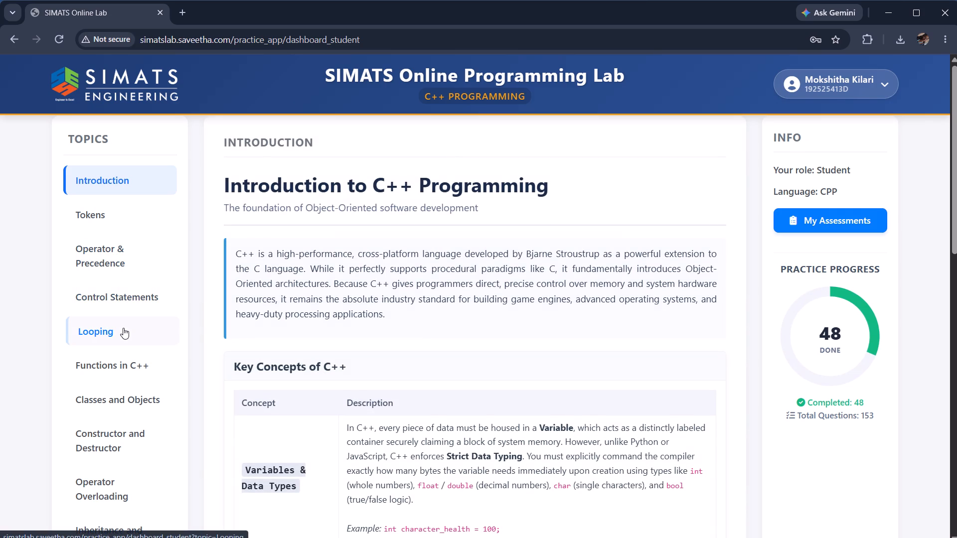
pyautogui.click(123, 328)
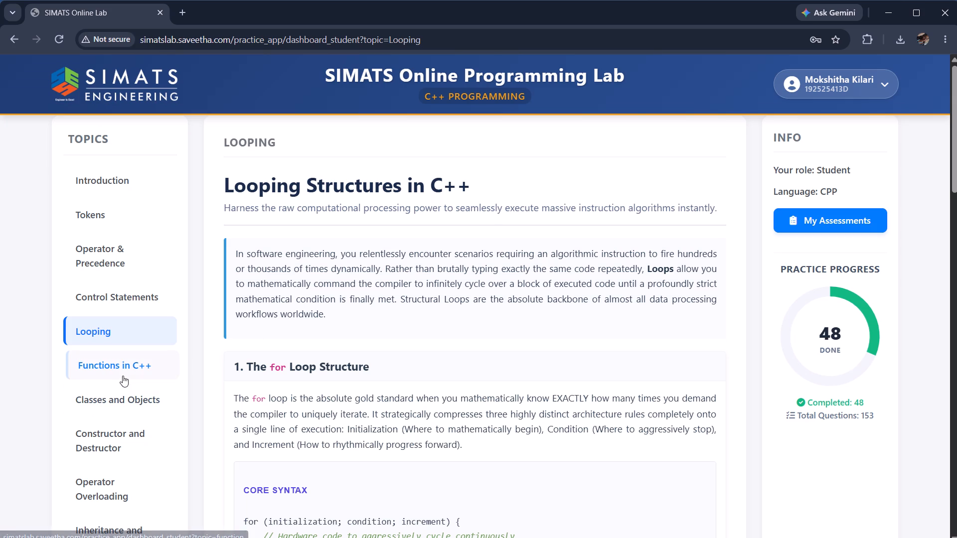
pyautogui.click(123, 376)
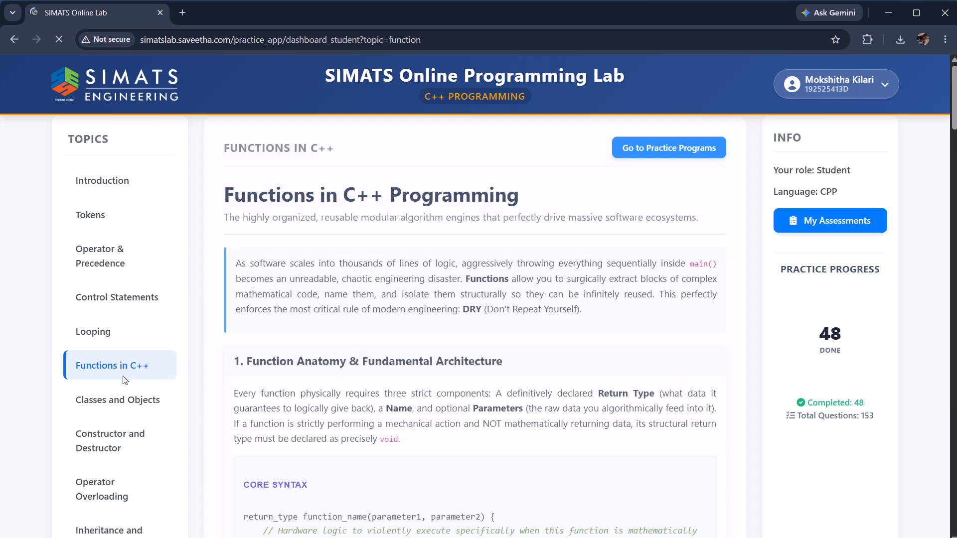
pyautogui.click(642, 151)
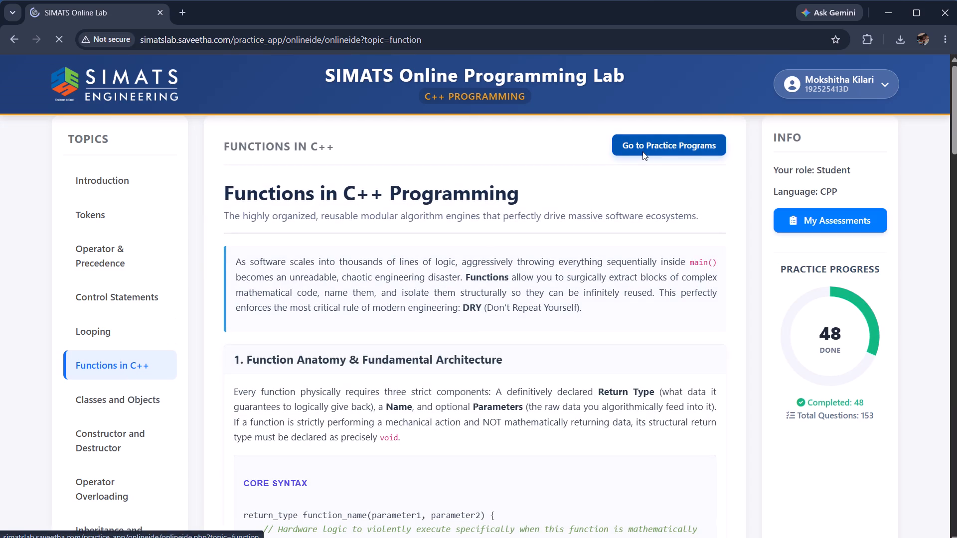
pyautogui.click(149, 173)
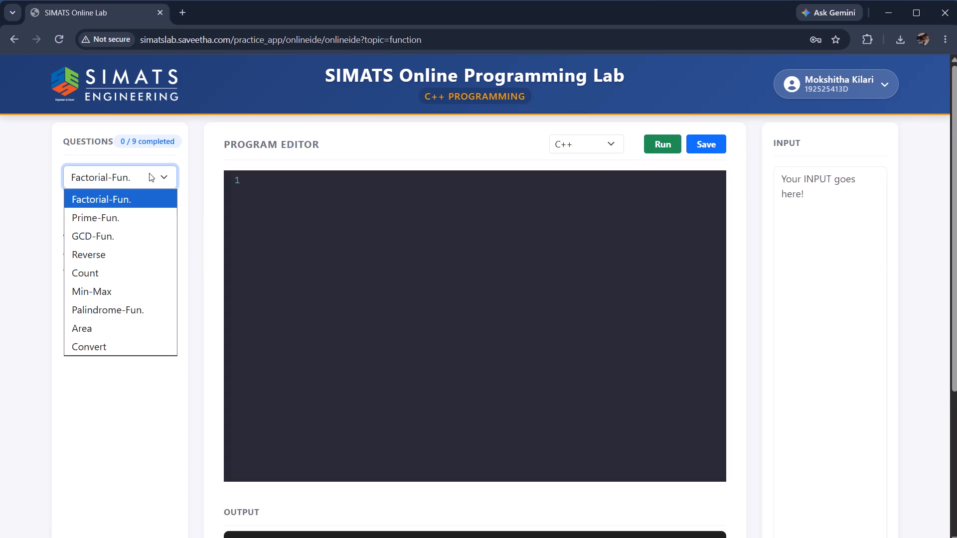
pyautogui.click(145, 199)
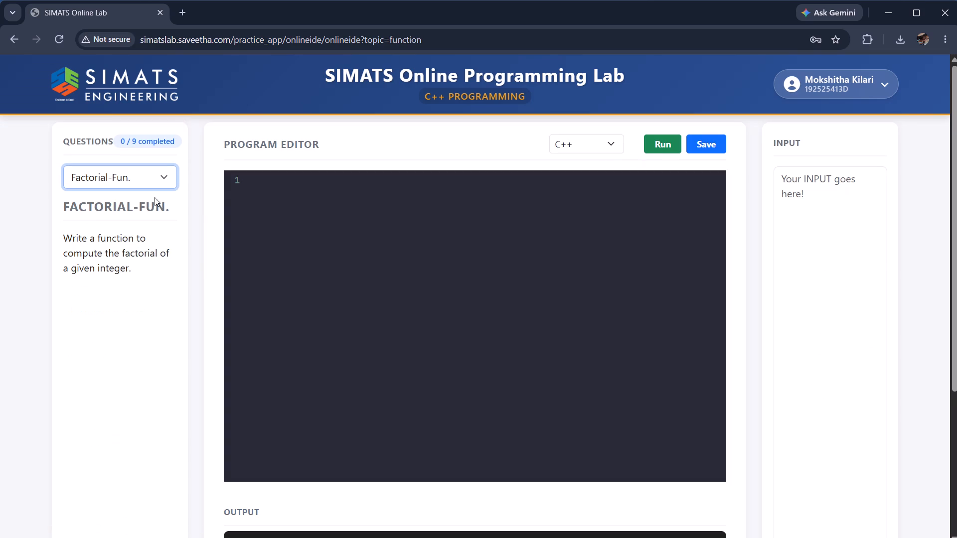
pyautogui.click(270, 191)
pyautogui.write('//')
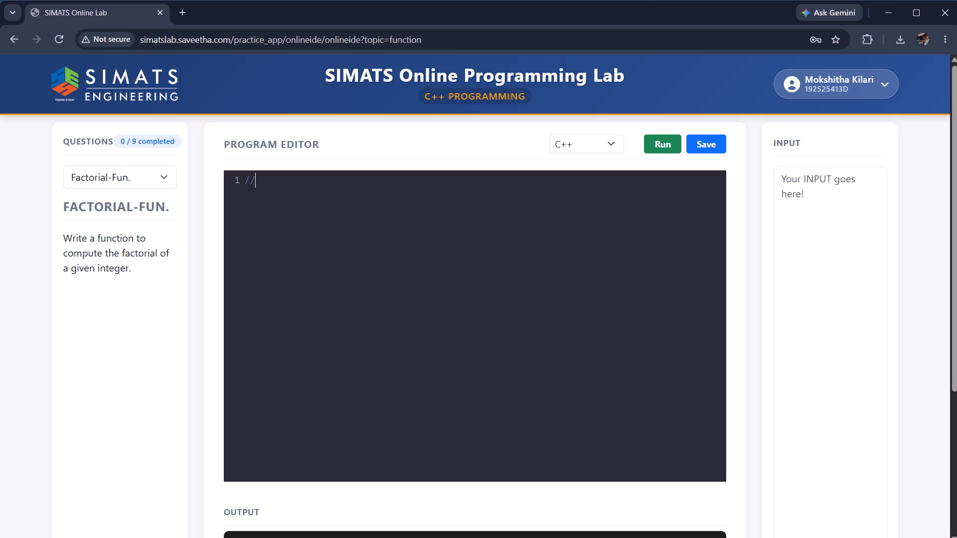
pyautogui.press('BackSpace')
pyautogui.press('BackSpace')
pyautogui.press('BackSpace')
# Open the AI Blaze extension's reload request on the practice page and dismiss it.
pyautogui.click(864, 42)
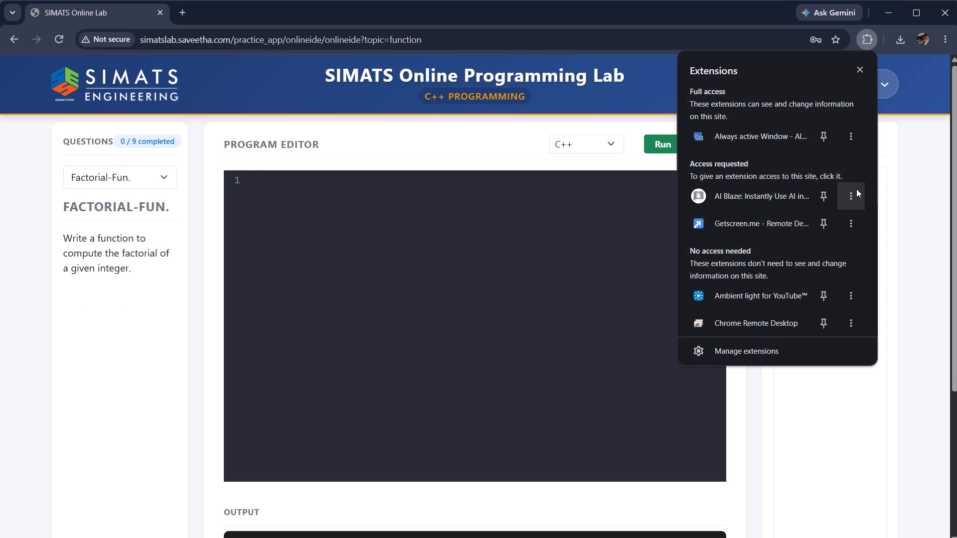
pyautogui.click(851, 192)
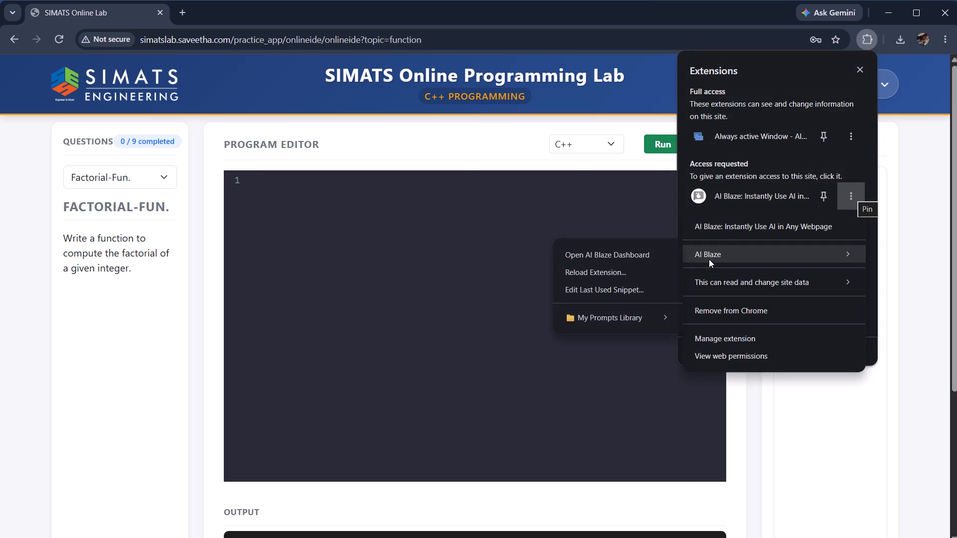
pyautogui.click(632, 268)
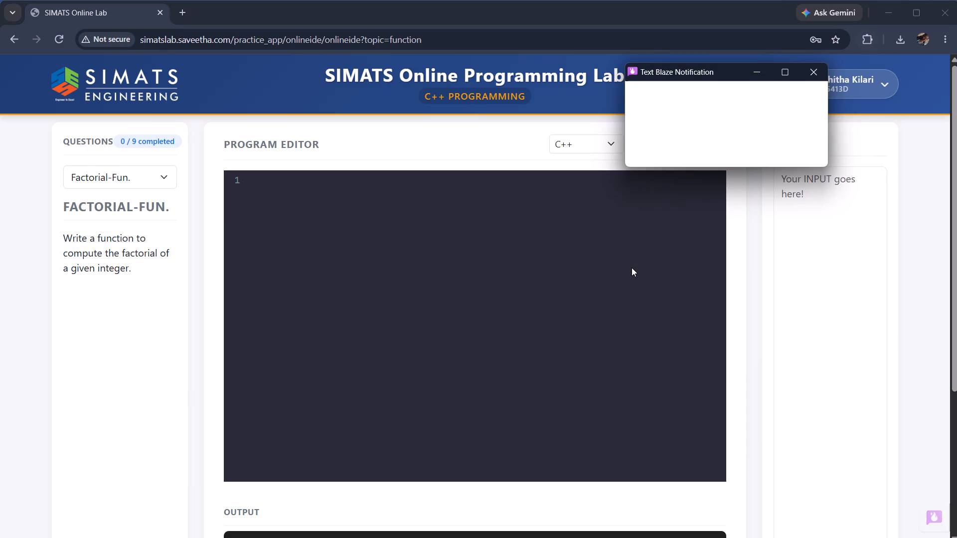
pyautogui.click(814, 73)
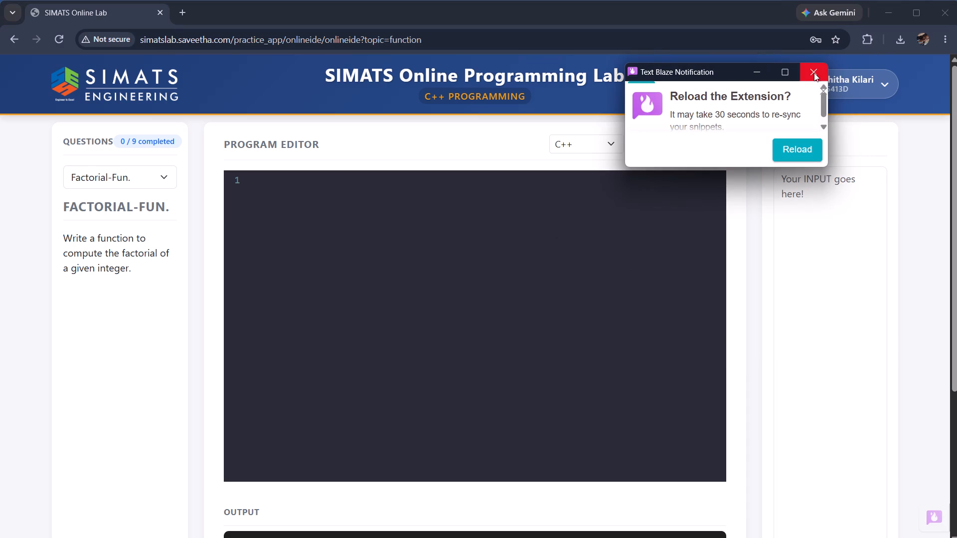
# Start a // comment on the first line of the Factorial-Fun. program.
pyautogui.click(453, 272)
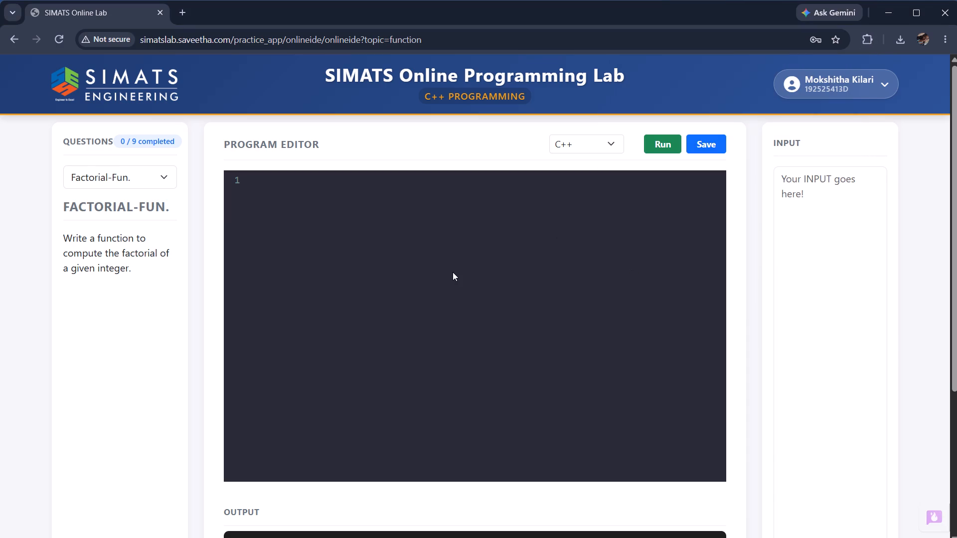
pyautogui.write('//')
pyautogui.press('BackSpace')
pyautogui.press('BackSpace')
pyautogui.press('BackSpace')
pyautogui.write('//')
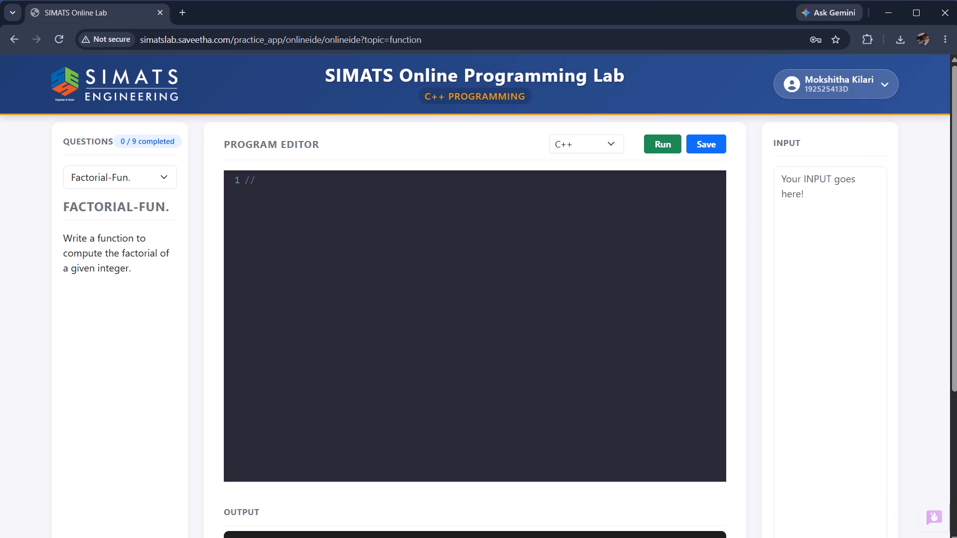